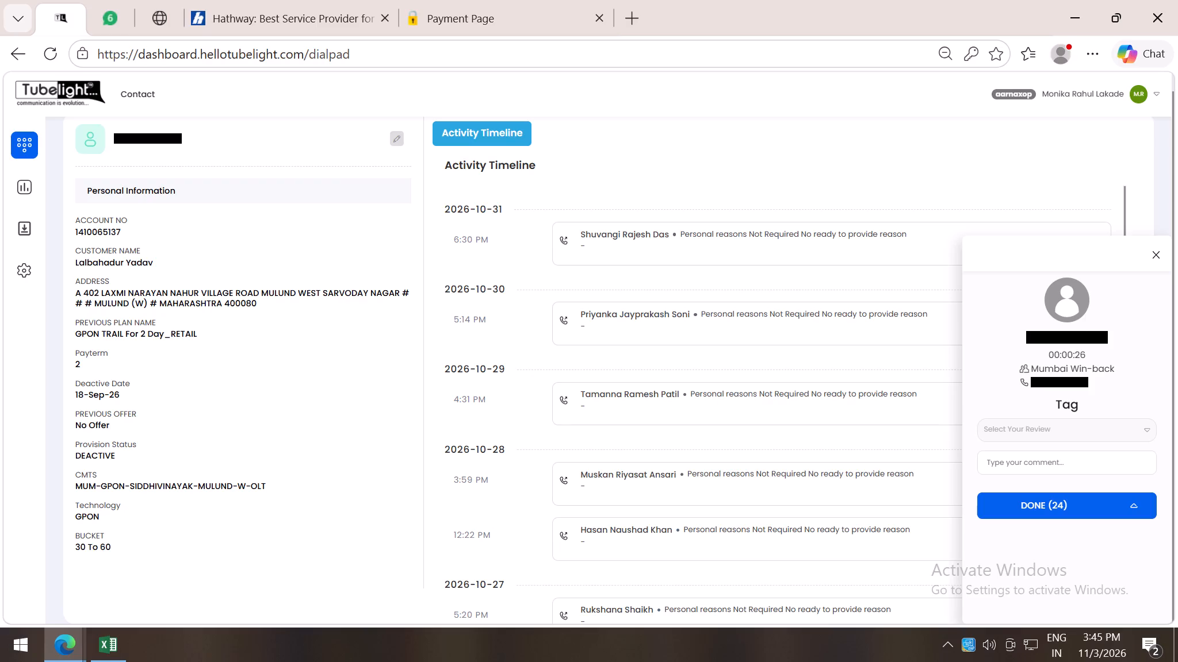
Open the list of review tags for the current Mumbai Win-back call.
{"action": "left_click", "coordinate": [1090, 433]}
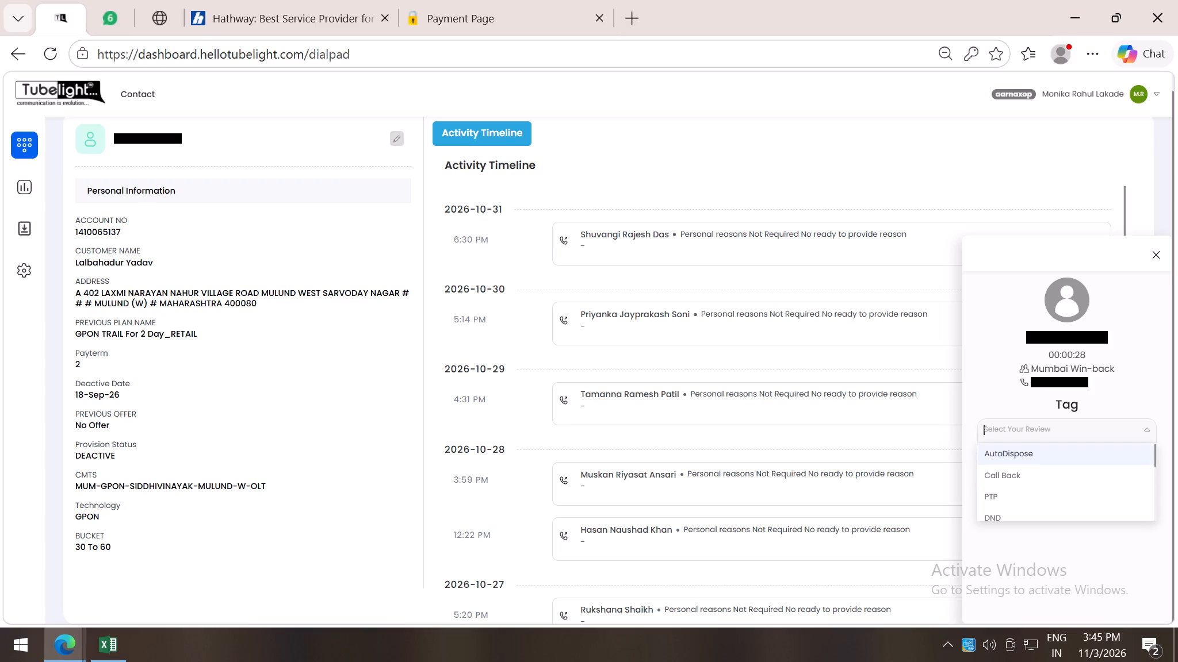
Switch to the Hathway subscriber summary page and select the account number in the account details bar.
{"action": "left_click", "coordinate": [144, 18]}
{"action": "scroll", "coordinate": [151, 414], "scroll_direction": "down", "scroll_amount": 1}
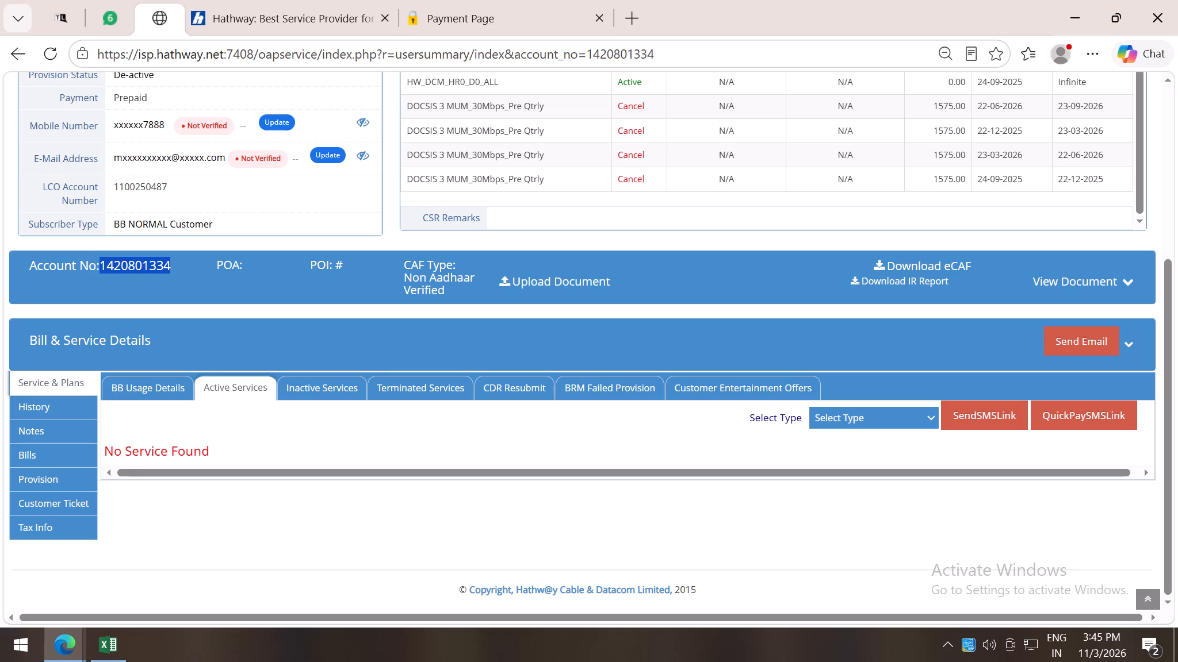
{"action": "left_click", "coordinate": [154, 253]}
{"action": "left_click", "coordinate": [154, 260]}
{"action": "triple_click", "coordinate": [144, 264]}
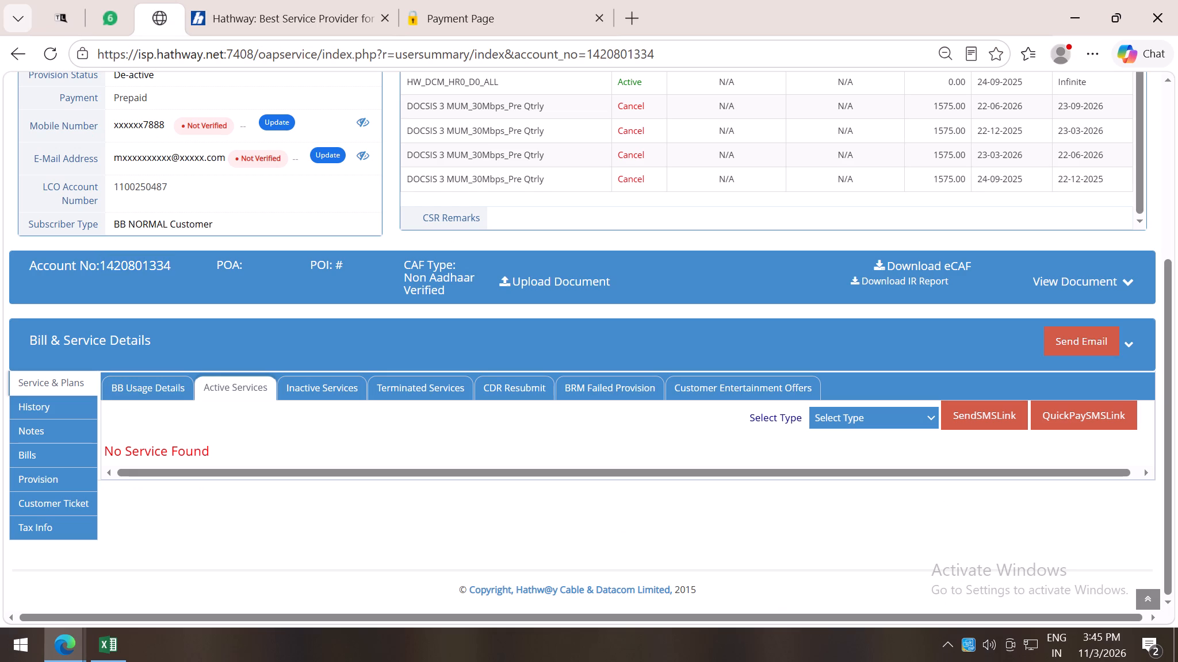
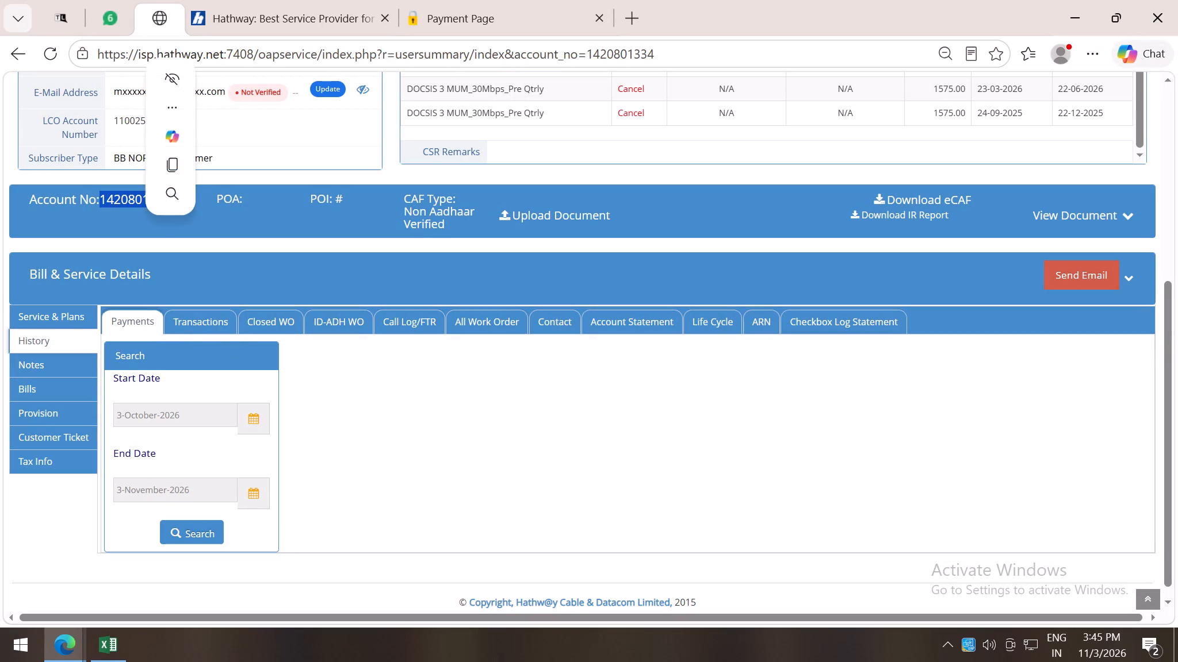
Copy the selected subscriber account number from the account details bar of the Hathway summary page.
{"action": "key", "text": "ctrl+c"}
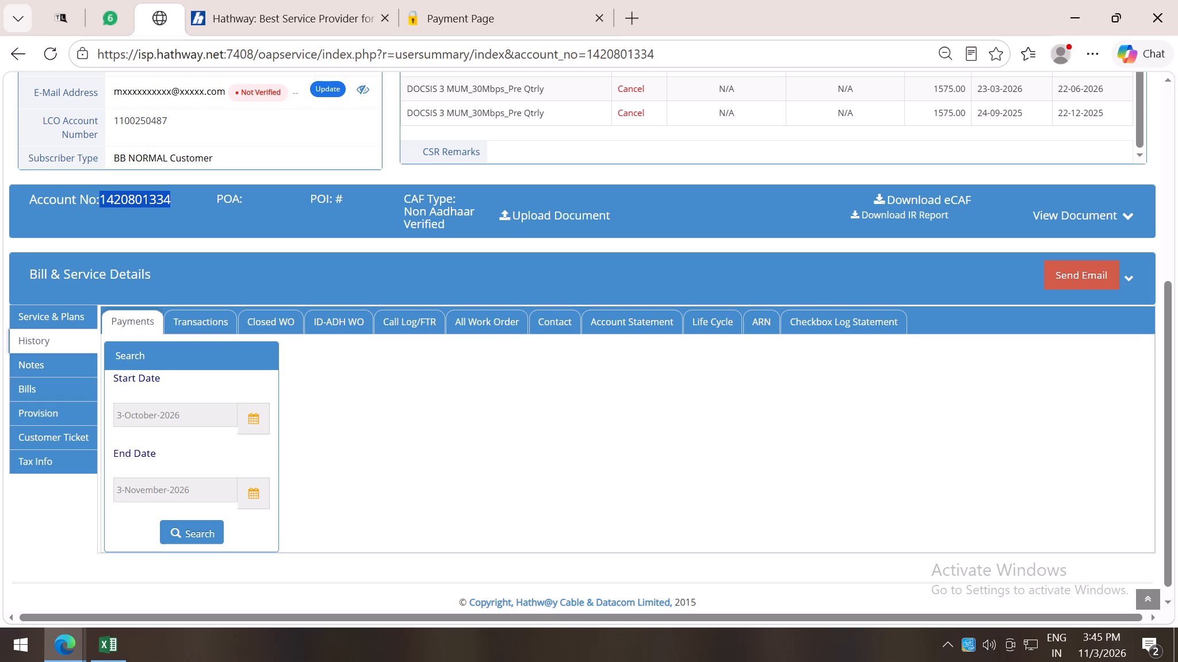
Search the account's payment history for the period 3 October 2026 to 3 November 2026.
{"action": "left_click", "coordinate": [180, 540]}
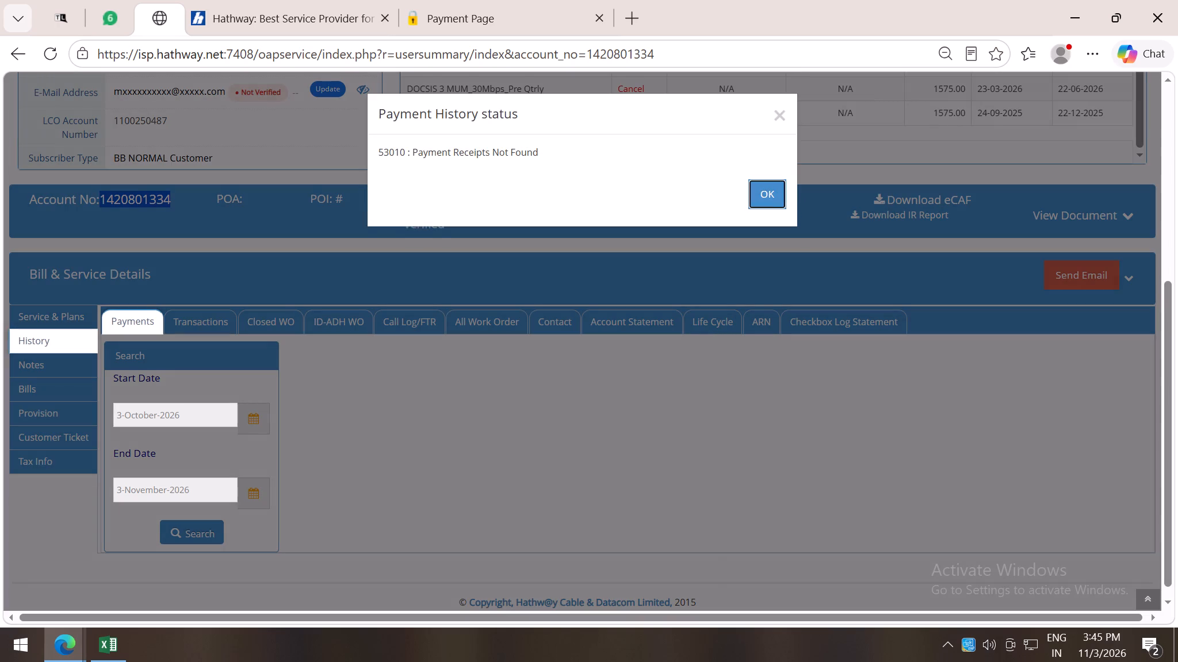
{"action": "left_click", "coordinate": [781, 190]}
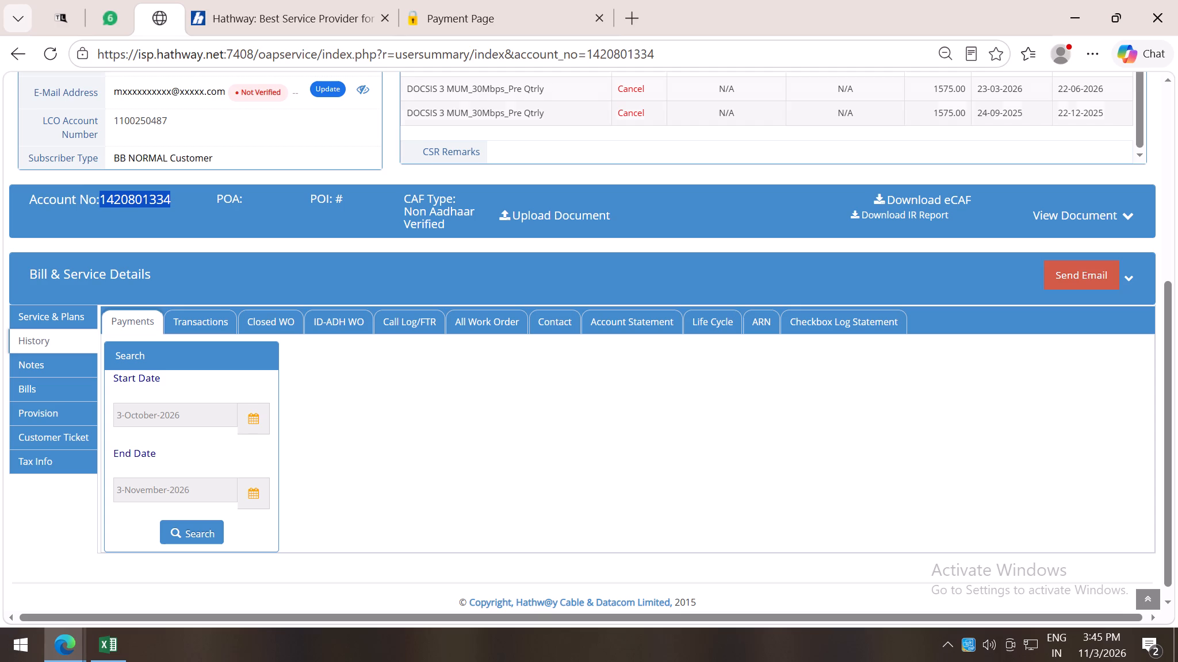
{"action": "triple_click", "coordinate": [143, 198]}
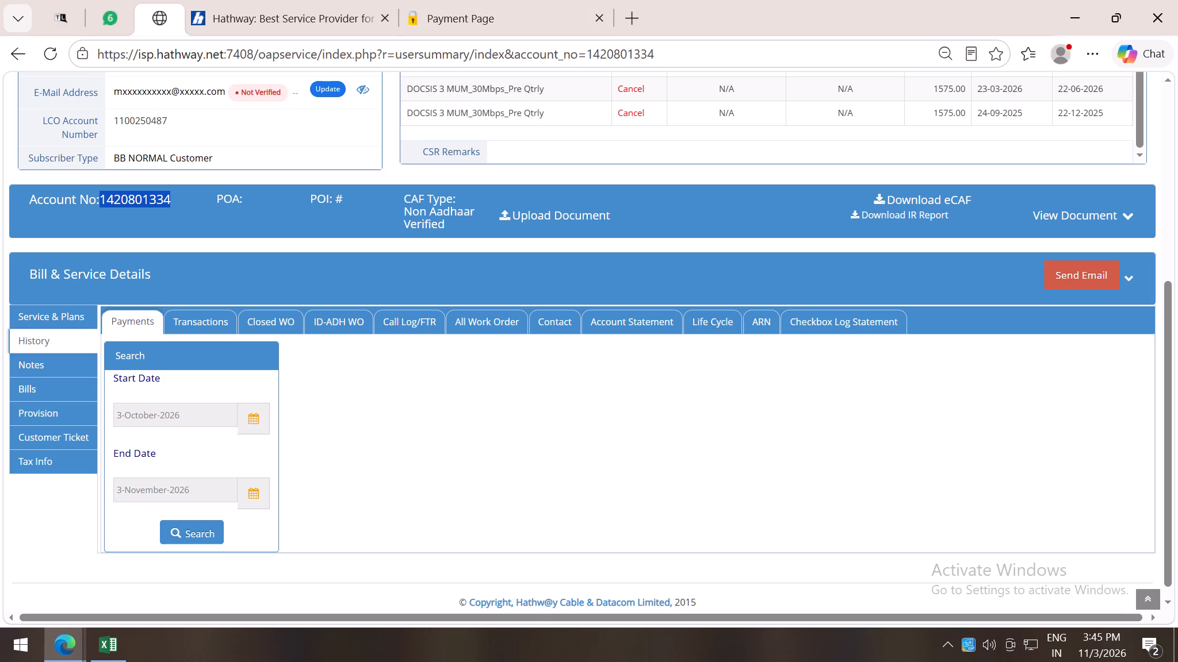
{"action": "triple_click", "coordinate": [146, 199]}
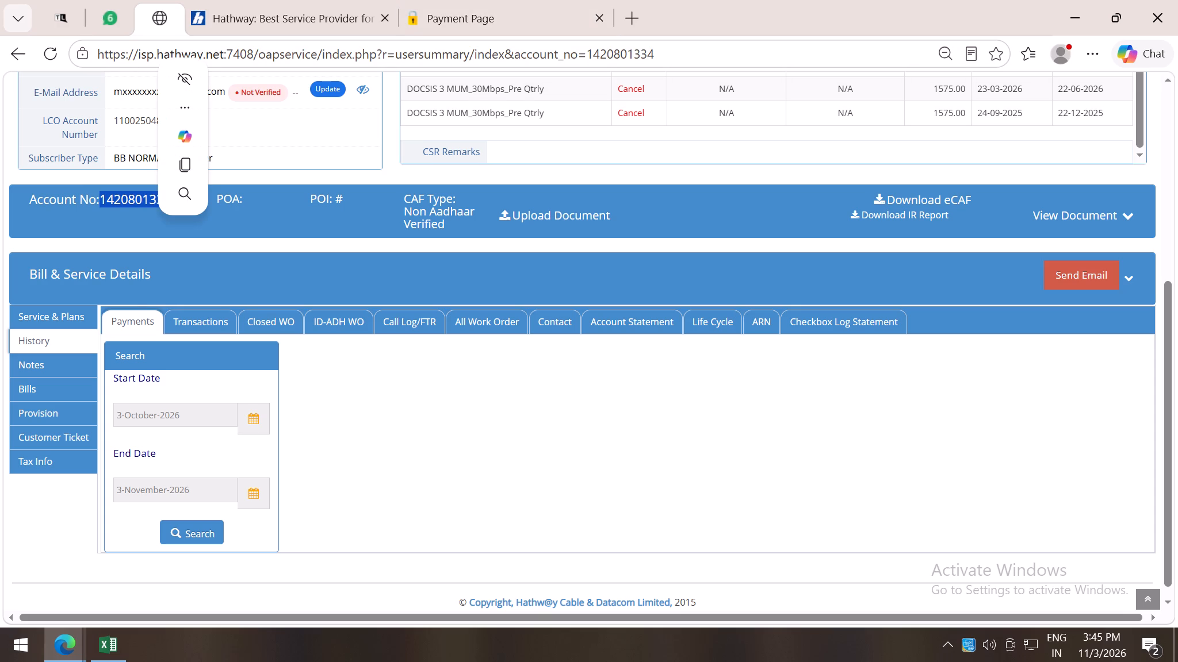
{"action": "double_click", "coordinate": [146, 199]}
Repeat the payment history search for the same date range.
{"action": "left_click", "coordinate": [201, 535]}
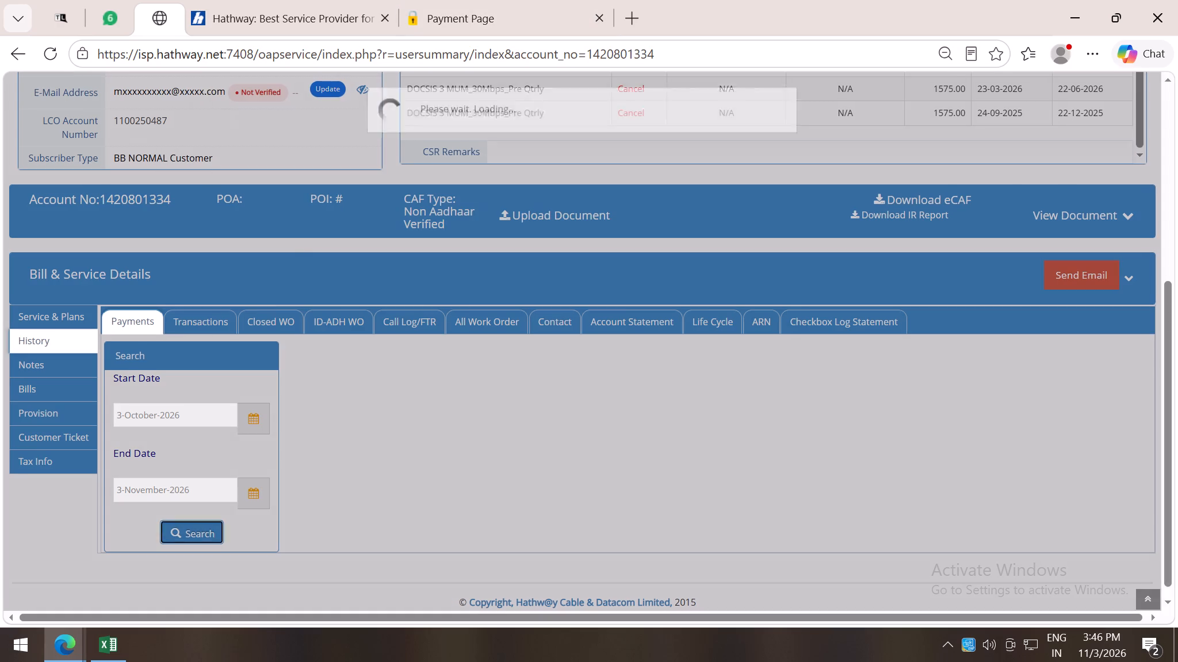
{"action": "left_click", "coordinate": [762, 199]}
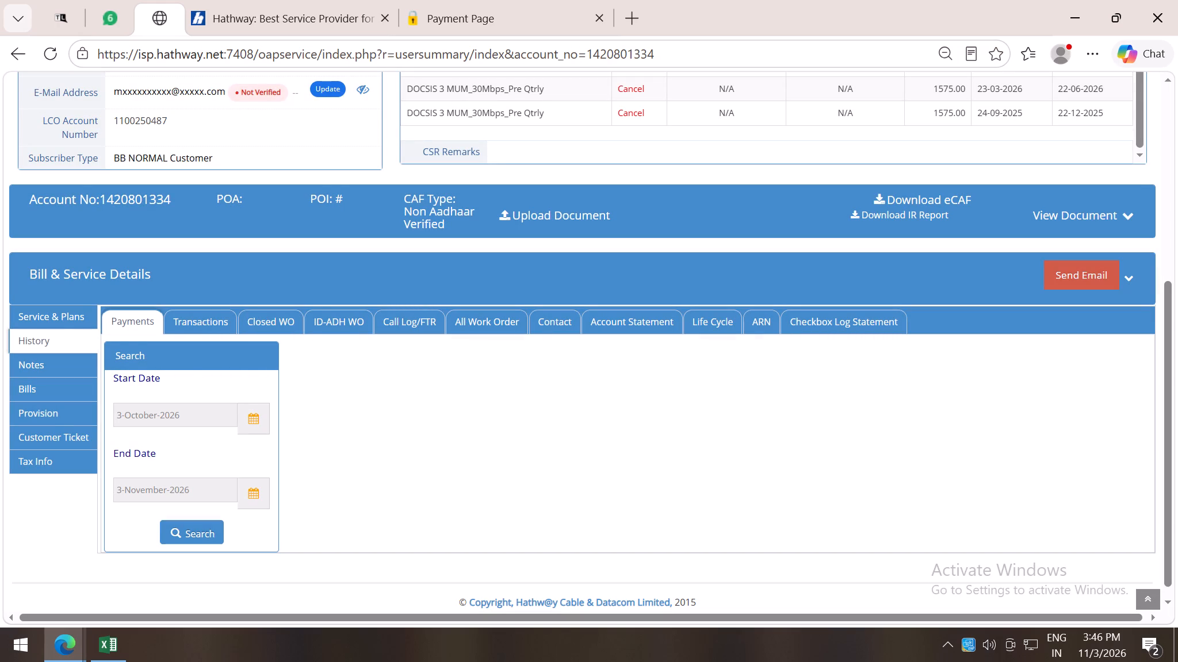
{"action": "left_click", "coordinate": [202, 521]}
{"action": "left_click", "coordinate": [762, 201]}
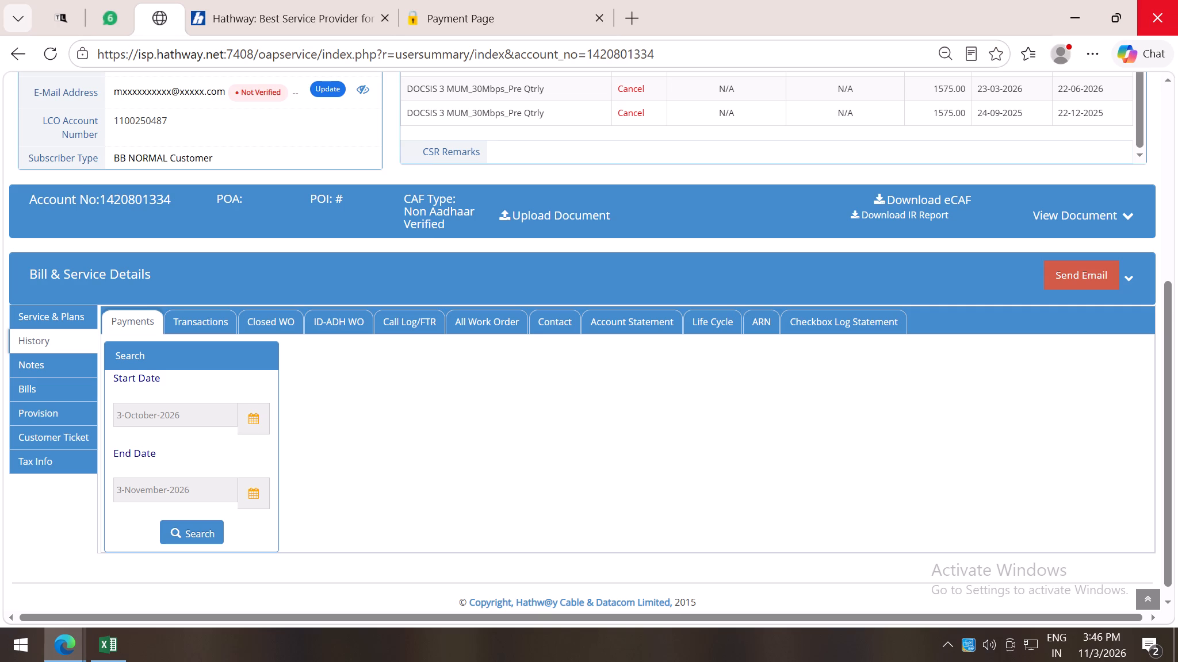
{"action": "left_click", "coordinate": [196, 539]}
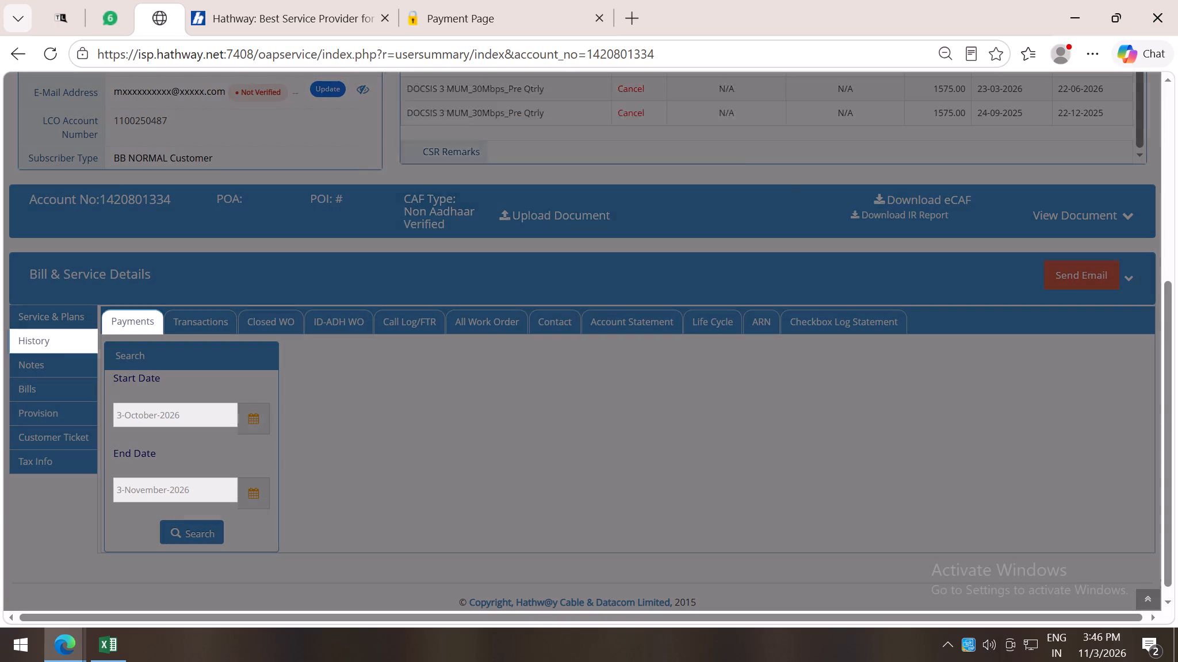
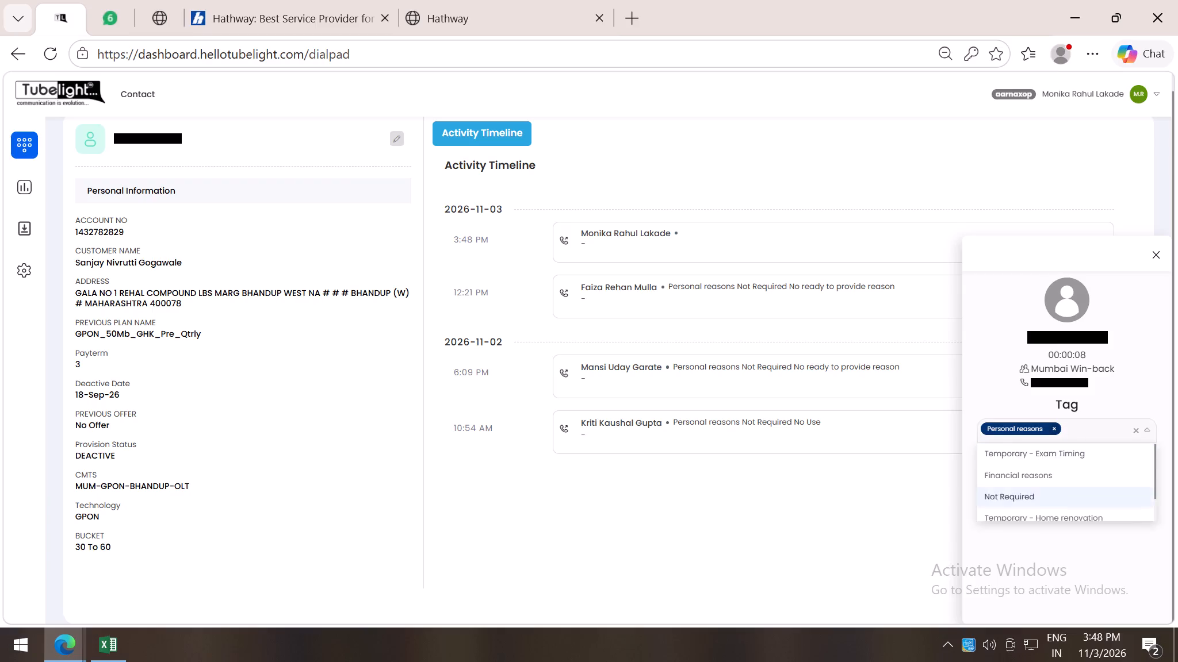
Add Not Required and a further sub-reason to the call's Personal reasons tag, and submit the tagging.
{"action": "left_click_drag", "start_coordinate": [1039, 495], "coordinate": [1049, 487]}
{"action": "left_click_drag", "start_coordinate": [1068, 450], "coordinate": [1070, 465]}
{"action": "left_click", "coordinate": [1072, 493]}
{"action": "left_click", "coordinate": [1078, 536]}
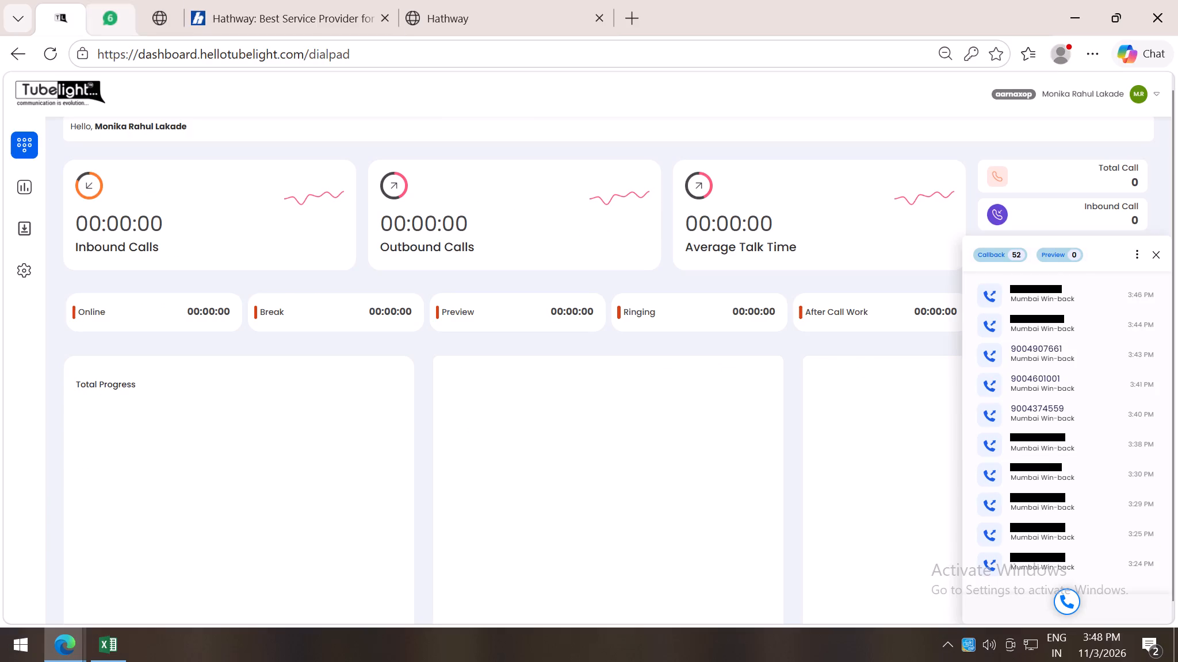
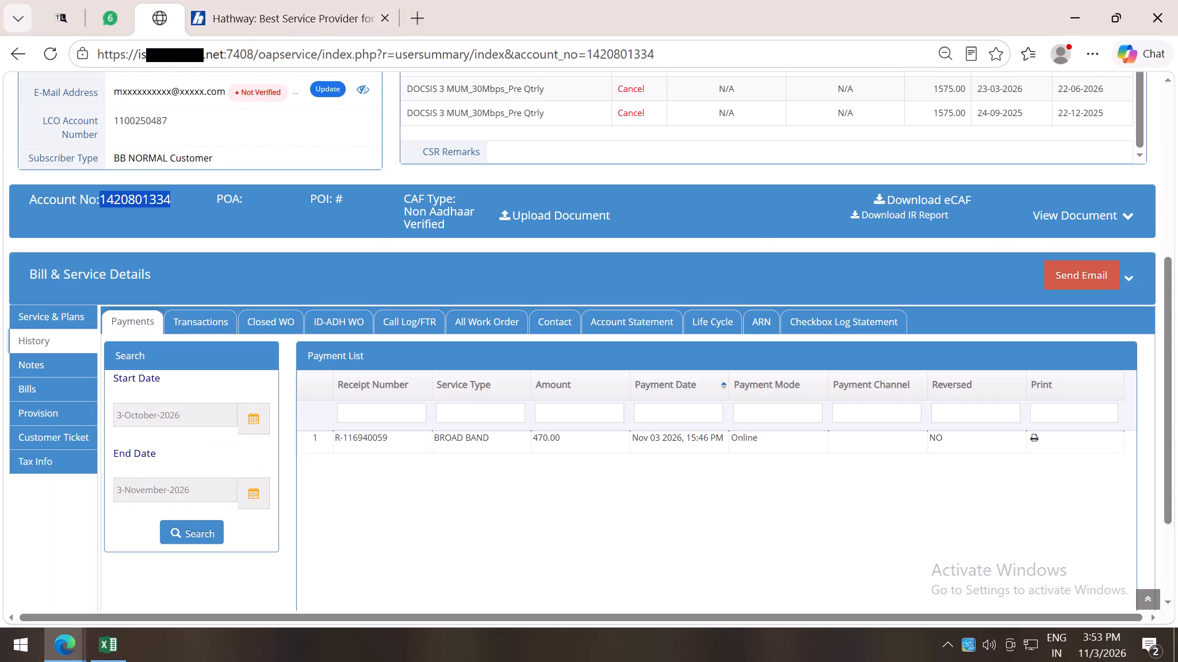
Reload the customer's account summary to refresh the service and plan details.
{"action": "left_click", "coordinate": [143, 209]}
{"action": "scroll", "coordinate": [146, 206], "scroll_direction": "up", "scroll_amount": 6}
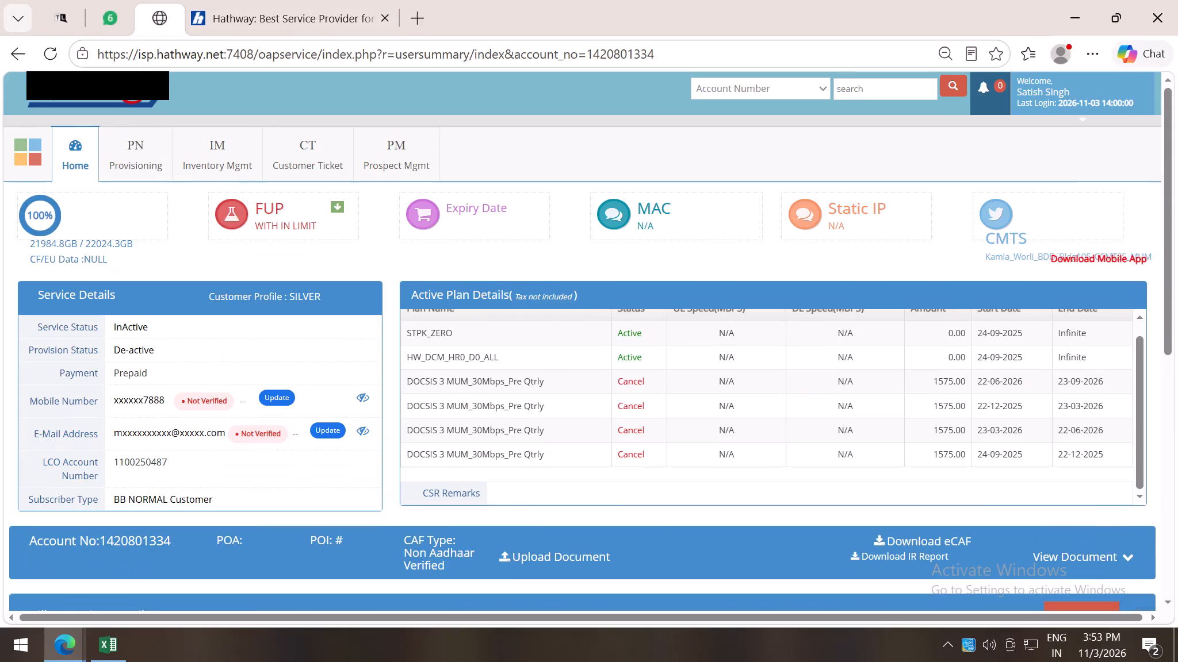
{"action": "left_click", "coordinate": [56, 56]}
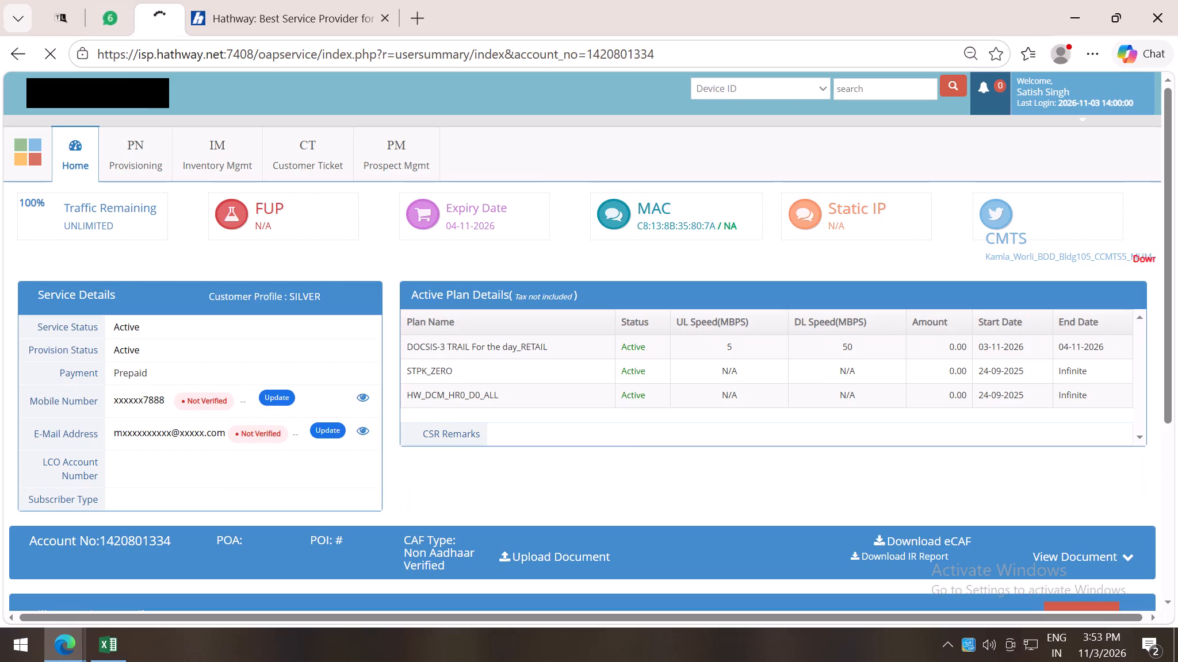
Open the Customer Ticket form for creating a call log or work order on this account.
{"action": "scroll", "coordinate": [137, 368], "scroll_direction": "down", "scroll_amount": 4}
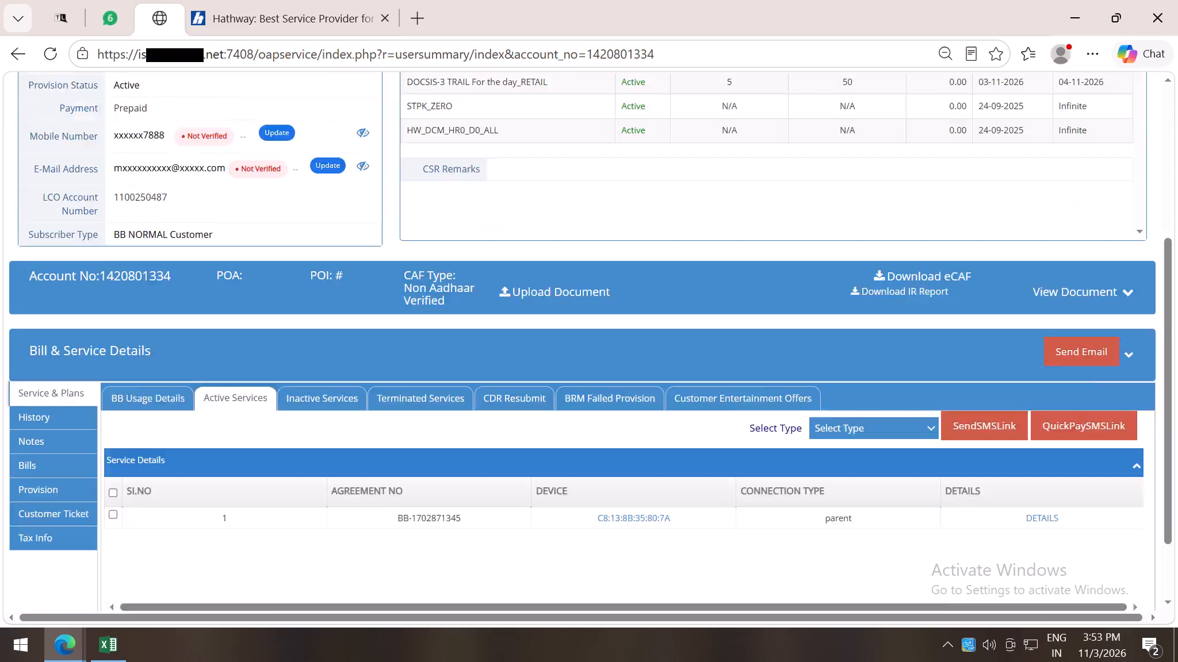
{"action": "scroll", "coordinate": [200, 379], "scroll_direction": "down", "scroll_amount": 9}
{"action": "left_click", "coordinate": [67, 426]}
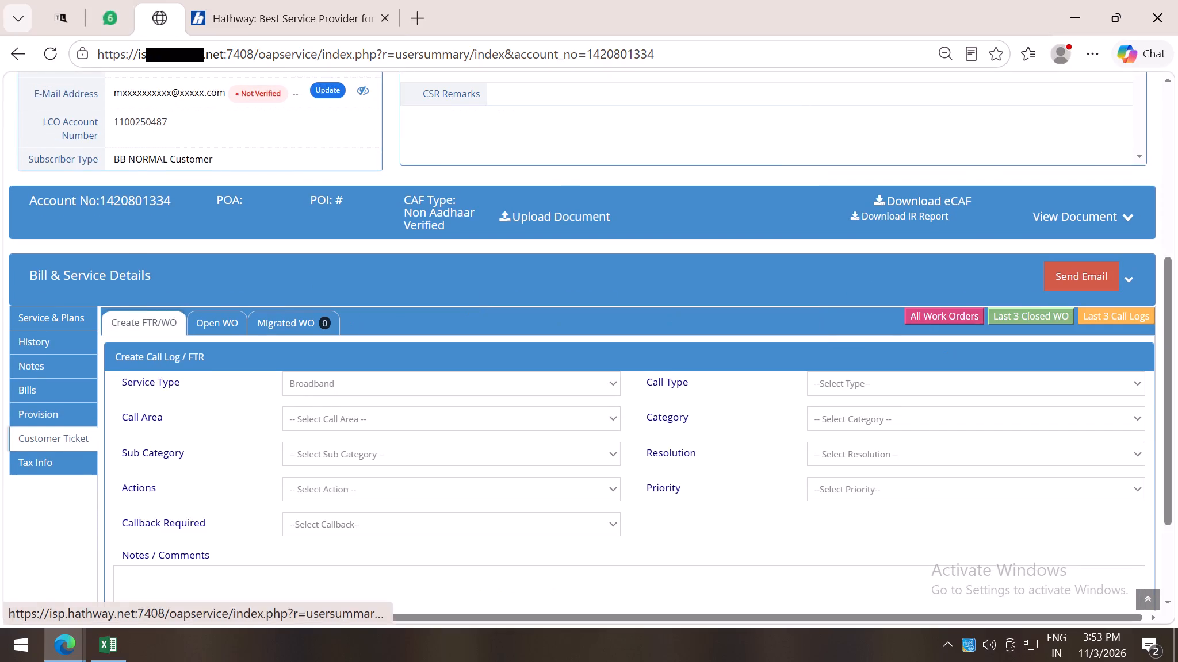
{"action": "scroll", "coordinate": [90, 423], "scroll_direction": "down", "scroll_amount": 8}
{"action": "scroll", "coordinate": [634, 258], "scroll_direction": "down", "scroll_amount": 6}
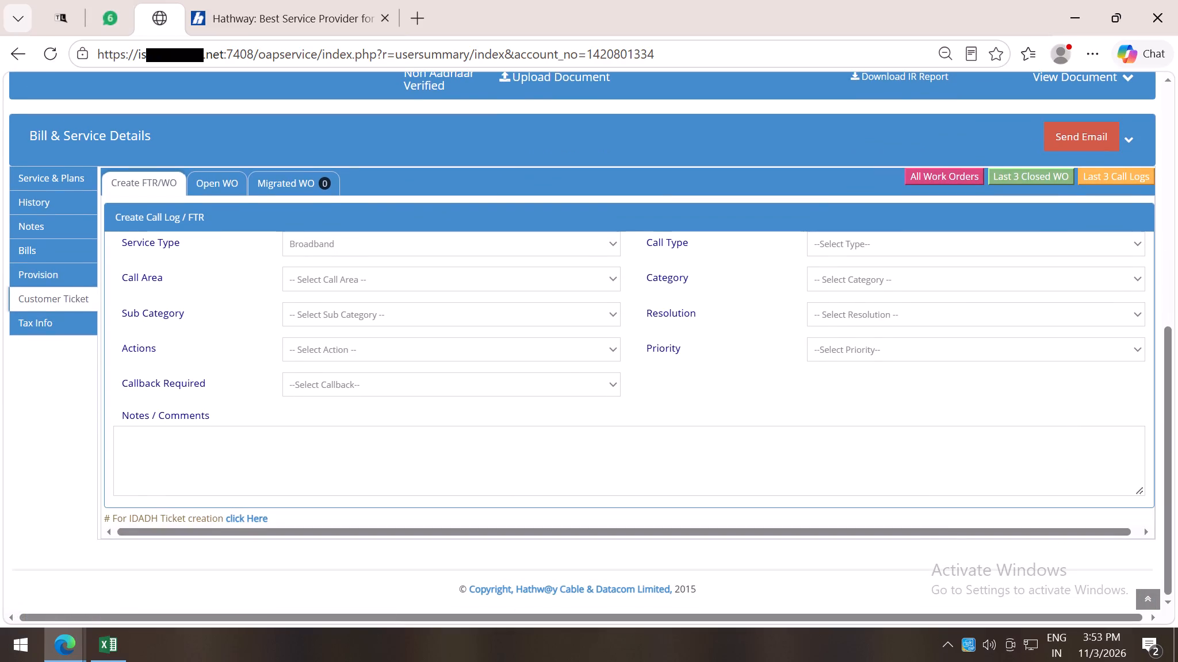
Set the ticket's call type to Device Recovery.
{"action": "left_click", "coordinate": [845, 242]}
{"action": "scroll", "coordinate": [862, 520], "scroll_direction": "down", "scroll_amount": 4}
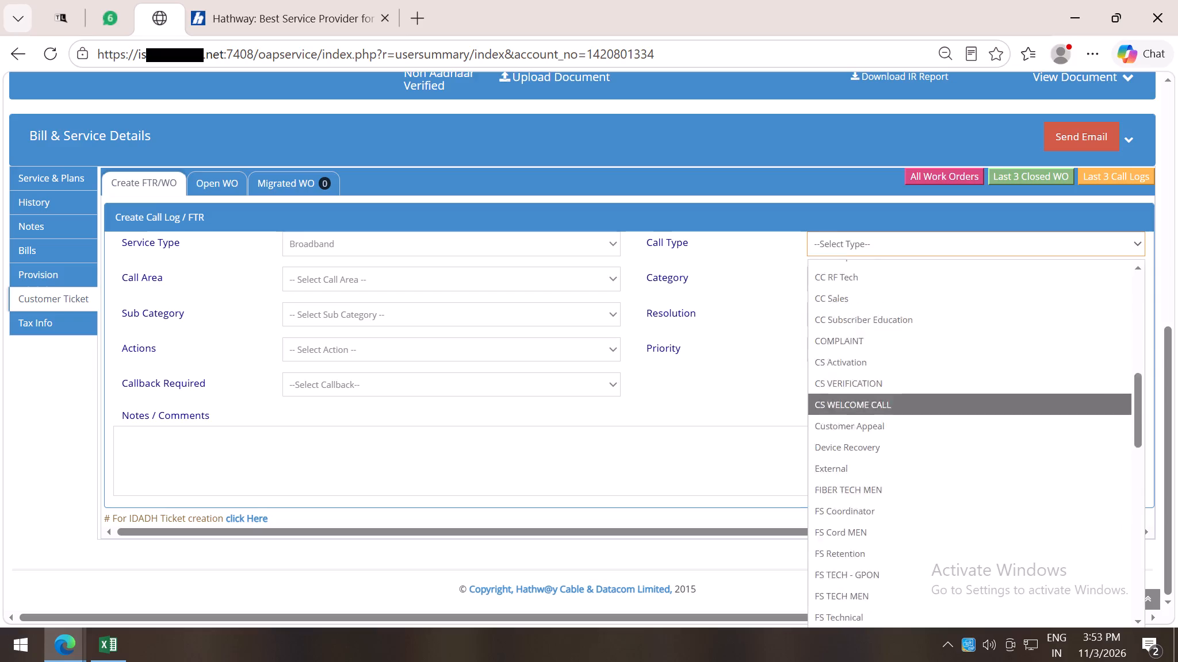
{"action": "scroll", "coordinate": [873, 525], "scroll_direction": "down", "scroll_amount": 7}
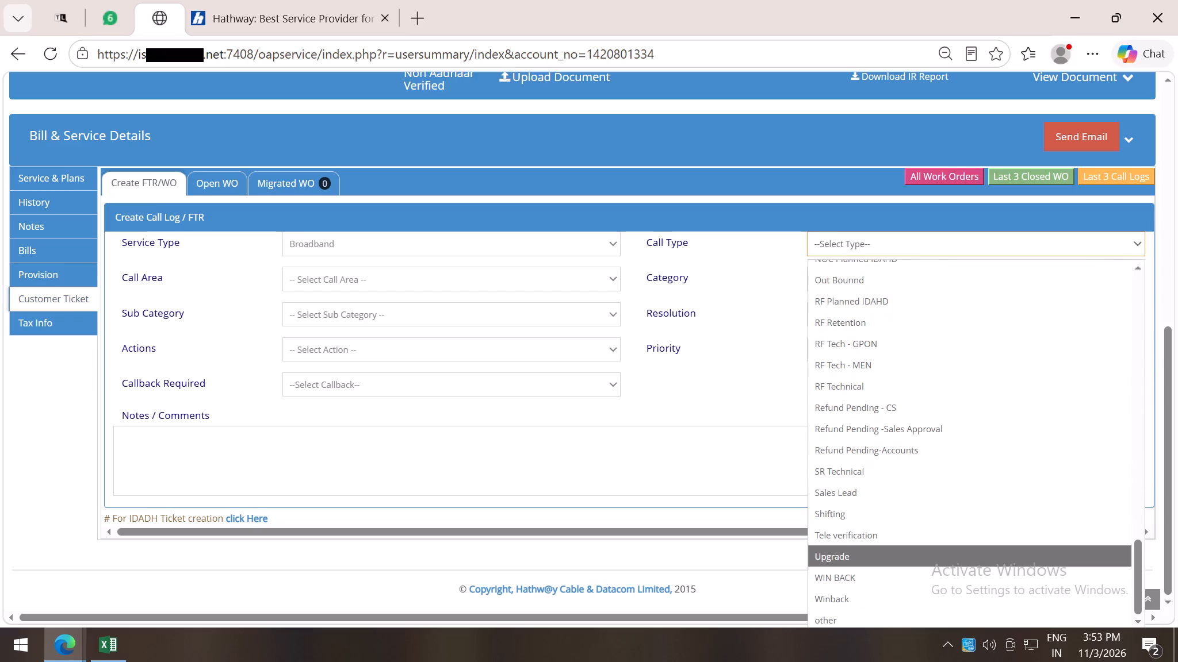
{"action": "scroll", "coordinate": [847, 556], "scroll_direction": "down", "scroll_amount": 2}
{"action": "scroll", "coordinate": [834, 409], "scroll_direction": "down", "scroll_amount": 4}
{"action": "scroll", "coordinate": [863, 558], "scroll_direction": "down", "scroll_amount": 1}
{"action": "scroll", "coordinate": [876, 458], "scroll_direction": "up", "scroll_amount": 1}
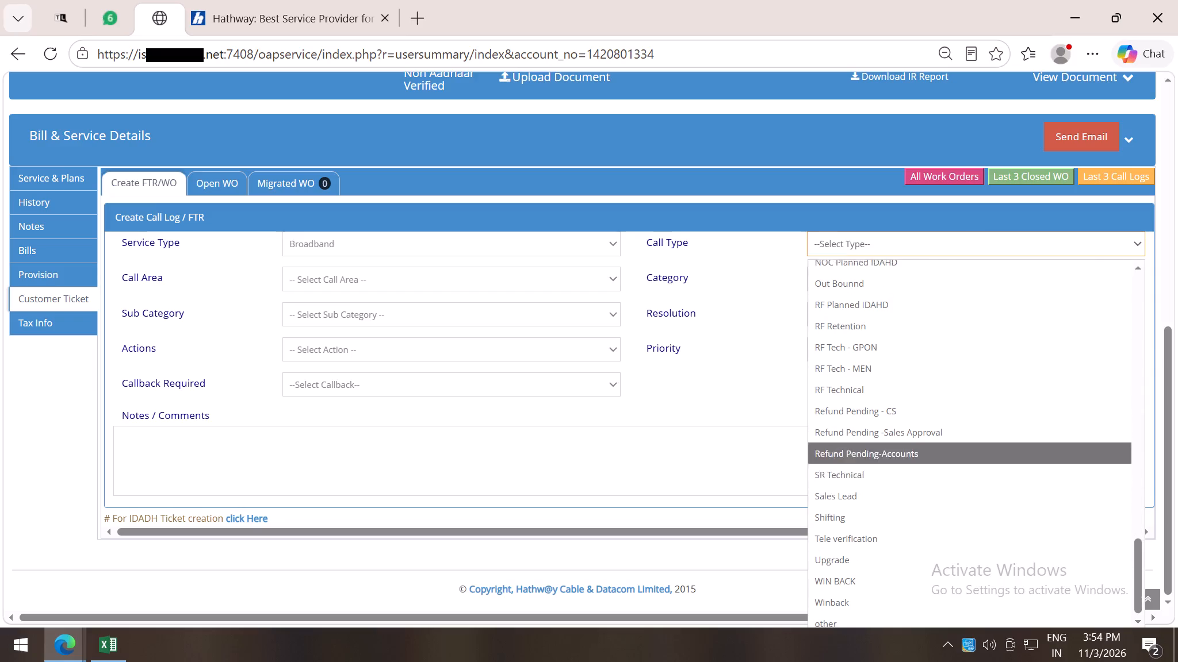
{"action": "scroll", "coordinate": [876, 458], "scroll_direction": "up", "scroll_amount": 4}
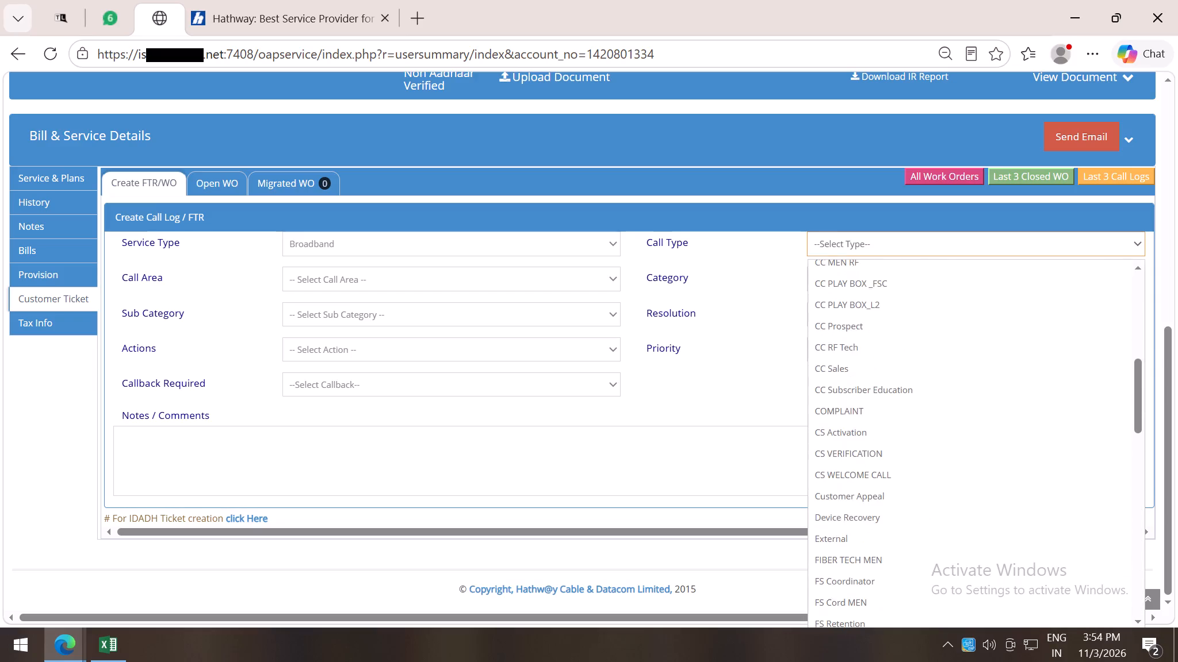
{"action": "scroll", "coordinate": [876, 458], "scroll_direction": "up", "scroll_amount": 5}
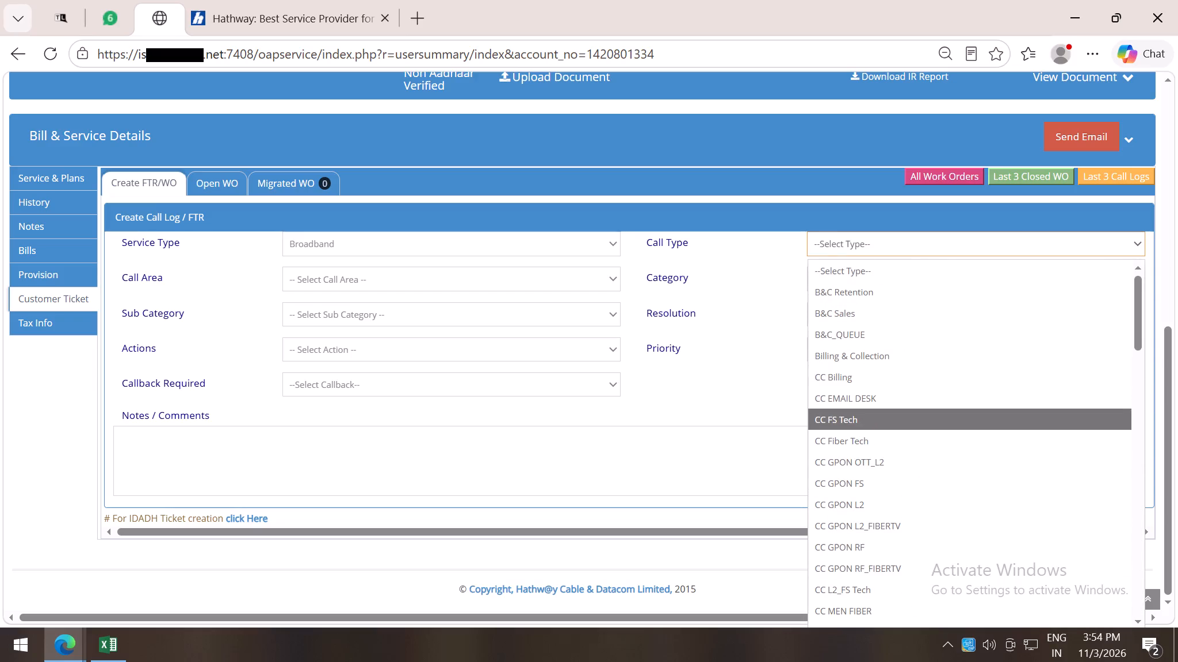
{"action": "scroll", "coordinate": [877, 418], "scroll_direction": "up", "scroll_amount": 3}
{"action": "scroll", "coordinate": [877, 423], "scroll_direction": "down", "scroll_amount": 3}
{"action": "scroll", "coordinate": [903, 477], "scroll_direction": "down", "scroll_amount": 5}
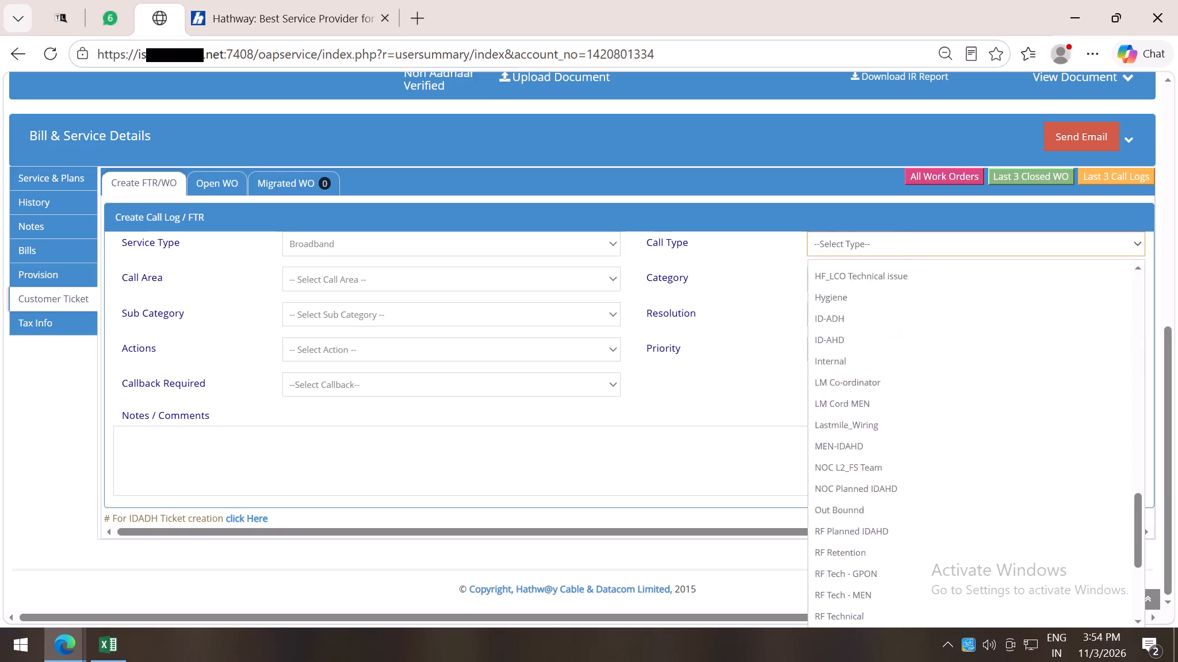
{"action": "scroll", "coordinate": [903, 479], "scroll_direction": "down", "scroll_amount": 5}
{"action": "scroll", "coordinate": [865, 537], "scroll_direction": "down", "scroll_amount": 3}
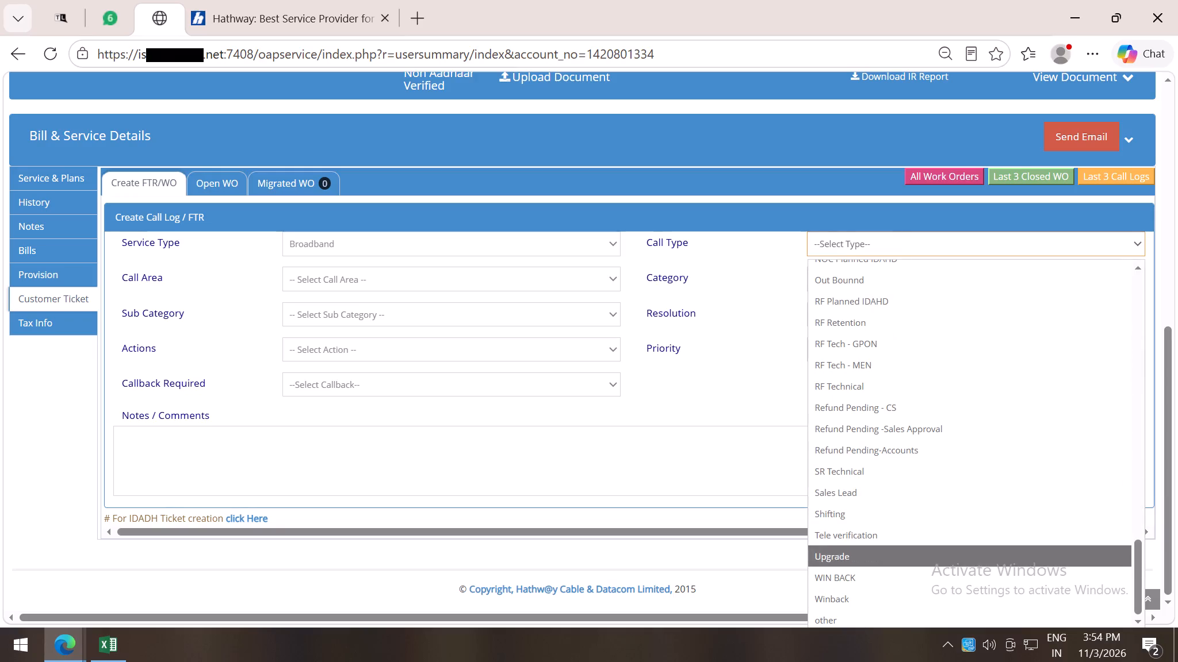
{"action": "scroll", "coordinate": [870, 548], "scroll_direction": "down", "scroll_amount": 2}
{"action": "scroll", "coordinate": [858, 507], "scroll_direction": "up", "scroll_amount": 2}
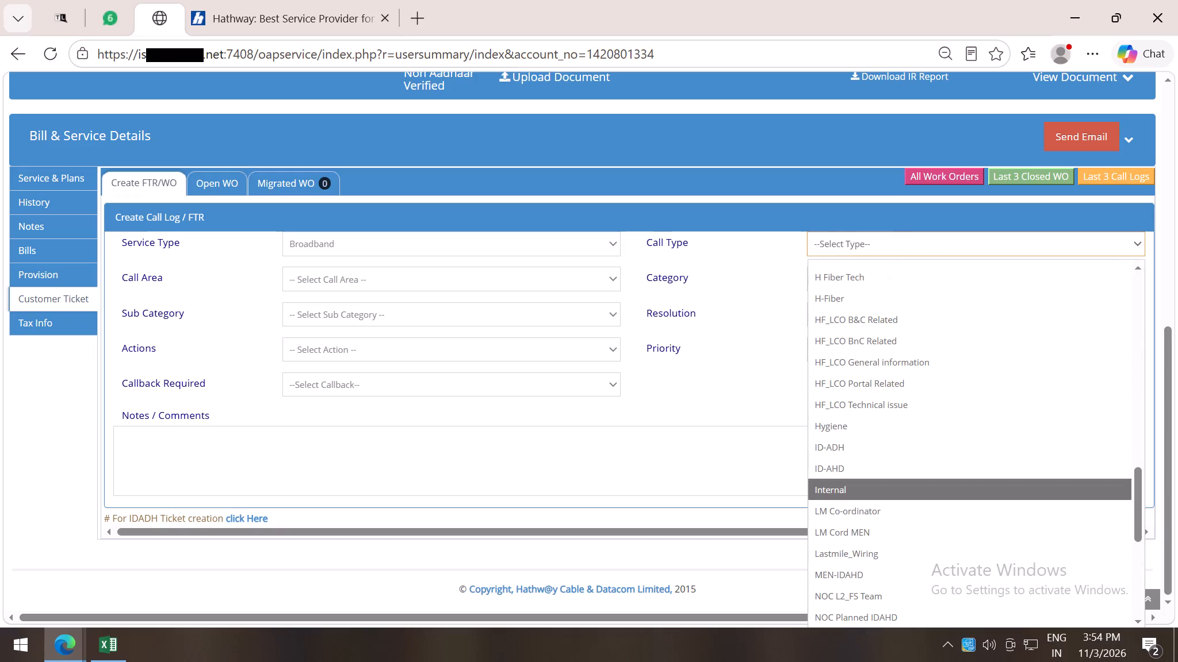
{"action": "scroll", "coordinate": [862, 490], "scroll_direction": "up", "scroll_amount": 1}
{"action": "scroll", "coordinate": [854, 430], "scroll_direction": "up", "scroll_amount": 4}
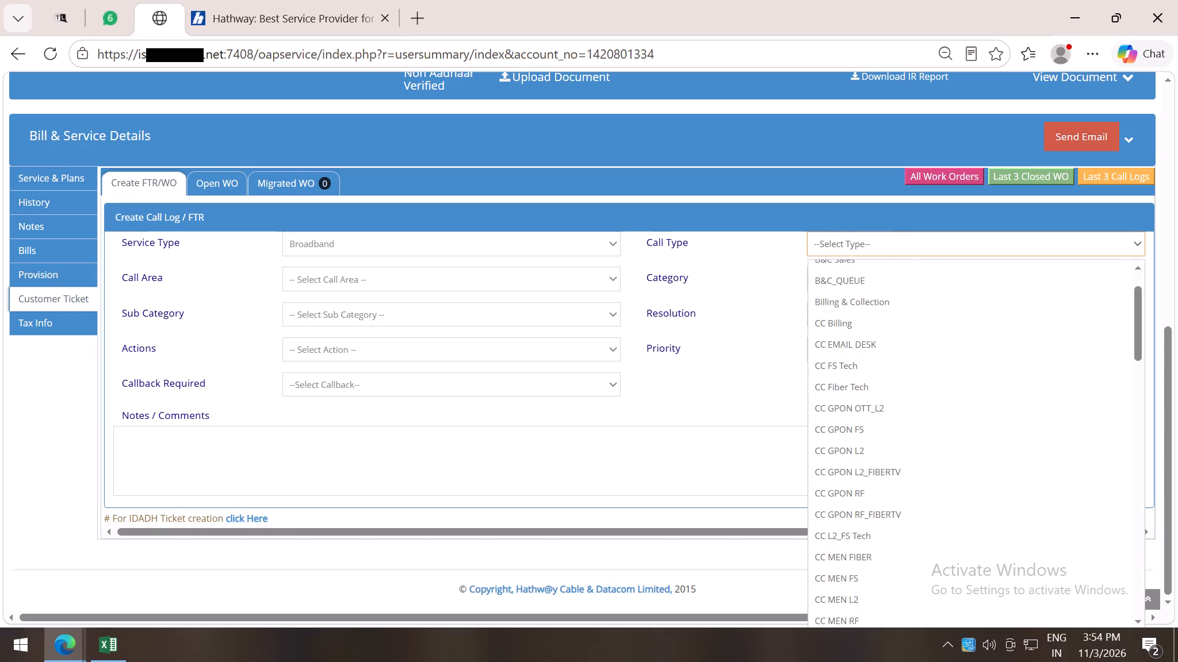
{"action": "scroll", "coordinate": [854, 430], "scroll_direction": "up", "scroll_amount": 1}
{"action": "scroll", "coordinate": [854, 437], "scroll_direction": "down", "scroll_amount": 2}
{"action": "scroll", "coordinate": [859, 495], "scroll_direction": "down", "scroll_amount": 1}
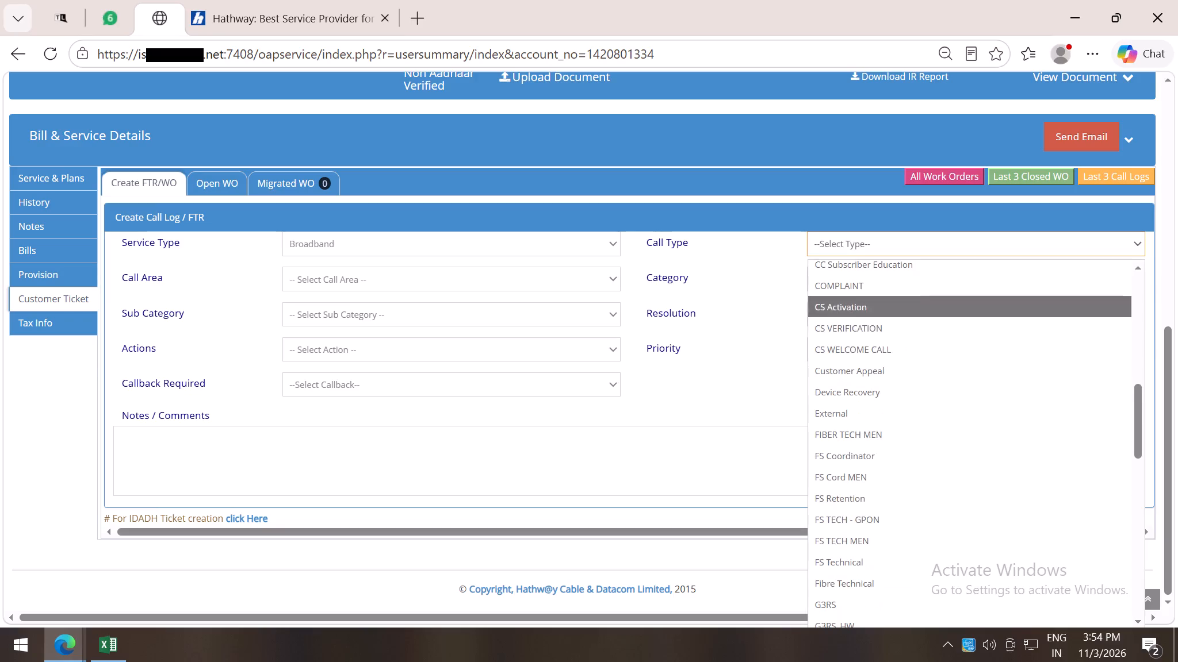
{"action": "left_click", "coordinate": [856, 398]}
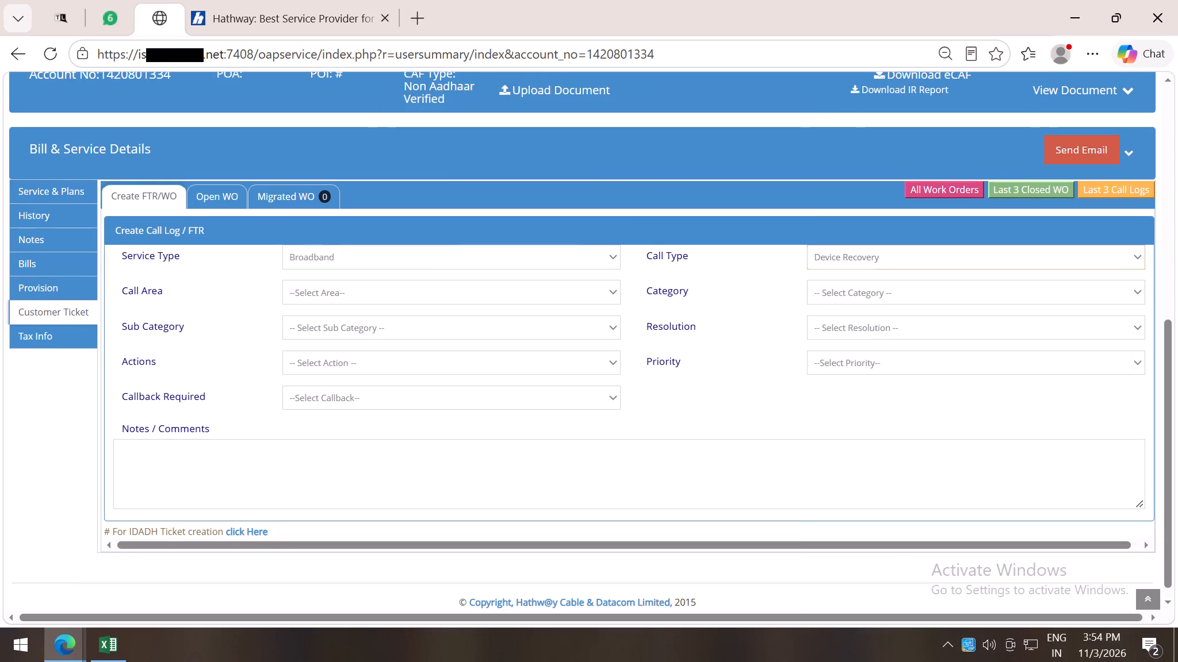
Classify the ticket with call area Request, category Customer Escalation, subcategory Customer Request and resolution SR Raised.
{"action": "left_click", "coordinate": [344, 302]}
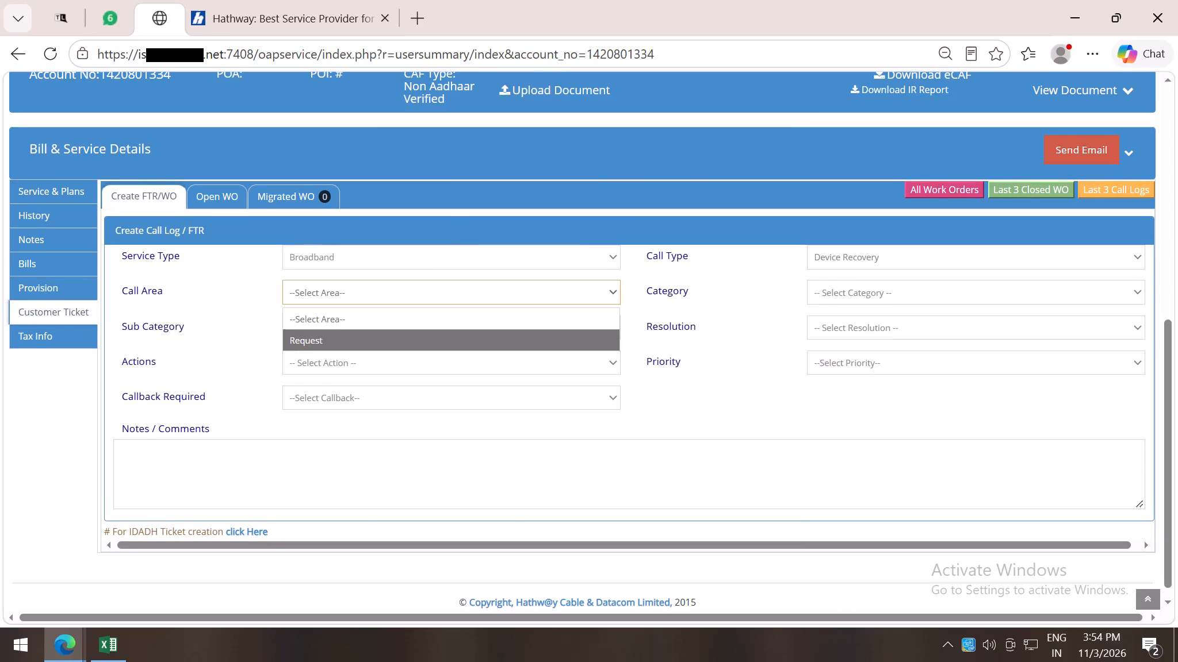
{"action": "left_click", "coordinate": [339, 346]}
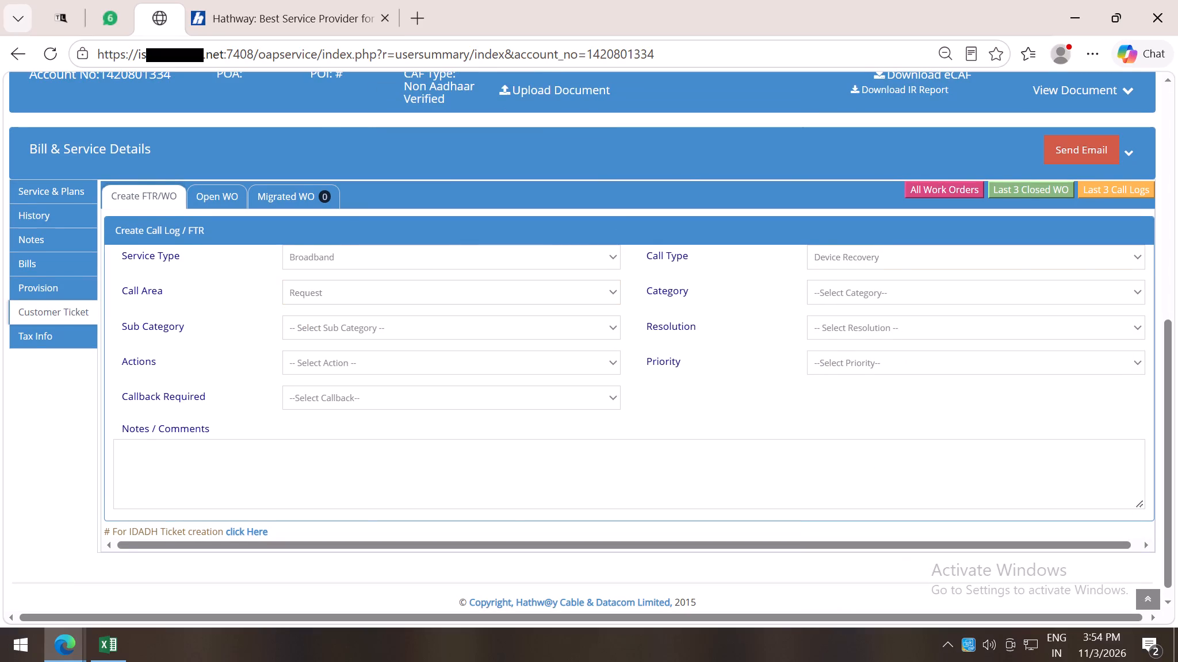
{"action": "left_click", "coordinate": [842, 296]}
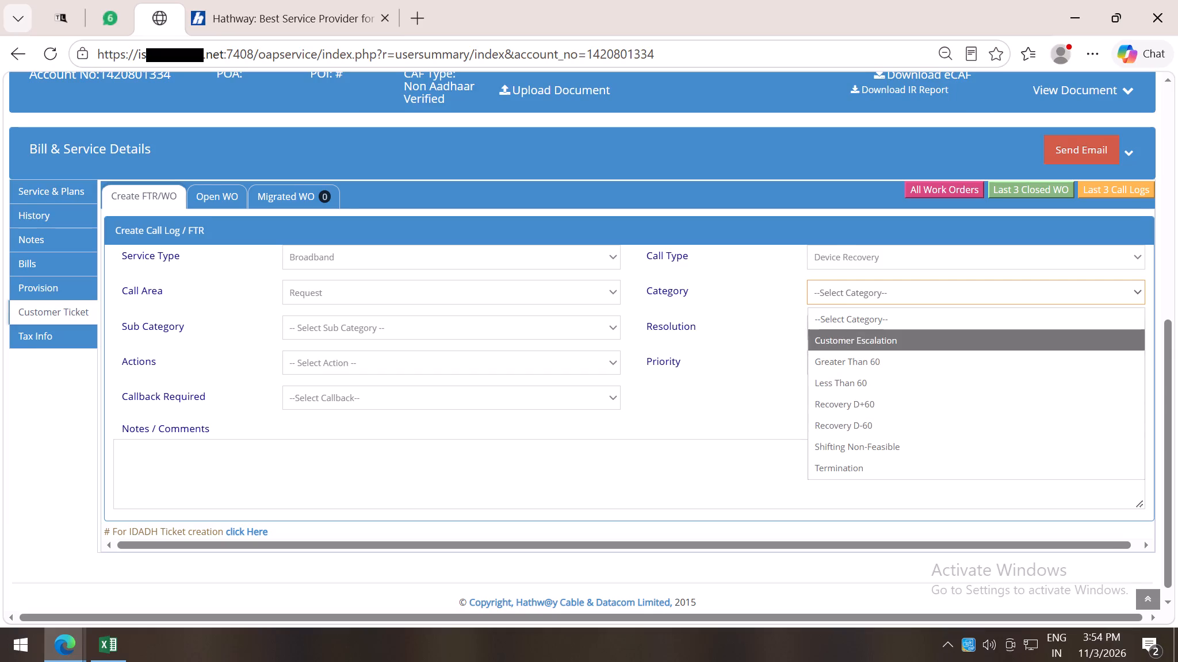
{"action": "left_click", "coordinate": [857, 338]}
{"action": "left_click", "coordinate": [353, 330]}
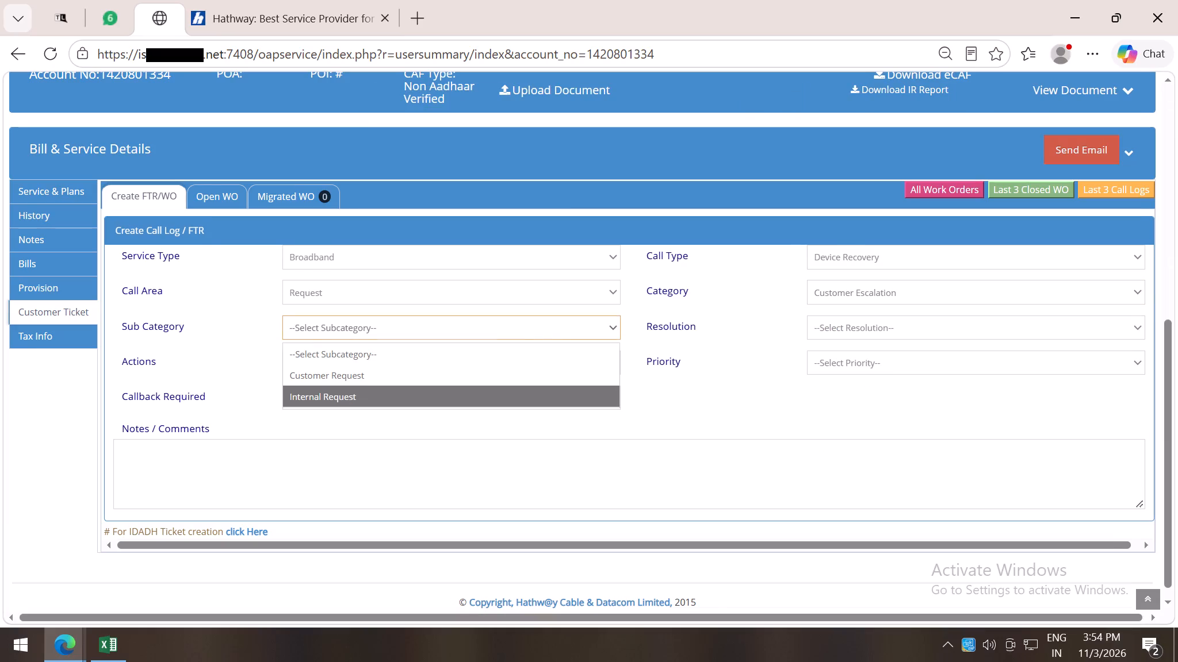
{"action": "left_click", "coordinate": [343, 382]}
{"action": "left_click", "coordinate": [835, 330]}
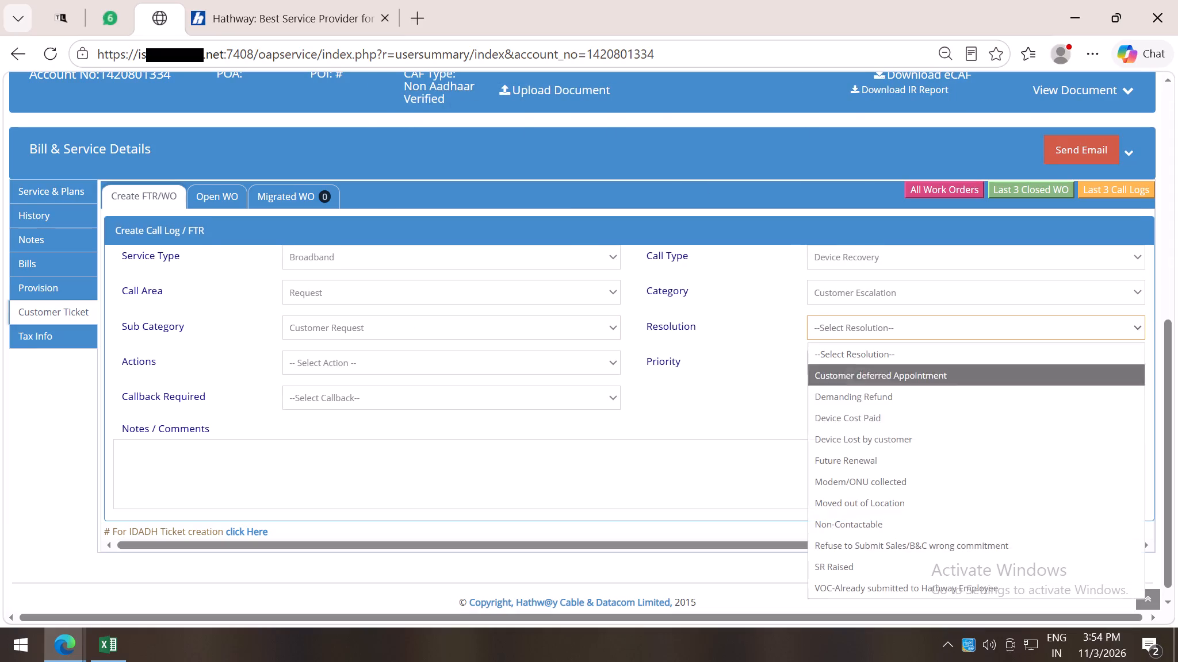
{"action": "scroll", "coordinate": [839, 499], "scroll_direction": "down", "scroll_amount": 9}
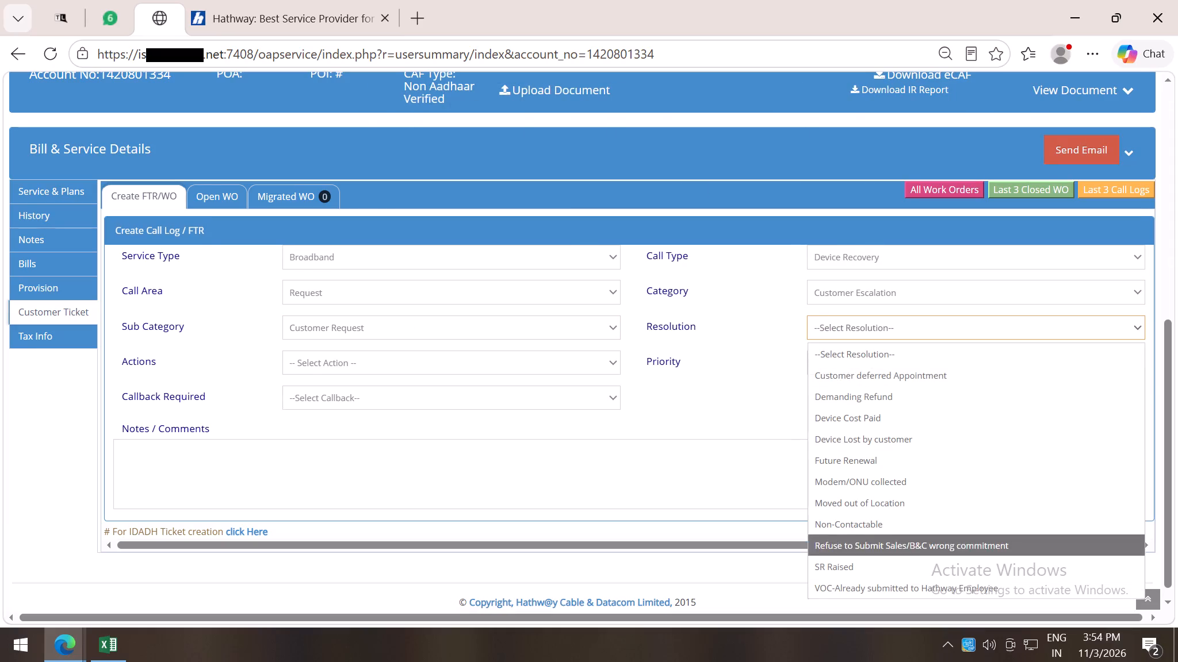
{"action": "left_click", "coordinate": [838, 567]}
Set the ticket's action to Assigned to Field and its priority to Escalation.
{"action": "left_click", "coordinate": [340, 363]}
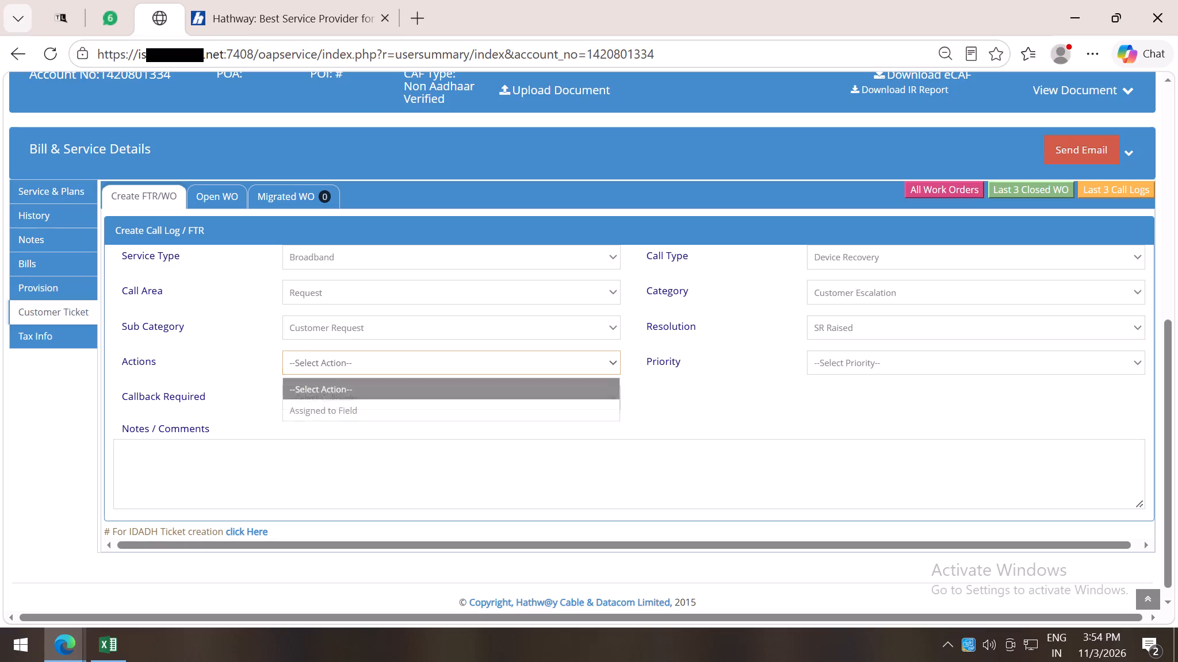
{"action": "left_click", "coordinate": [329, 414]}
{"action": "left_click", "coordinate": [873, 360]}
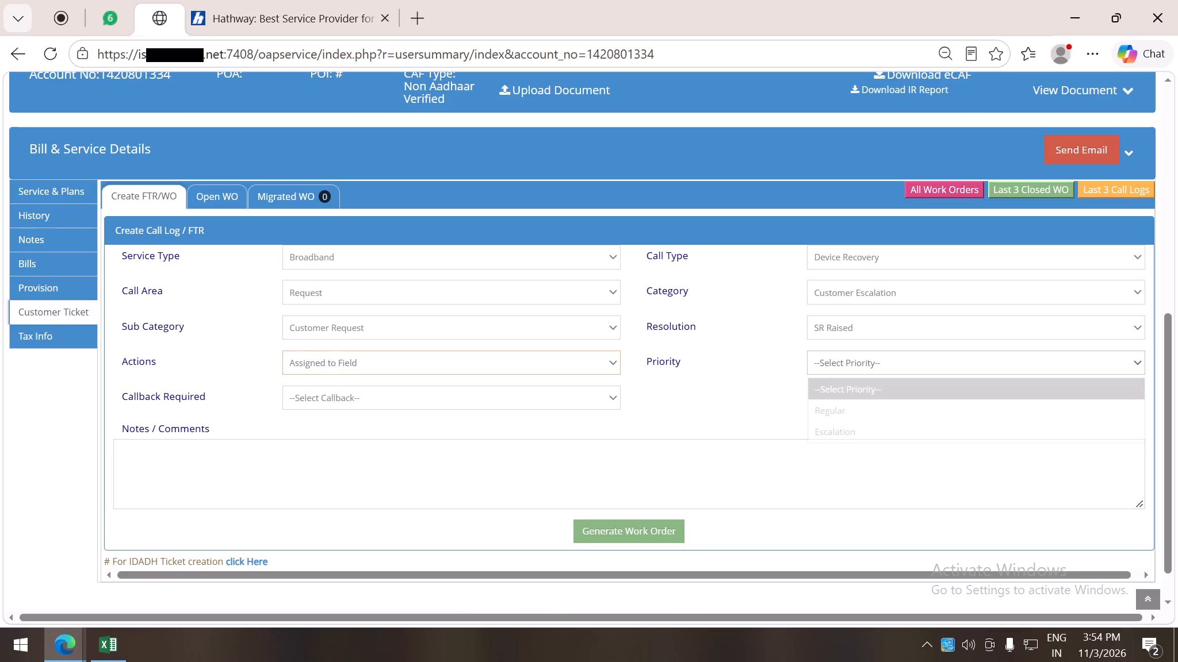
{"action": "left_click", "coordinate": [850, 428]}
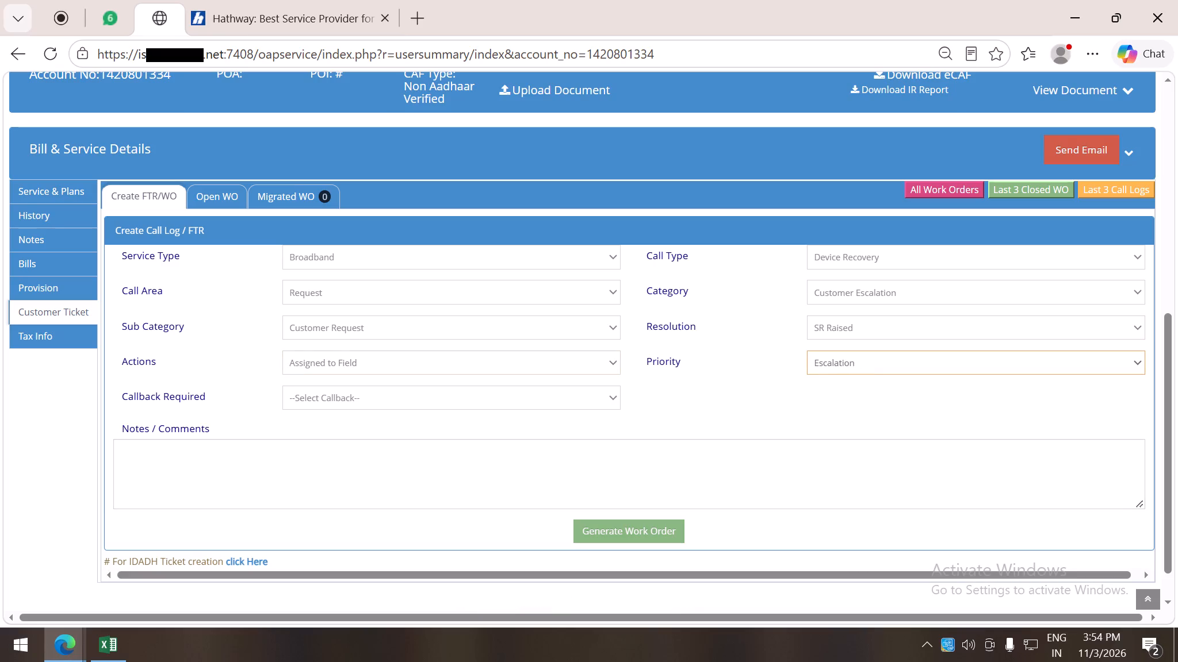
Mark a callback as required, with preferred date and time 03-Nov-2026 15:53.
{"action": "left_click", "coordinate": [355, 403]}
{"action": "left_click", "coordinate": [318, 447]}
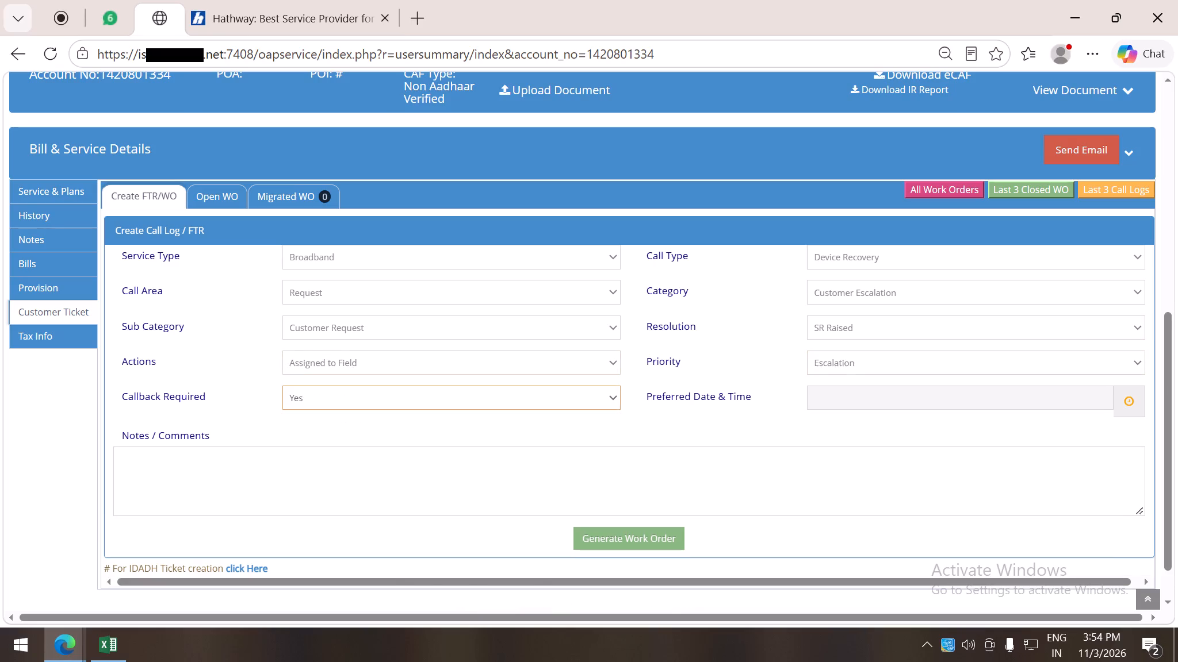
{"action": "left_click", "coordinate": [842, 398]}
{"action": "left_click", "coordinate": [854, 496]}
{"action": "scroll", "coordinate": [852, 532], "scroll_direction": "down", "scroll_amount": 4}
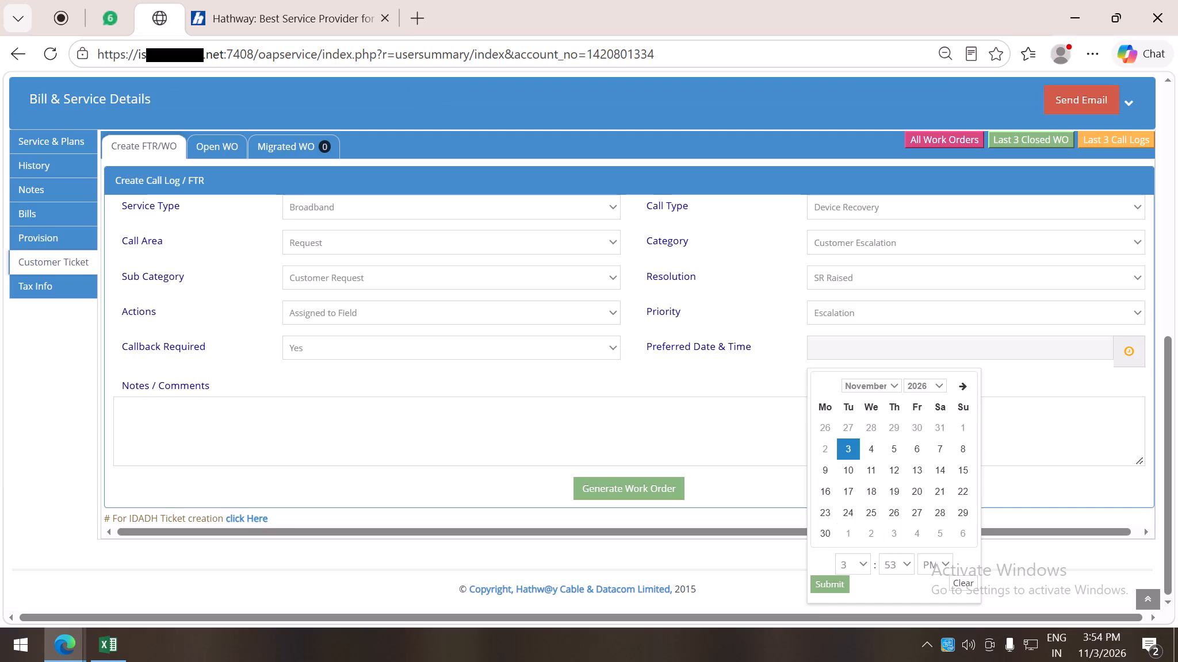
{"action": "left_click", "coordinate": [844, 579]}
Begin the ticket's notes with the text "KINDLY RO".
{"action": "left_click", "coordinate": [216, 417]}
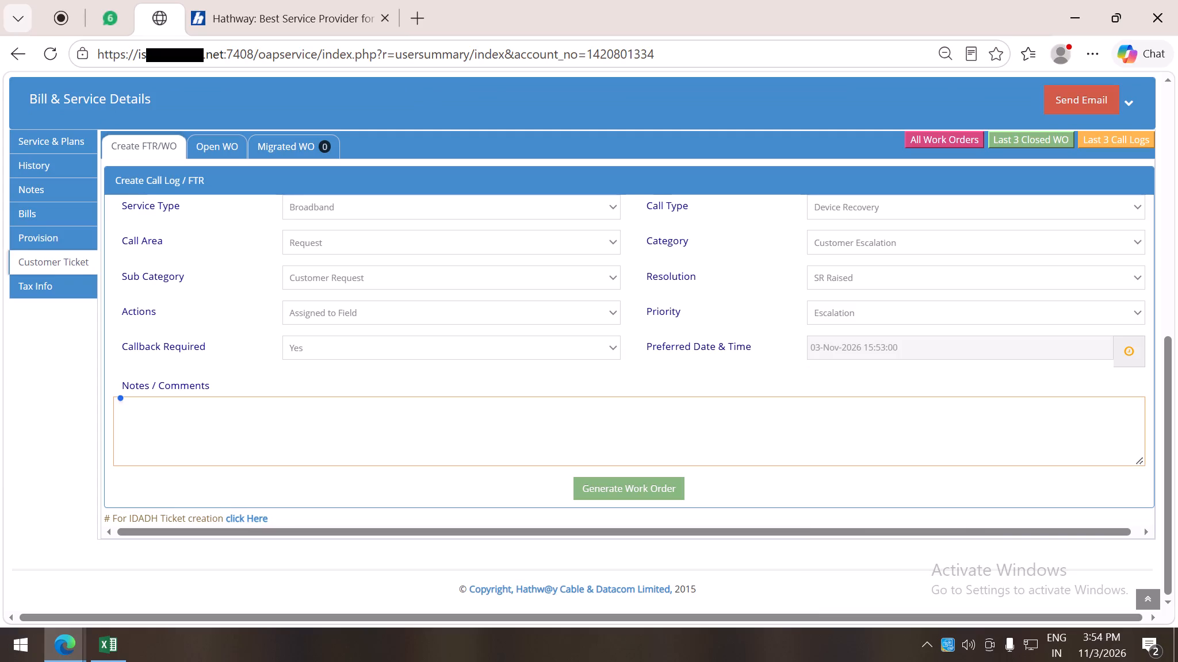
{"action": "key", "text": "BackSpace"}
{"action": "key", "text": "BackSpace"}
{"action": "type", "text": "KINDLY"}
{"action": "key", "text": "space"}
{"action": "type", "text": "RO"}
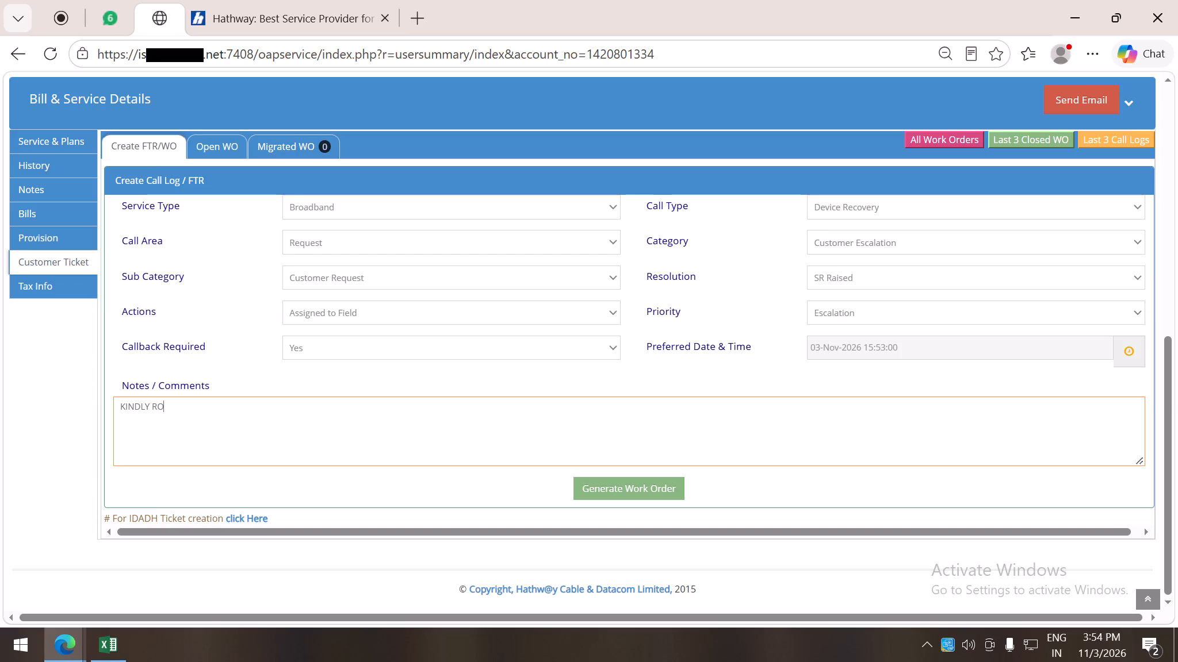
Switch to the Tubelight dialer, end the active call and tag it as Personal reasons.
{"action": "left_click", "coordinate": [48, 1]}
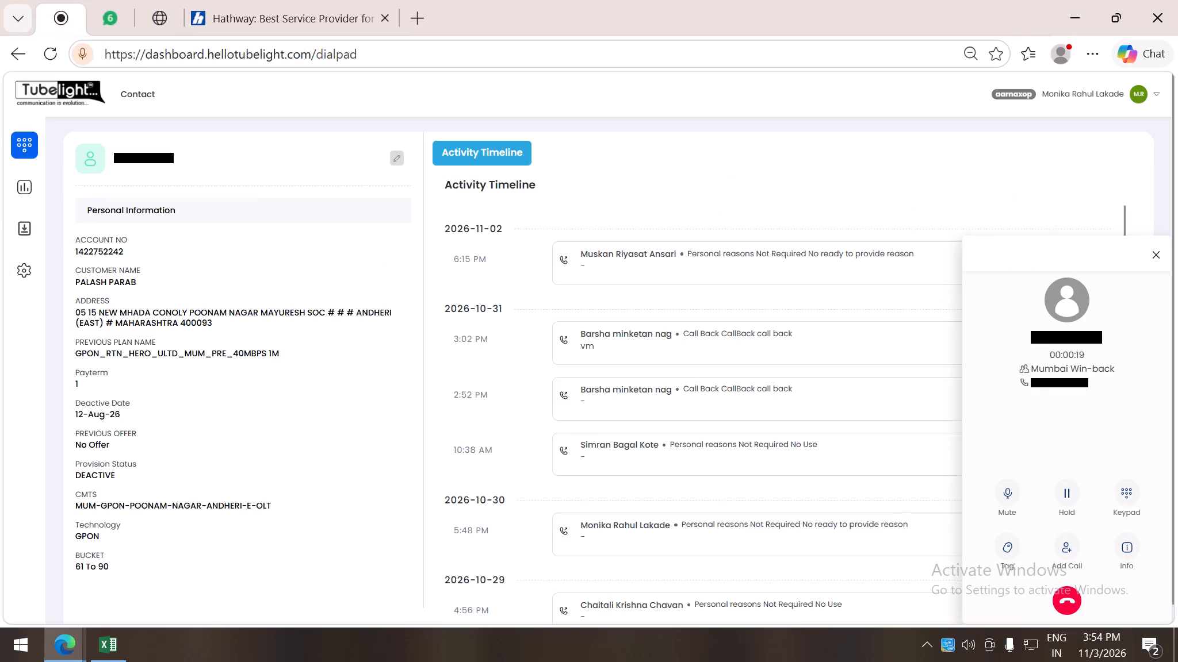
{"action": "left_click", "coordinate": [1073, 599]}
{"action": "left_click", "coordinate": [1037, 425]}
{"action": "scroll", "coordinate": [1003, 490], "scroll_direction": "down", "scroll_amount": 1}
{"action": "left_click", "coordinate": [1015, 482]}
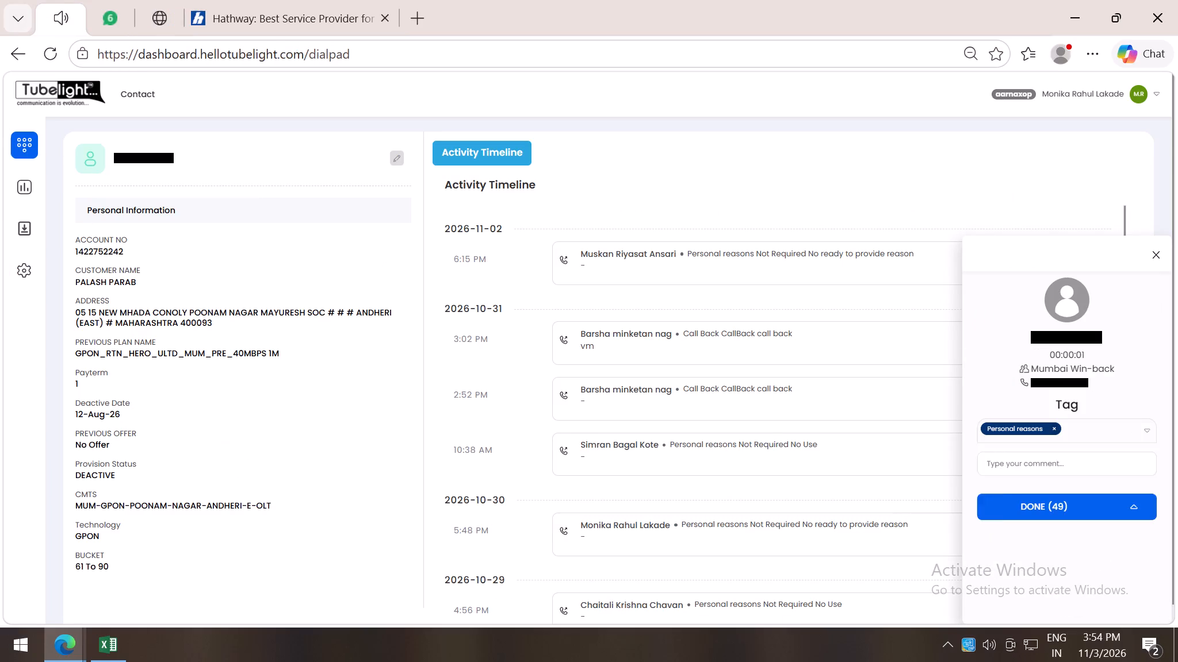
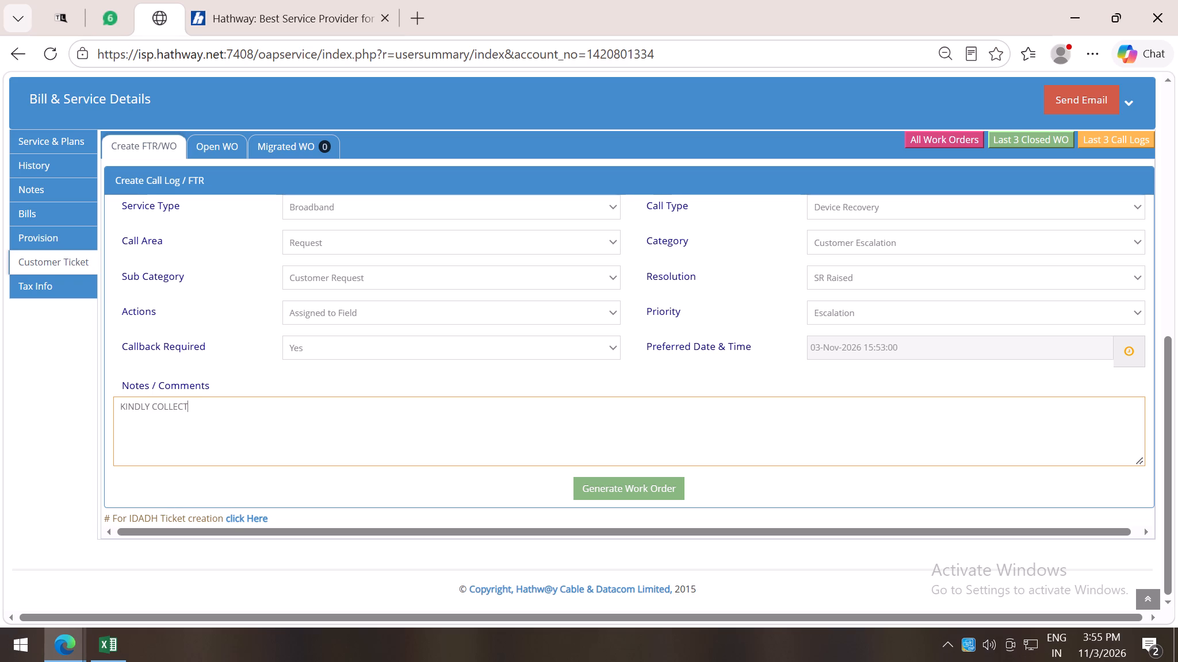
Continue the ticket's notes after "KINDLY COLLECT" with the text "RAUTER MODEM AND PROCEED".
{"action": "key", "text": "space"}
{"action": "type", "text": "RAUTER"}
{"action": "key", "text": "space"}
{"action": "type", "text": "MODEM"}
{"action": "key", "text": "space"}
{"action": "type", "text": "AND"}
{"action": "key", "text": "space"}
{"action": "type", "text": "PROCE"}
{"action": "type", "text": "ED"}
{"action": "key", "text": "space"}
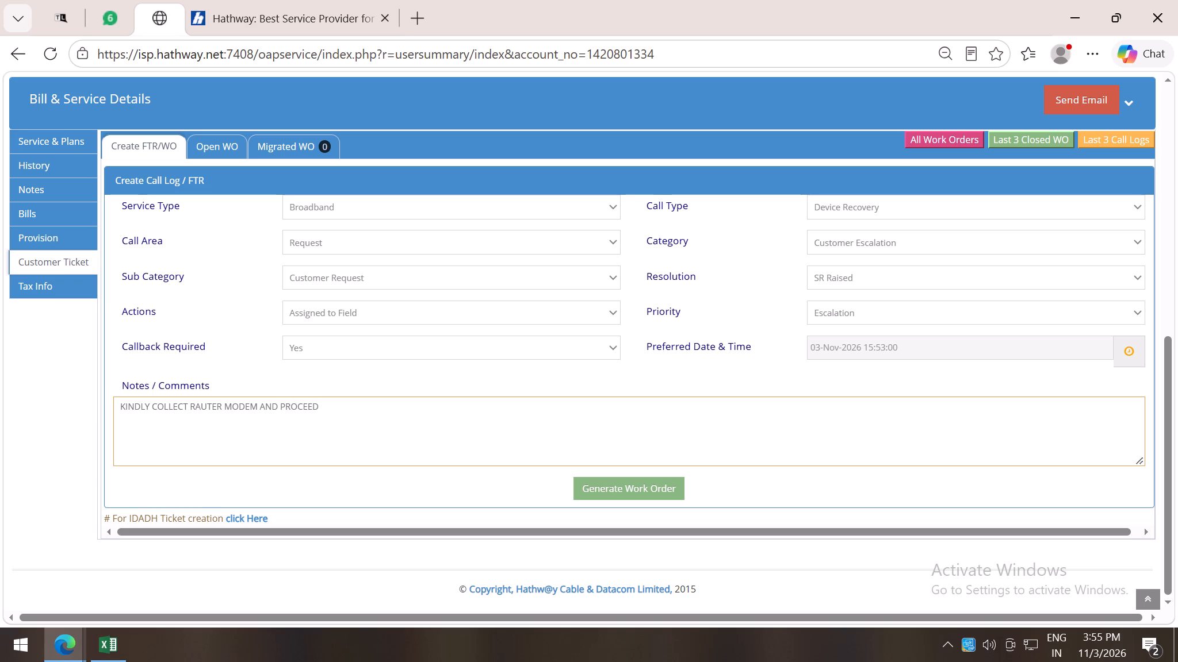
Finish the ticket's notes with "TERMINATION REQUEST ASAP" and generate the device recovery work order.
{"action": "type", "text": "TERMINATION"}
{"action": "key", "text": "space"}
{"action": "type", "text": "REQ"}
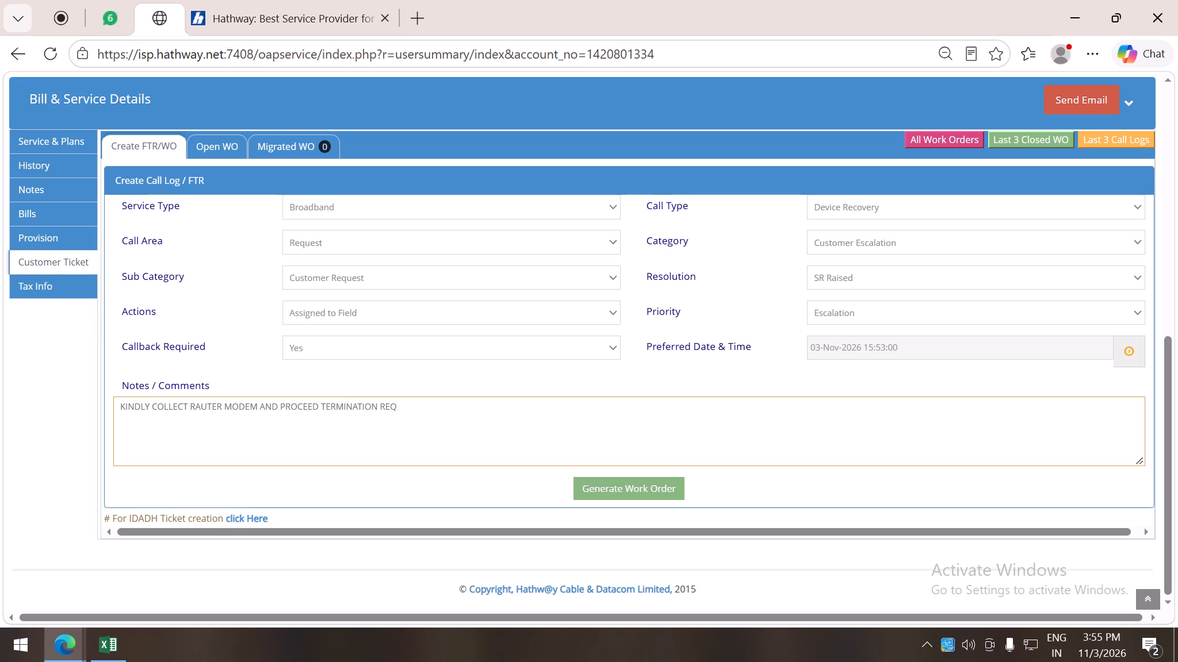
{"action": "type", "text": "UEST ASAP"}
{"action": "left_click", "coordinate": [607, 495]}
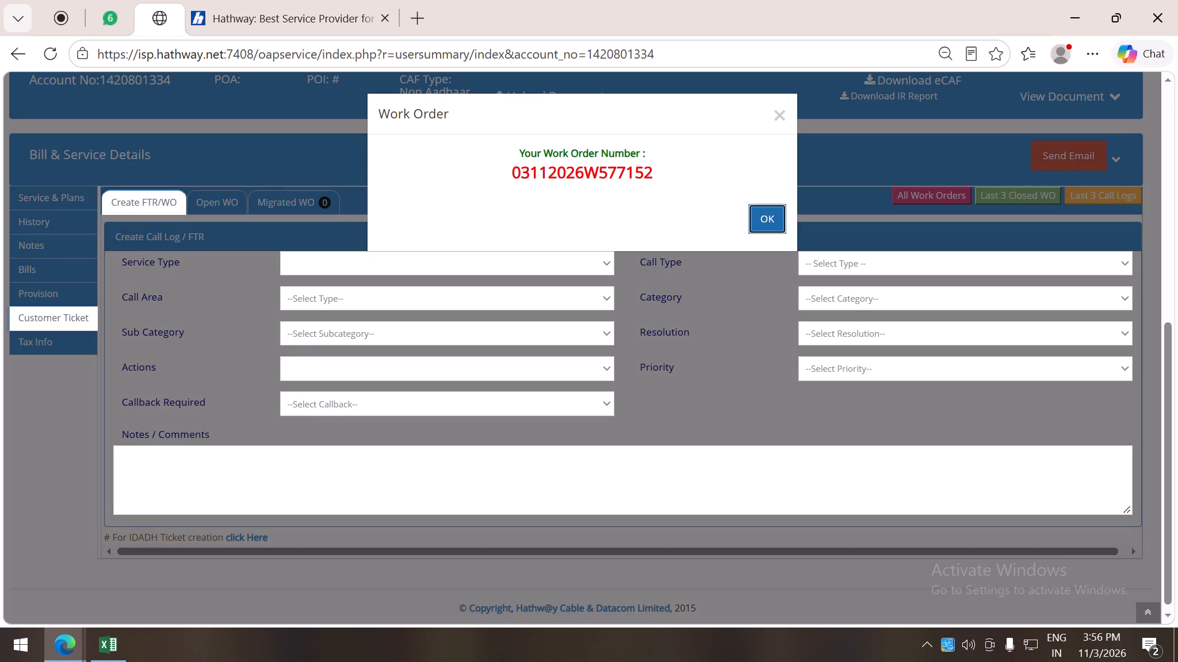
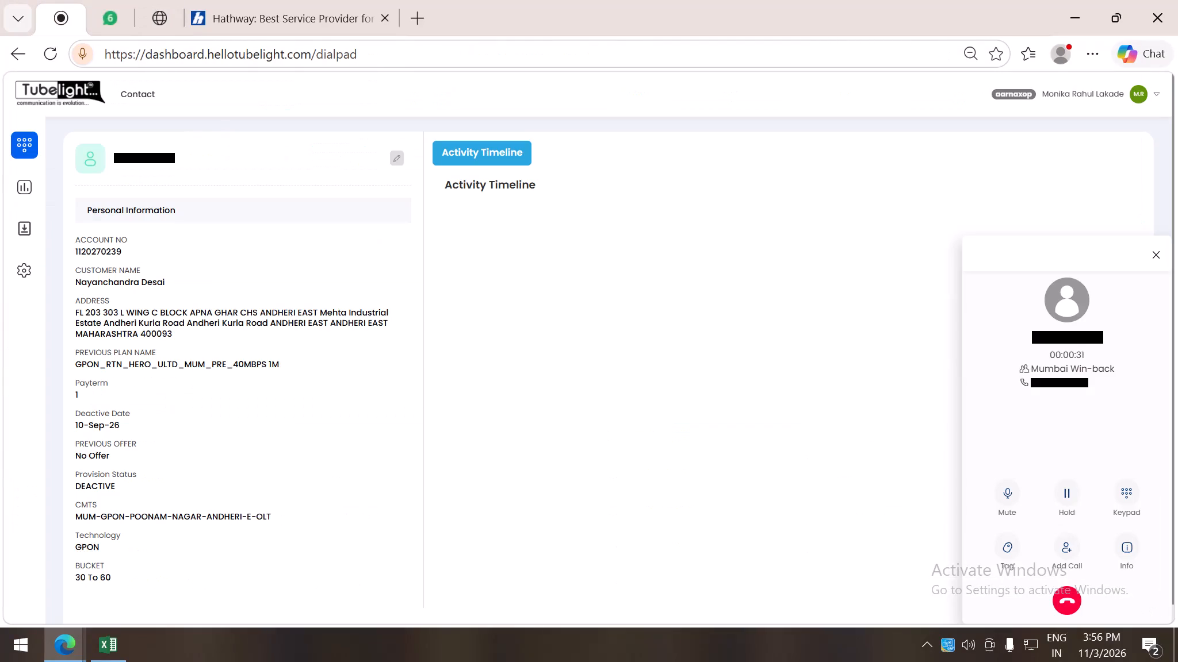
End the active Mumbai Win-back call and select the caller's identifier beneath the avatar on the call card.
{"action": "left_click", "coordinate": [1076, 595]}
{"action": "double_click", "coordinate": [1053, 334]}
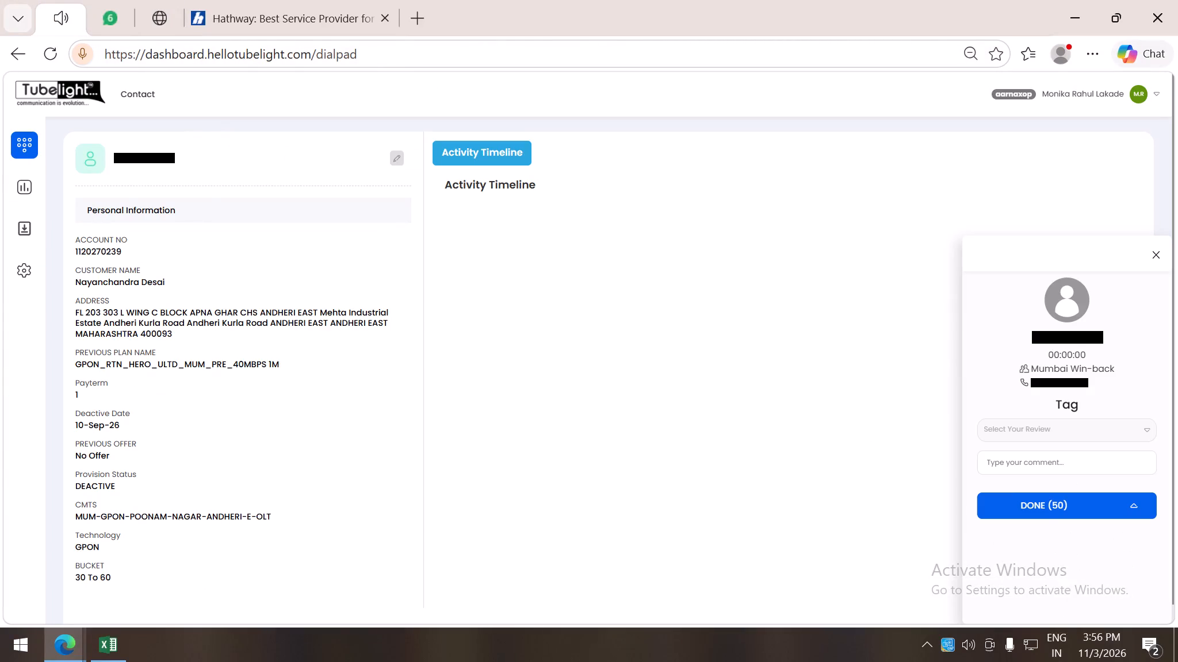
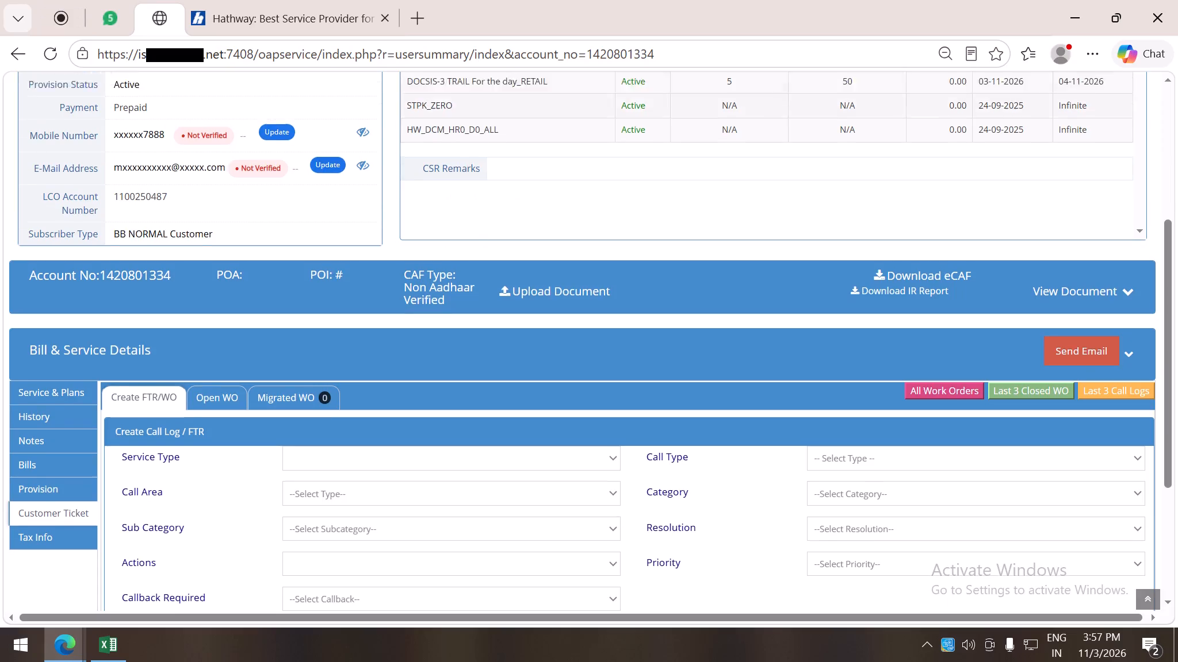
Look up the next customer's account by Registered Mobile Number, using the copied number.
{"action": "scroll", "coordinate": [758, 111], "scroll_direction": "up", "scroll_amount": 1}
{"action": "left_click", "coordinate": [862, 83]}
{"action": "key", "text": "ctrl+v"}
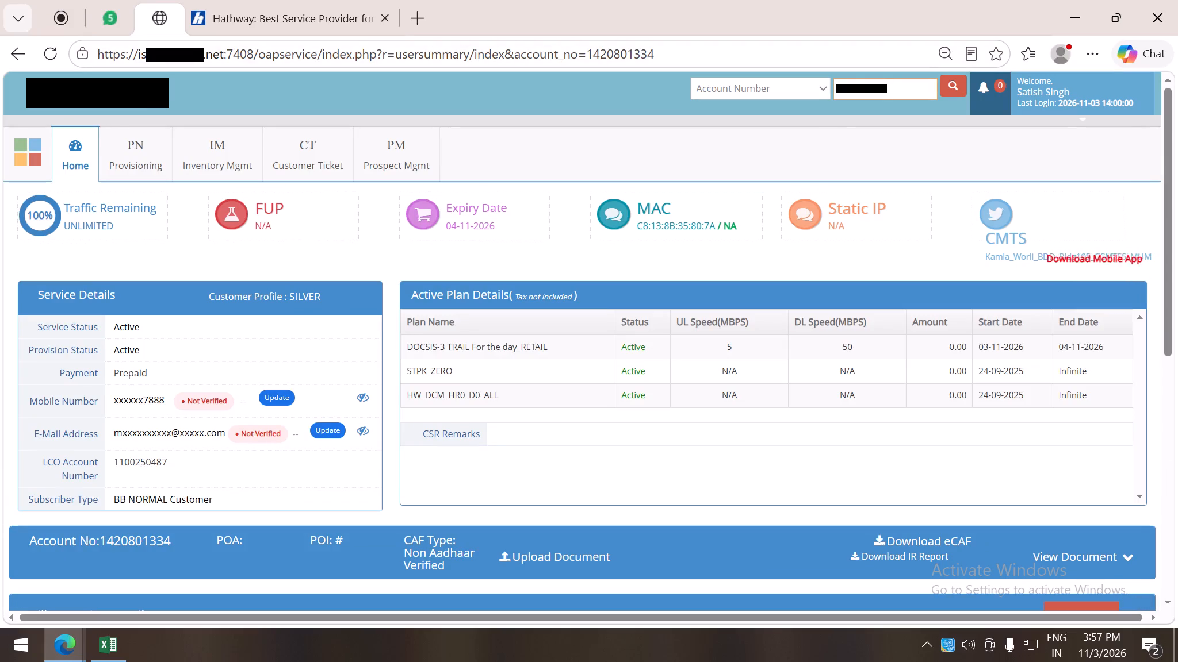
{"action": "left_click", "coordinate": [827, 93]}
{"action": "left_click_drag", "start_coordinate": [800, 215], "coordinate": [802, 209]}
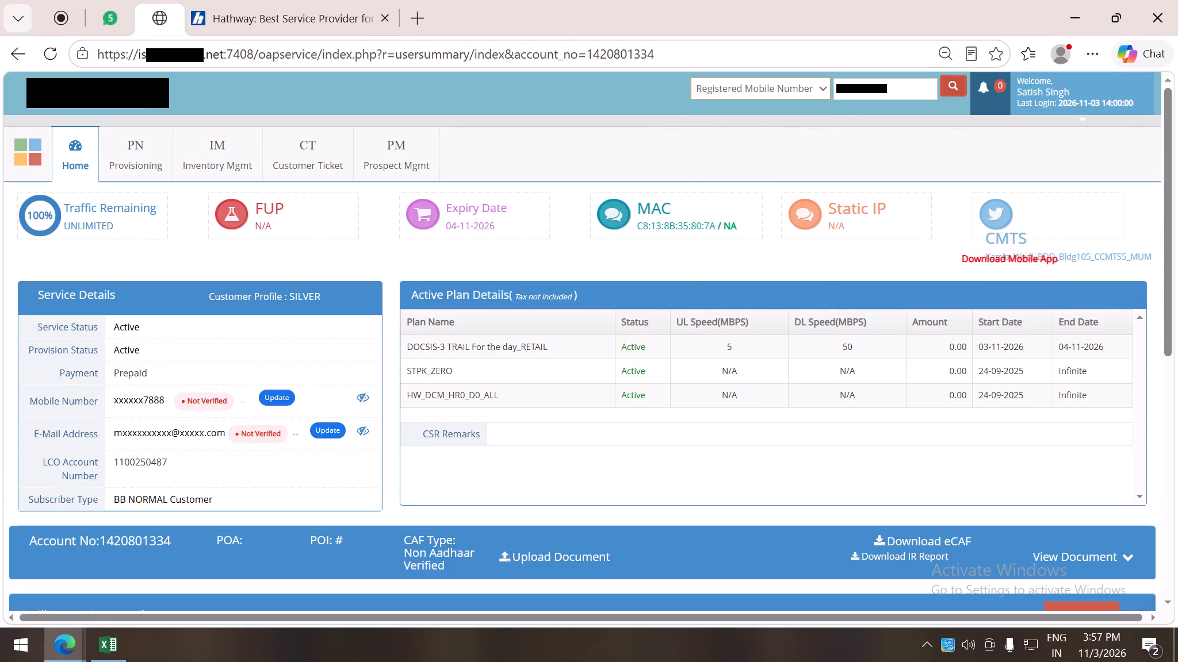
{"action": "left_click", "coordinate": [947, 91]}
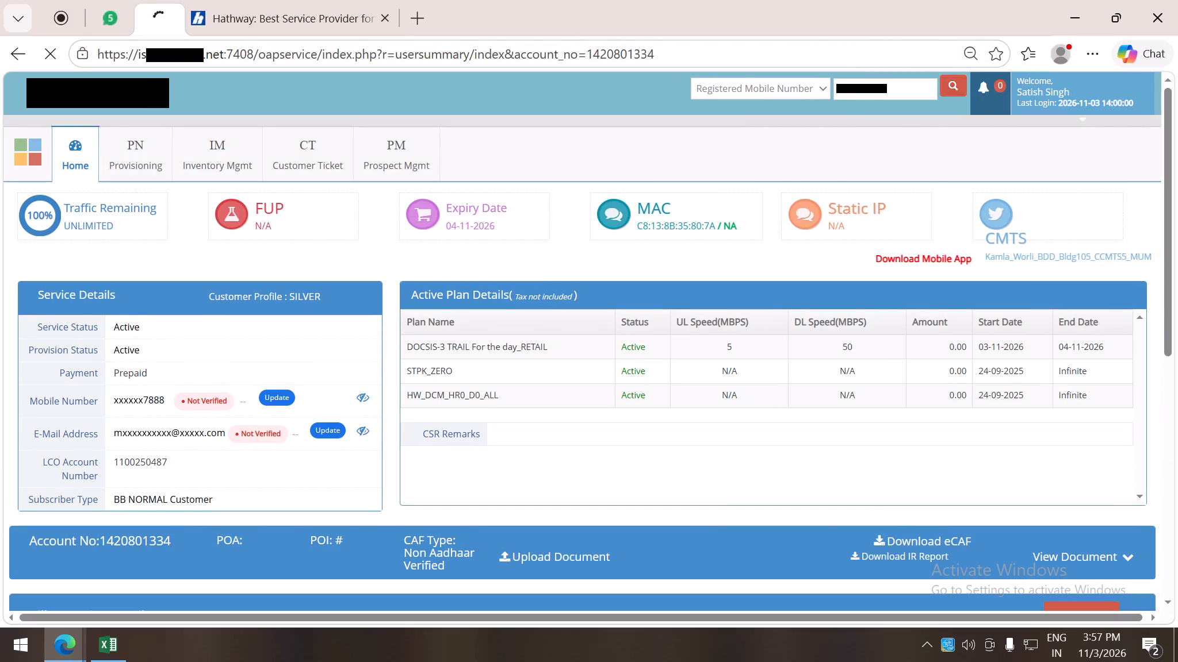
Search the account's payment history with both start and end date at 3-November-2026.
{"action": "scroll", "coordinate": [351, 333], "scroll_direction": "down", "scroll_amount": 4}
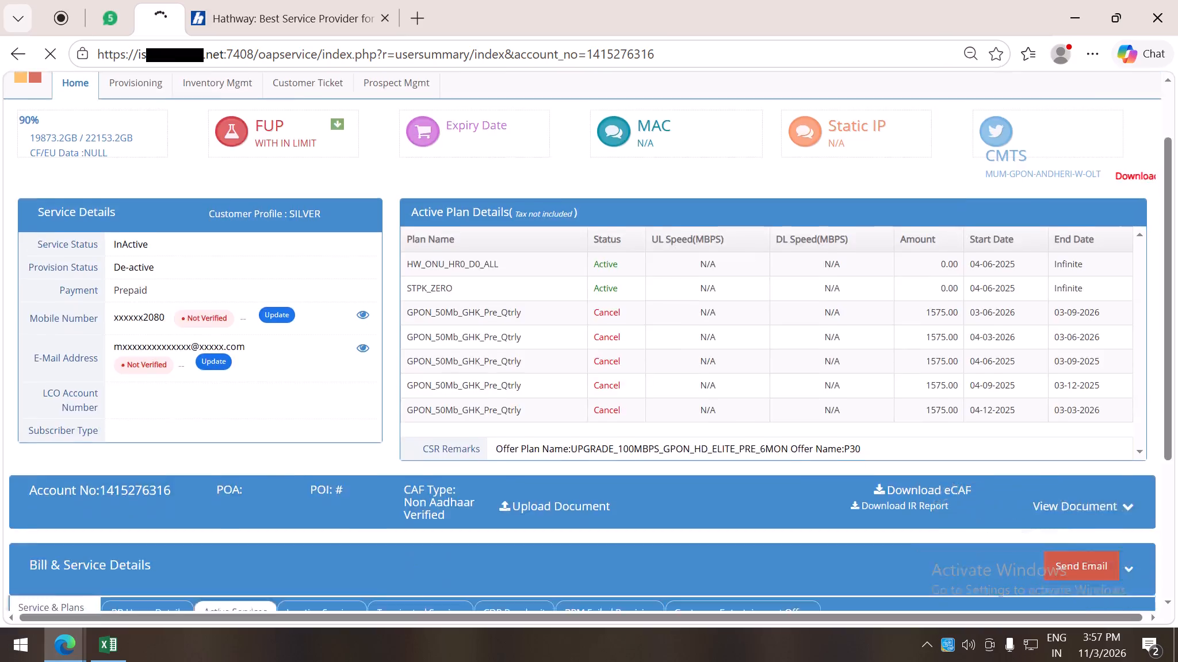
{"action": "left_click", "coordinate": [74, 415]}
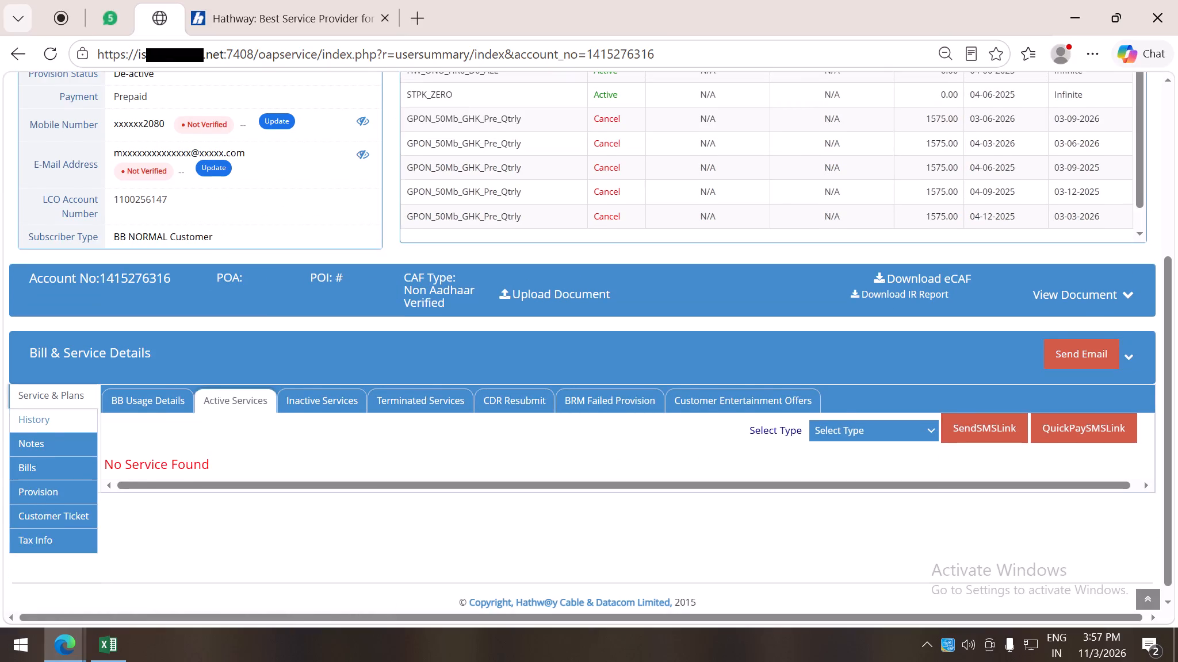
{"action": "scroll", "coordinate": [175, 482], "scroll_direction": "down", "scroll_amount": 5}
{"action": "left_click", "coordinate": [251, 405]}
{"action": "double_click", "coordinate": [159, 415]}
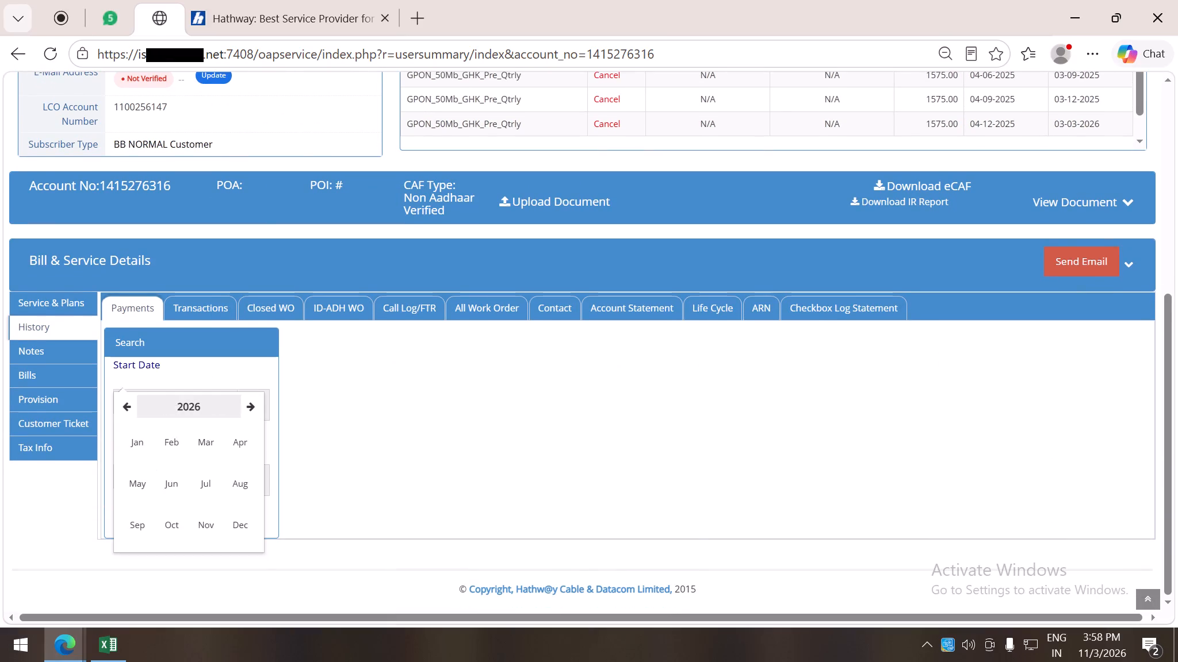
{"action": "left_click", "coordinate": [178, 465]}
{"action": "left_click_drag", "start_coordinate": [178, 503], "coordinate": [178, 510]}
{"action": "left_click", "coordinate": [183, 533]}
{"action": "left_click", "coordinate": [185, 527]}
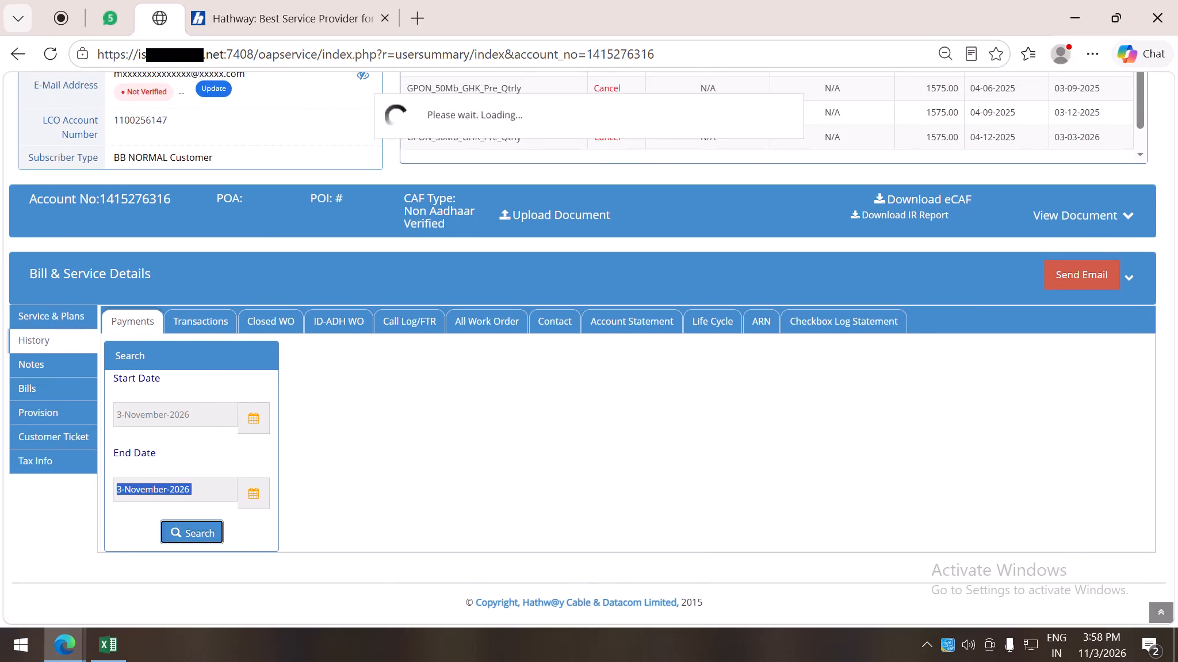
{"action": "left_click", "coordinate": [758, 197]}
Switch to the Tubelight dialer and end the active Mumbai Win-back call.
{"action": "left_click", "coordinate": [59, 4]}
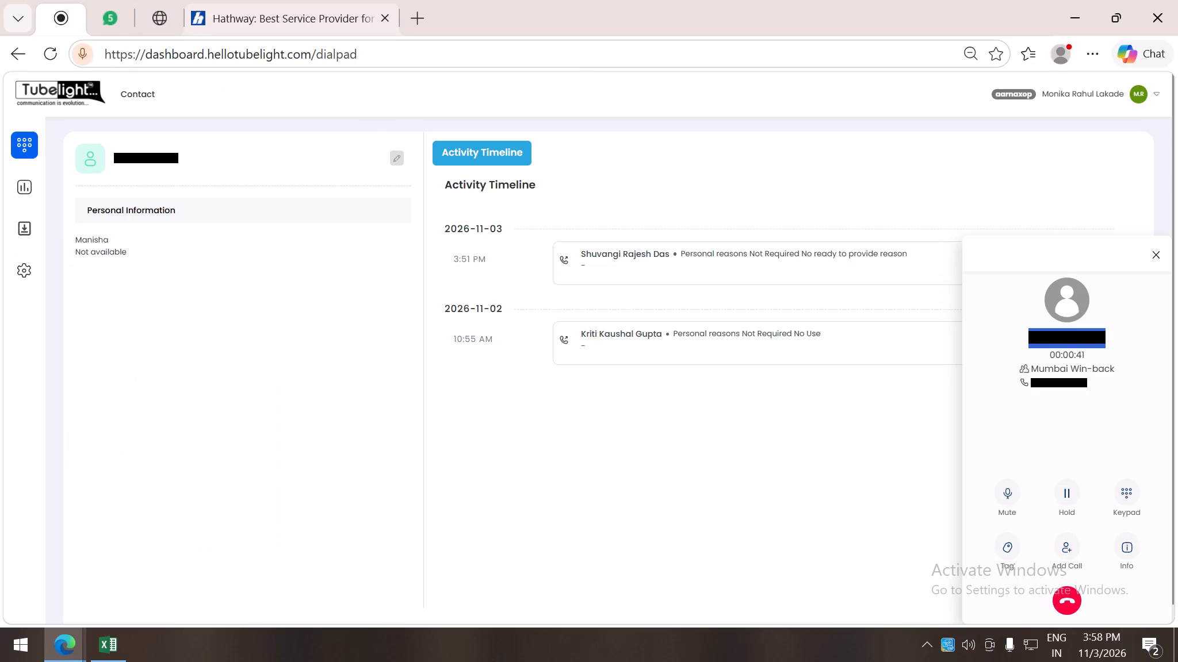
{"action": "left_click", "coordinate": [1047, 330]}
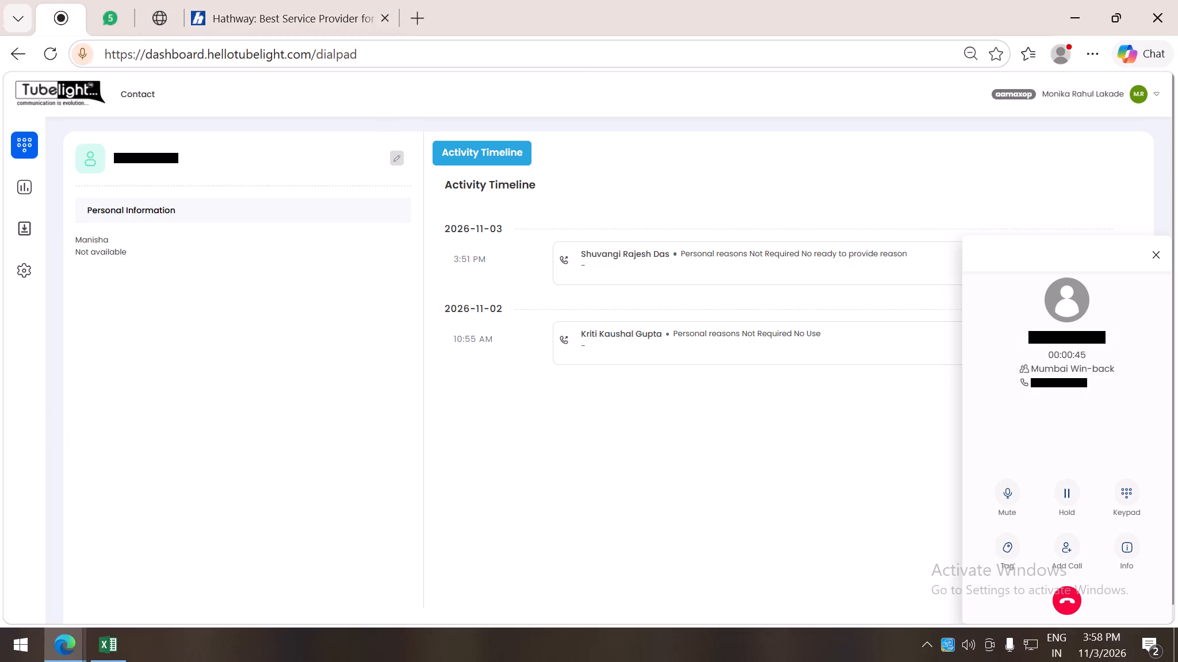
{"action": "left_click", "coordinate": [1074, 596]}
Open the review tag choices for the ended call and browse the available reasons.
{"action": "left_click", "coordinate": [1022, 421]}
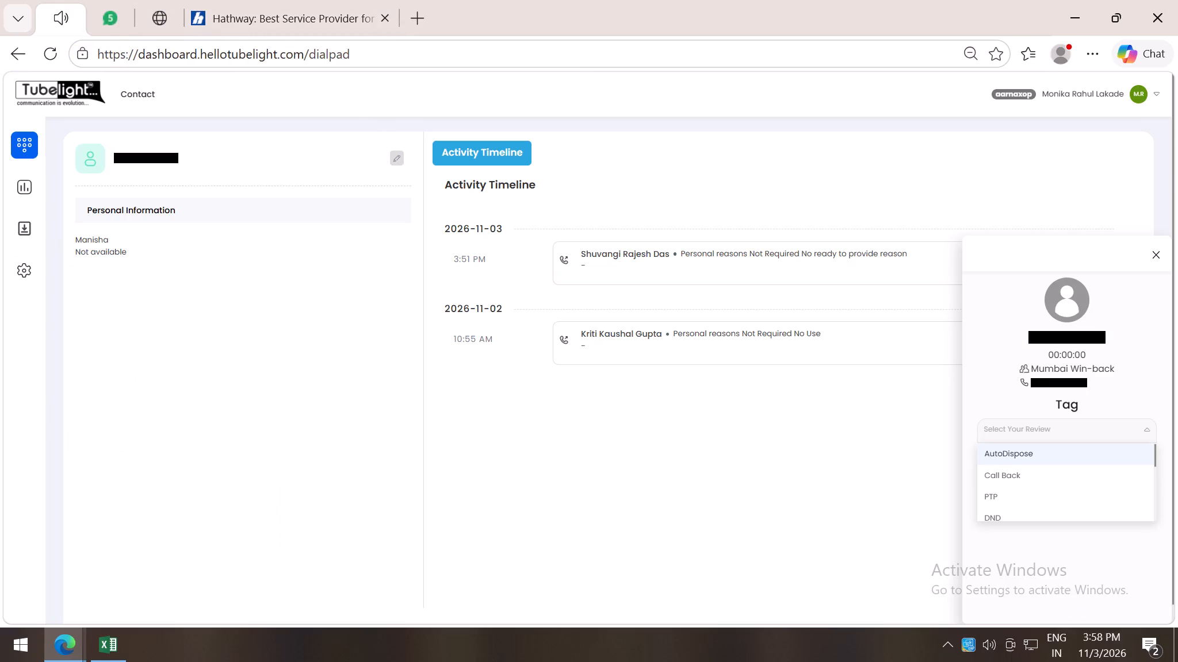
{"action": "scroll", "coordinate": [999, 492], "scroll_direction": "down", "scroll_amount": 1}
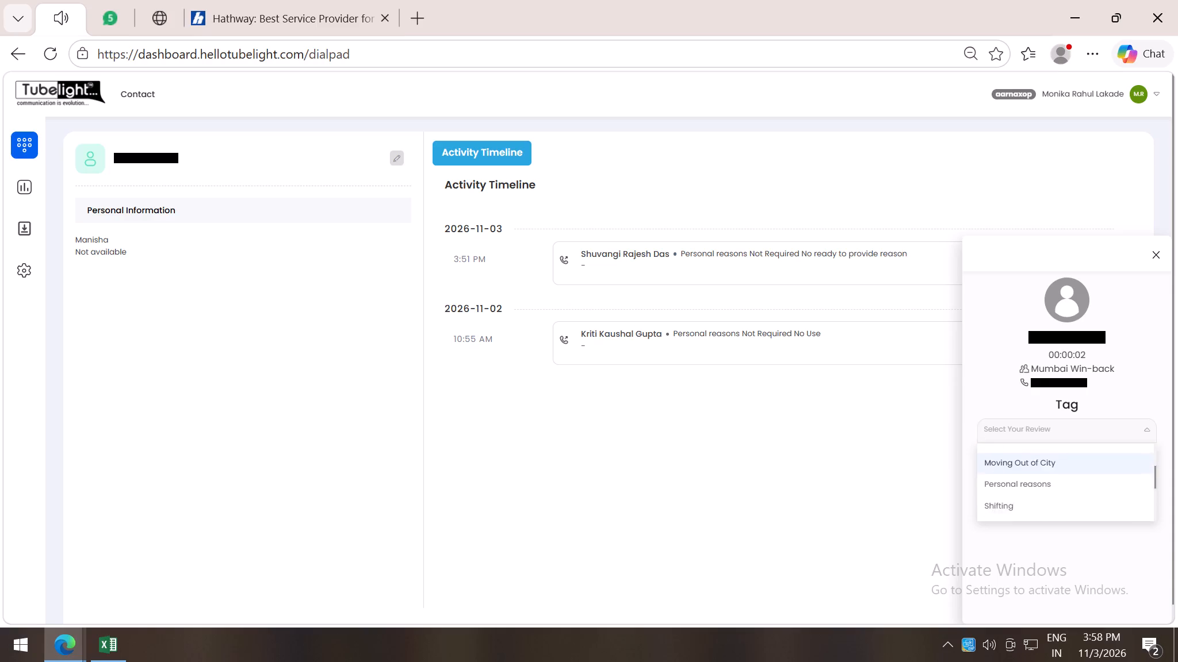
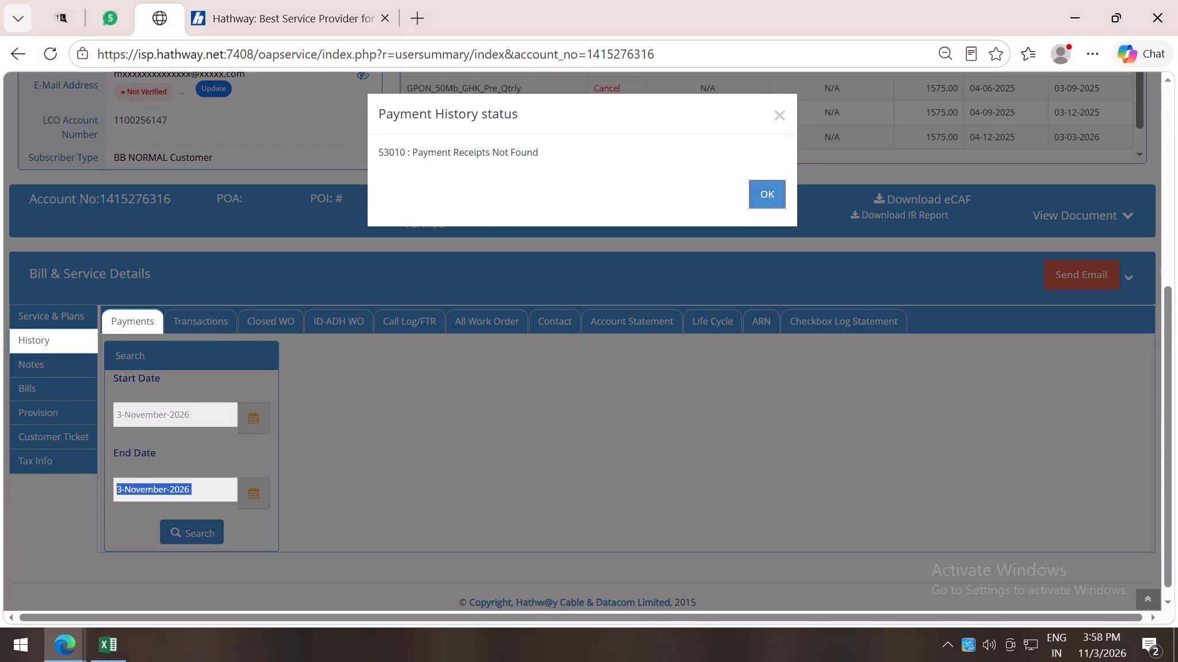
Dismiss the payment history message and reveal and select the customer's mobile number in the service details.
{"action": "left_click", "coordinate": [759, 188]}
{"action": "scroll", "coordinate": [246, 165], "scroll_direction": "up", "scroll_amount": 3}
{"action": "left_click", "coordinate": [366, 309]}
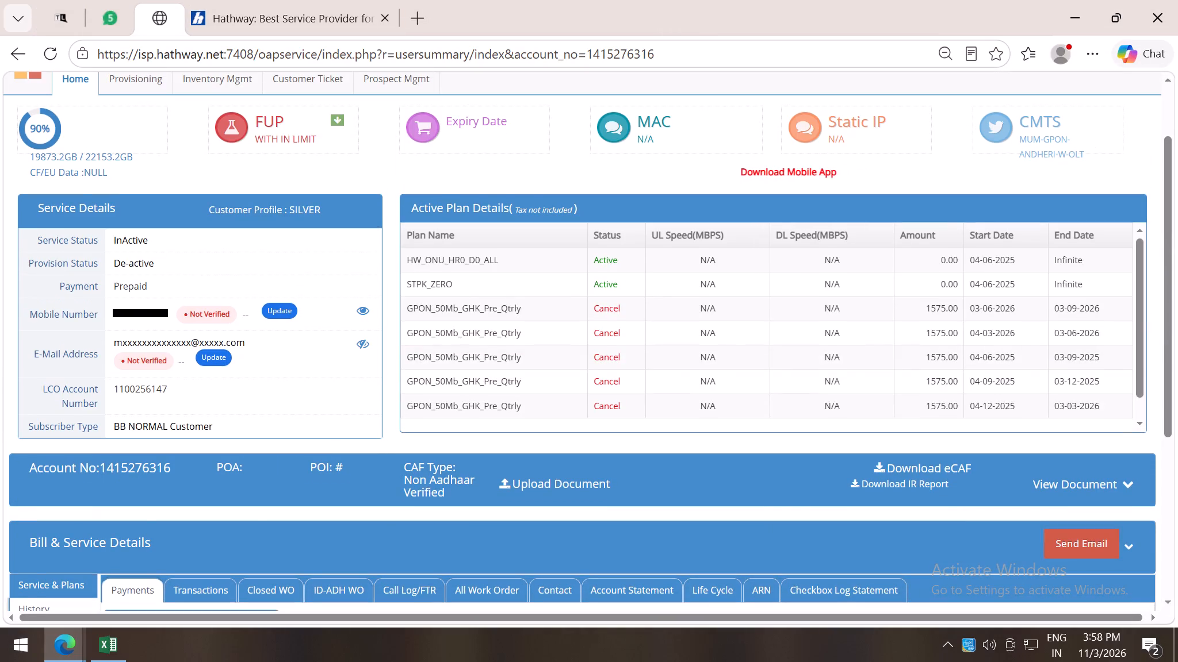
{"action": "double_click", "coordinate": [155, 311]}
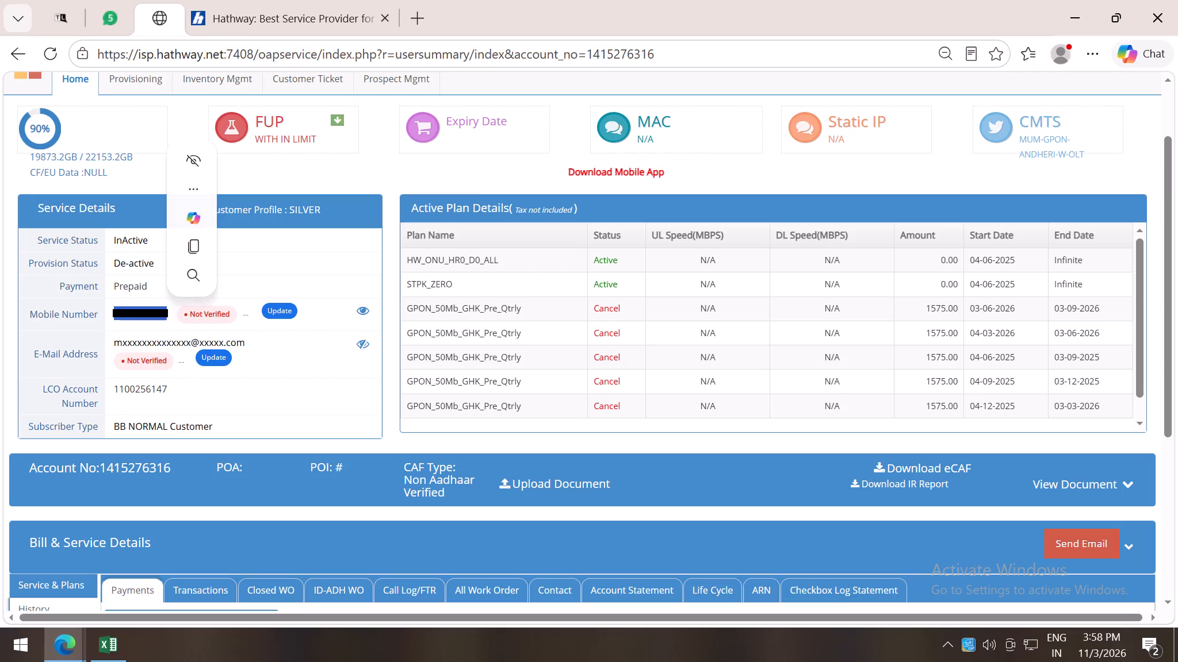
{"action": "left_click", "coordinate": [362, 284]}
Switch to the Tubelight dialer showing the current Mumbai Win-back call.
{"action": "left_click", "coordinate": [59, 34]}
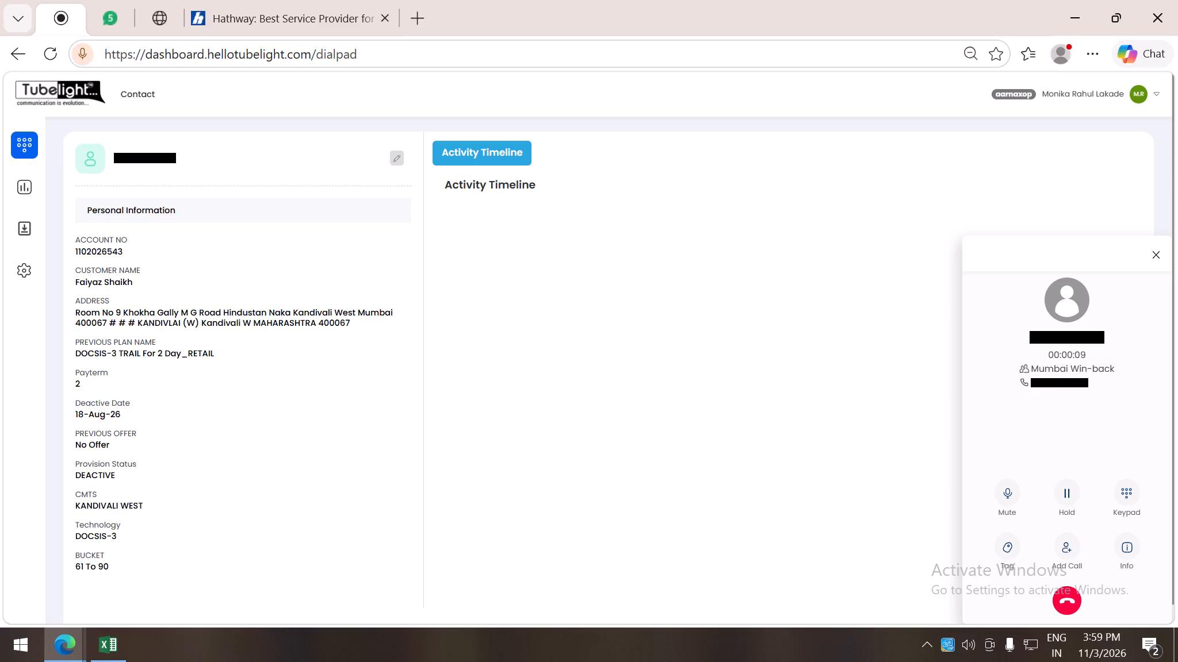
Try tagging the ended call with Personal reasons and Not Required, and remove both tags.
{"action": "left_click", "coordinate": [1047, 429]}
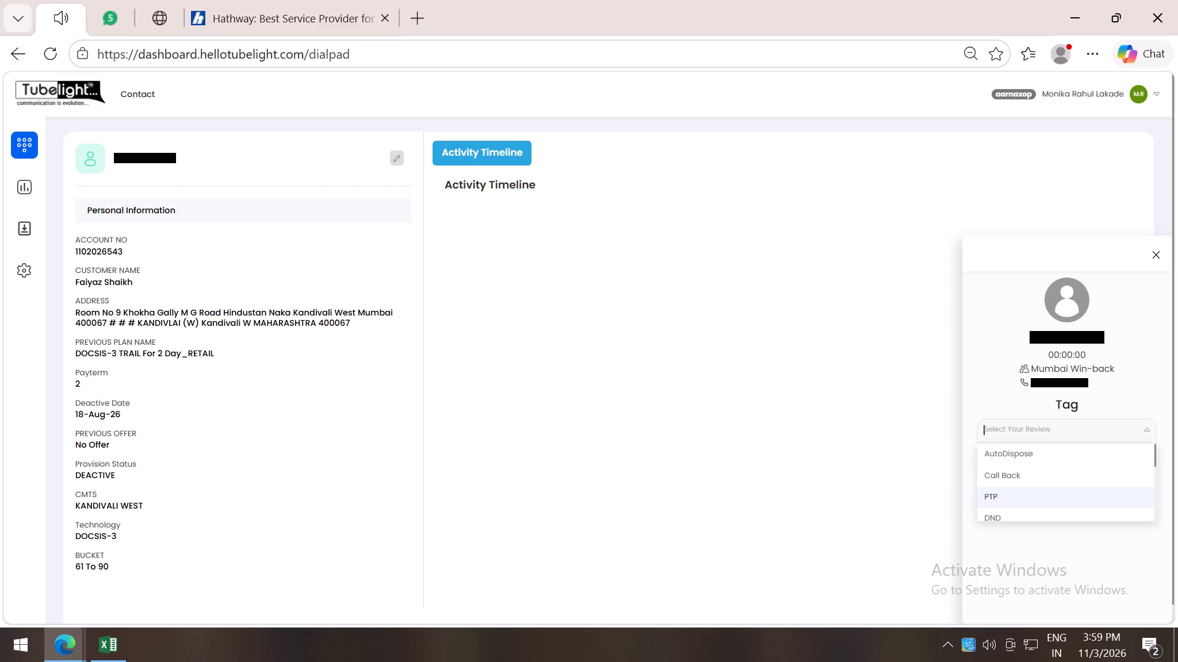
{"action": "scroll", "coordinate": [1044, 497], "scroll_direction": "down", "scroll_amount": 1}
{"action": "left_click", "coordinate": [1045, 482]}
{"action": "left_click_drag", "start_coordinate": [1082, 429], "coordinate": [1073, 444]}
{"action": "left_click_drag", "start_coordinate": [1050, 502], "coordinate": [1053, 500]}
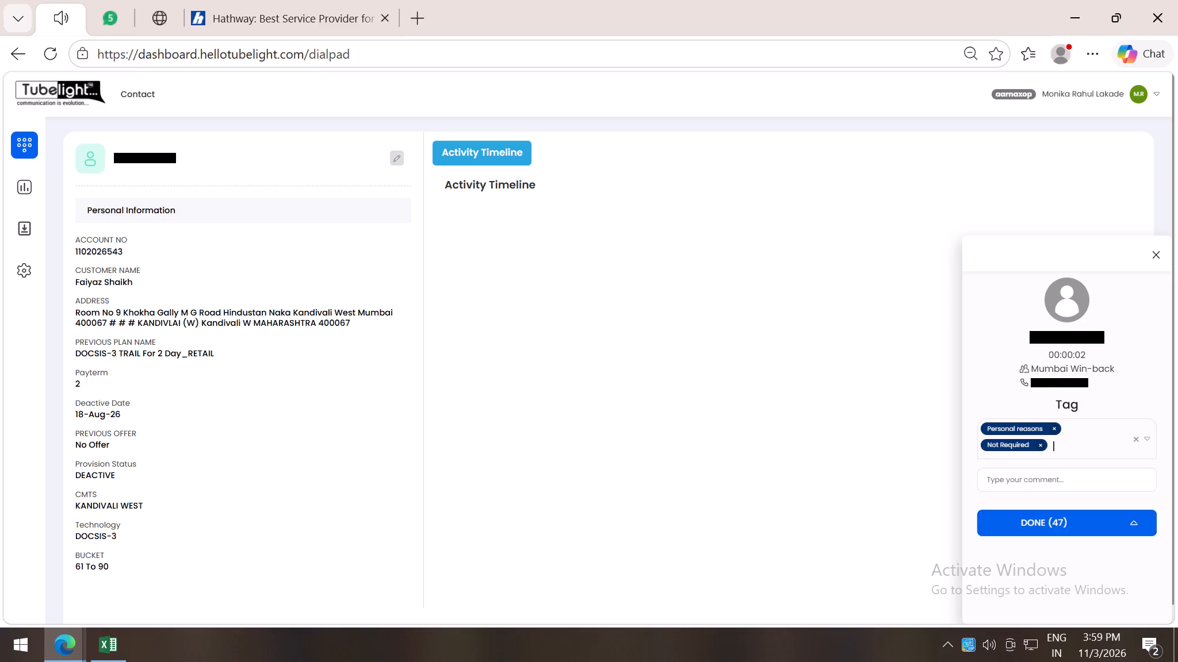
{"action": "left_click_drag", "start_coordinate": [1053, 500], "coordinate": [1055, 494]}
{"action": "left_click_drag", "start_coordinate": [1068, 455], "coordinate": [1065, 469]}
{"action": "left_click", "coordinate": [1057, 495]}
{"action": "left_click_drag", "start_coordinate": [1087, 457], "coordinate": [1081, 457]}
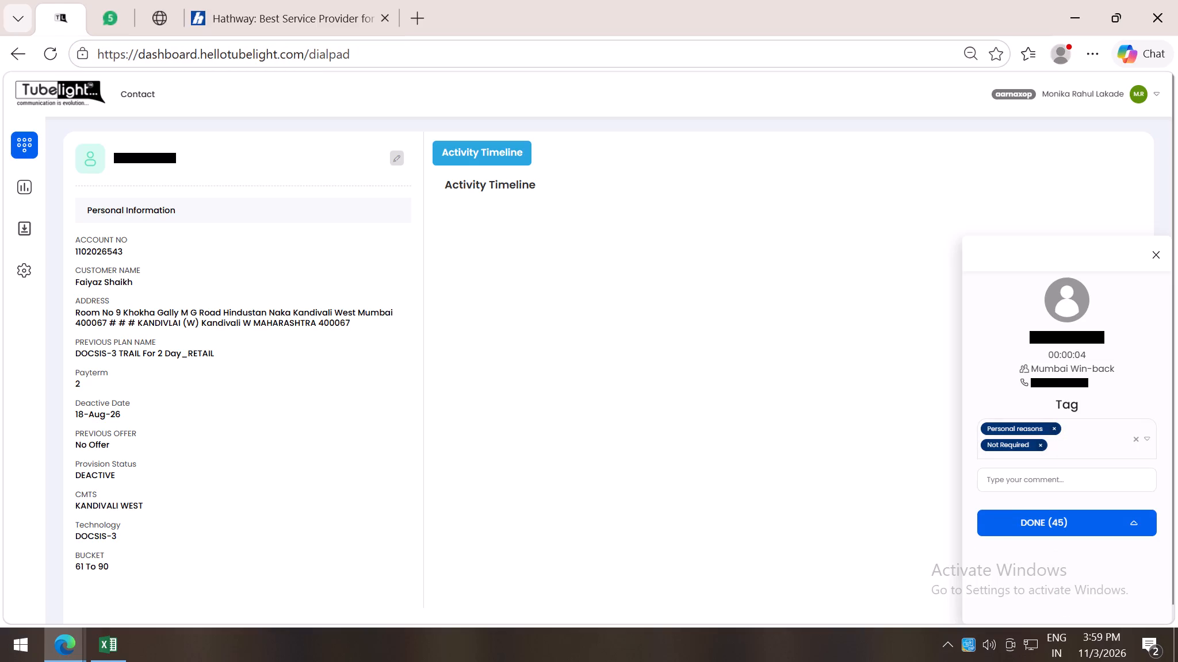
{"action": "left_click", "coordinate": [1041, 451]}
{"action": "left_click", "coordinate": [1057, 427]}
Tag the ended Mumbai Win-back call as Not Connect and Not Contactable with a detailed reason, and submit the tags.
{"action": "scroll", "coordinate": [1031, 481], "scroll_direction": "down", "scroll_amount": 7}
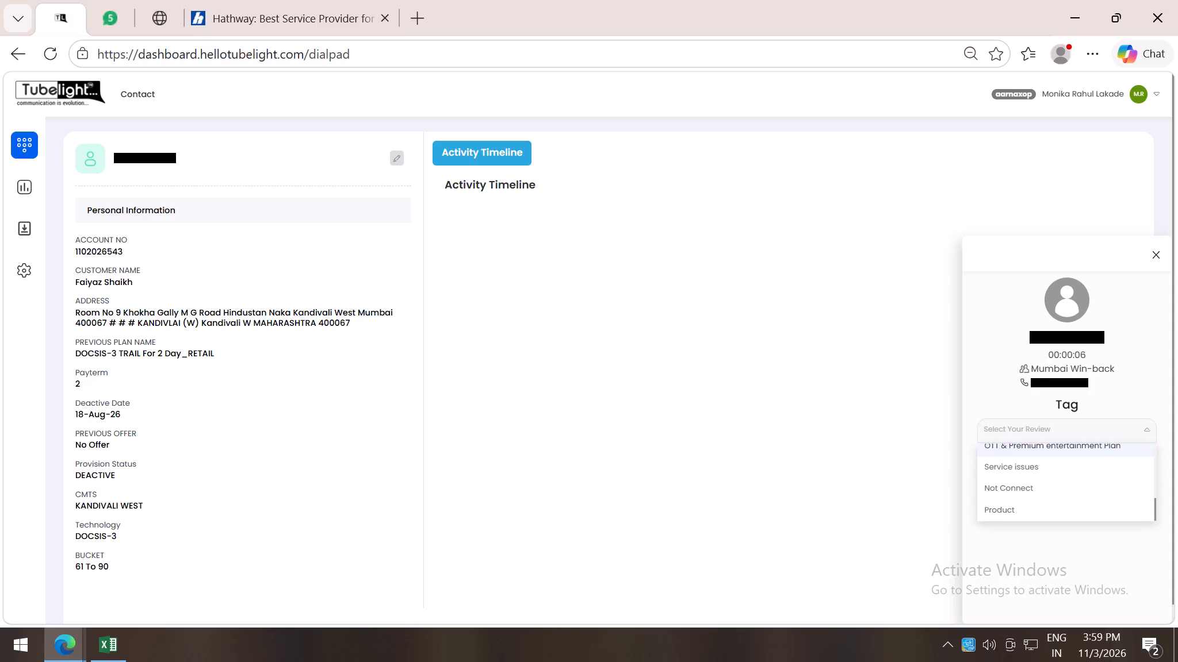
{"action": "left_click", "coordinate": [1022, 491]}
{"action": "left_click", "coordinate": [1077, 436]}
{"action": "left_click_drag", "start_coordinate": [1044, 476], "coordinate": [1053, 472]}
{"action": "left_click_drag", "start_coordinate": [1096, 446], "coordinate": [1085, 452]}
{"action": "scroll", "coordinate": [1032, 487], "scroll_direction": "down", "scroll_amount": 3}
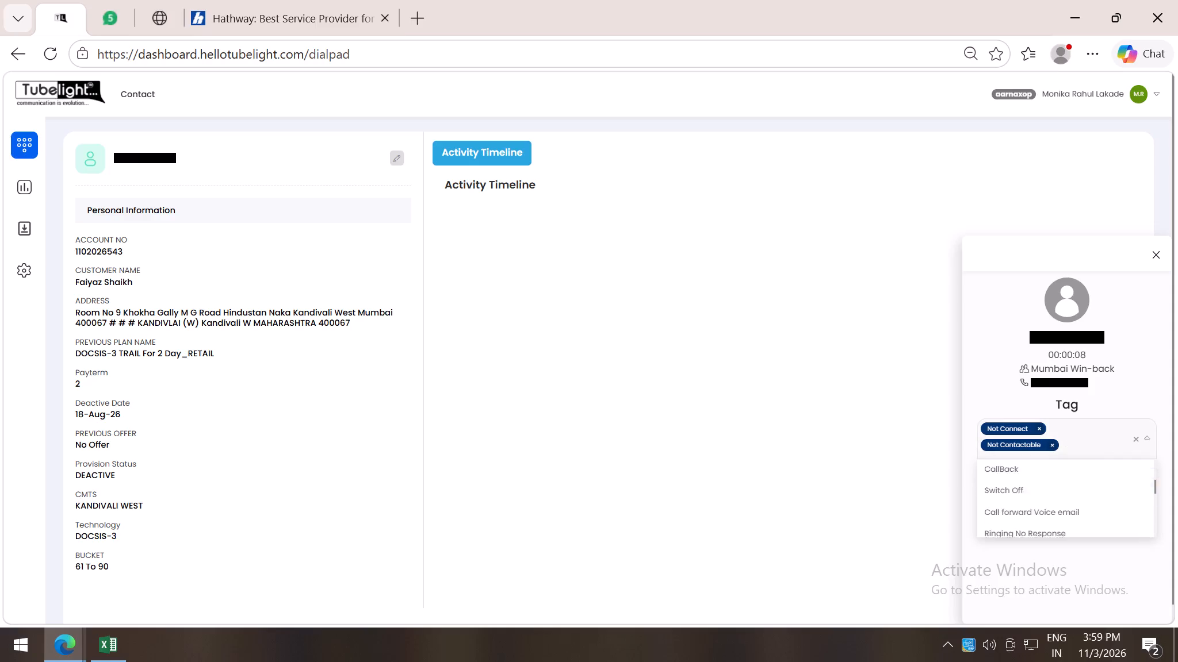
{"action": "scroll", "coordinate": [1028, 495], "scroll_direction": "down", "scroll_amount": 2}
{"action": "left_click", "coordinate": [1032, 484]}
{"action": "left_click", "coordinate": [1039, 533]}
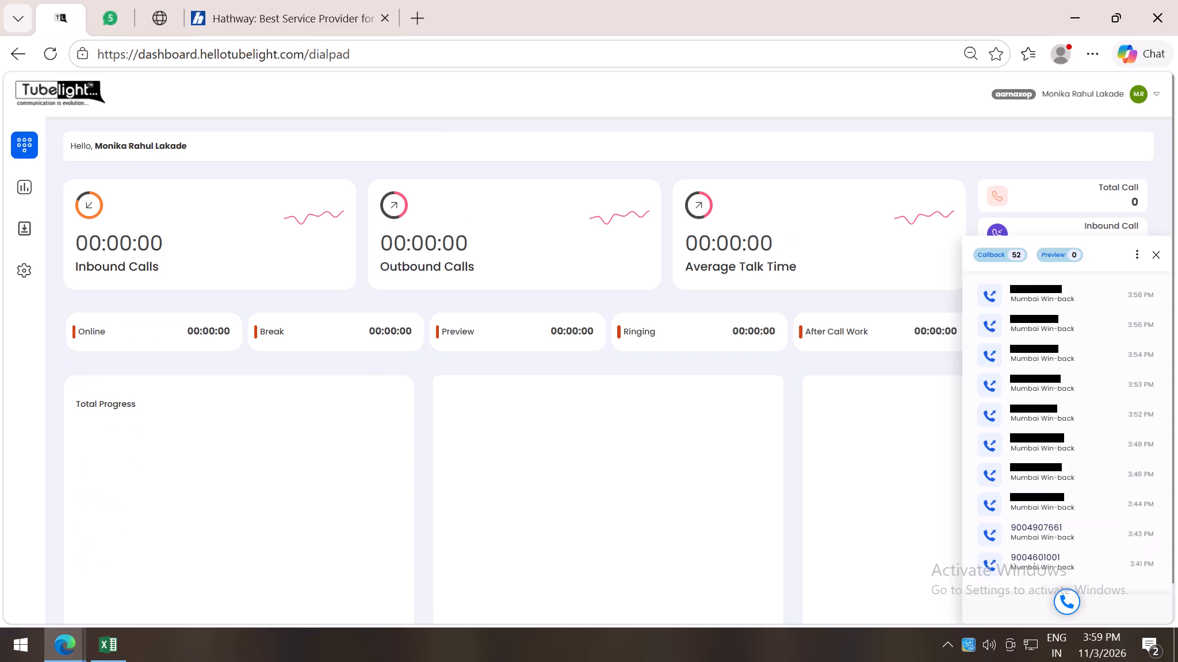
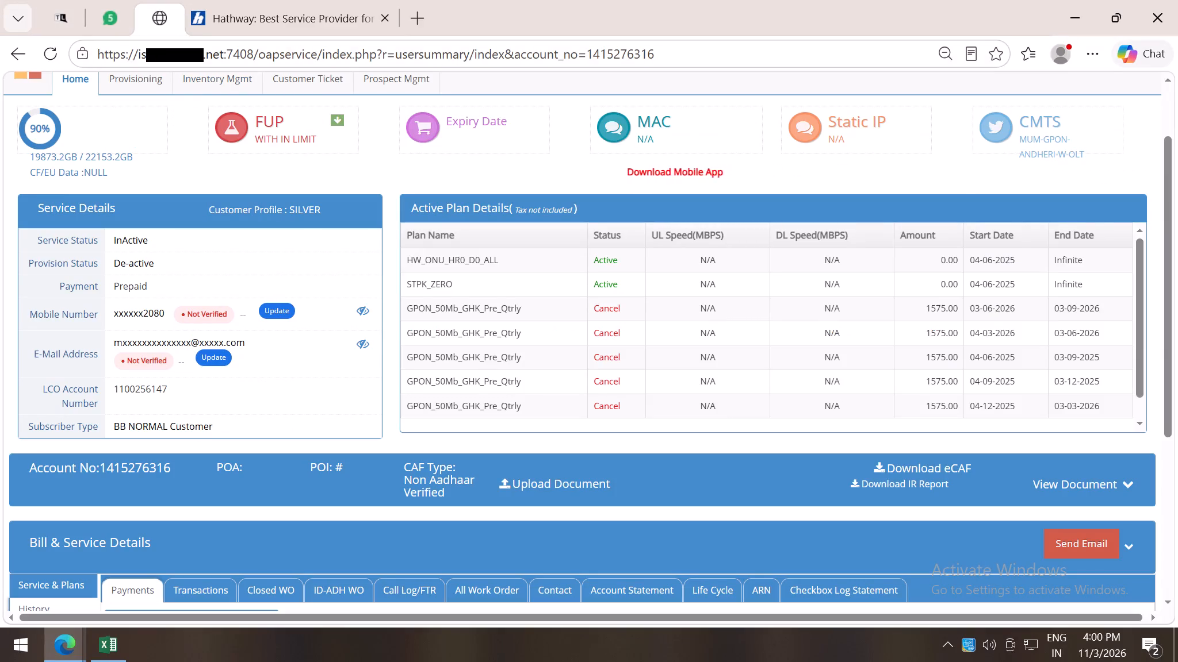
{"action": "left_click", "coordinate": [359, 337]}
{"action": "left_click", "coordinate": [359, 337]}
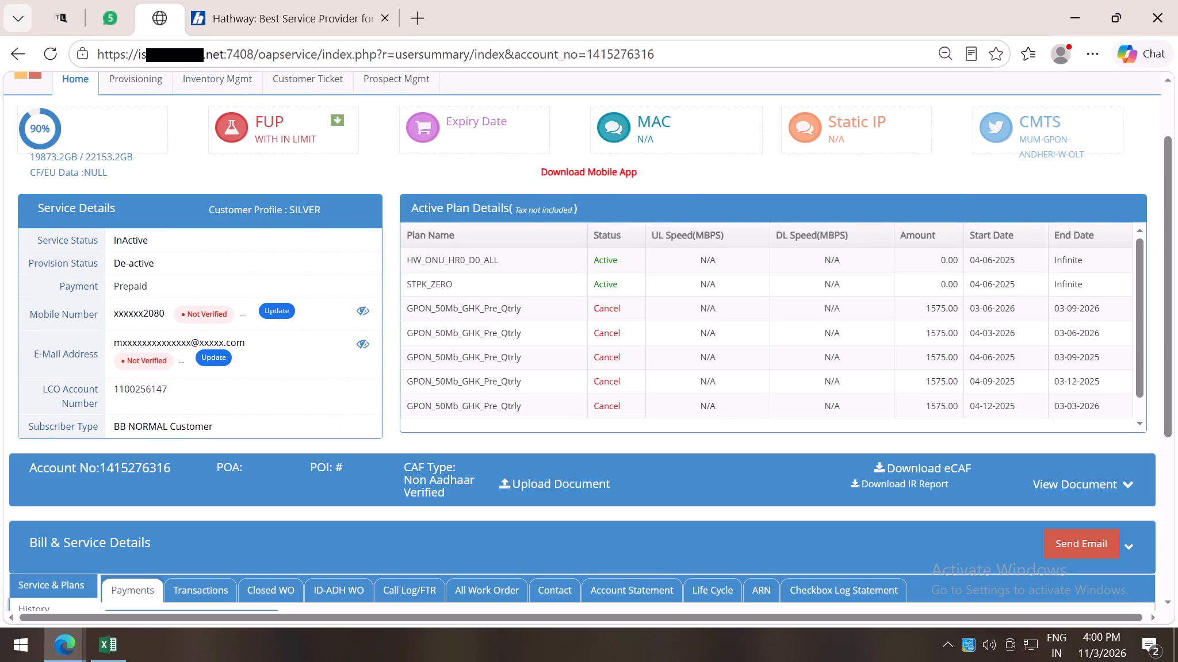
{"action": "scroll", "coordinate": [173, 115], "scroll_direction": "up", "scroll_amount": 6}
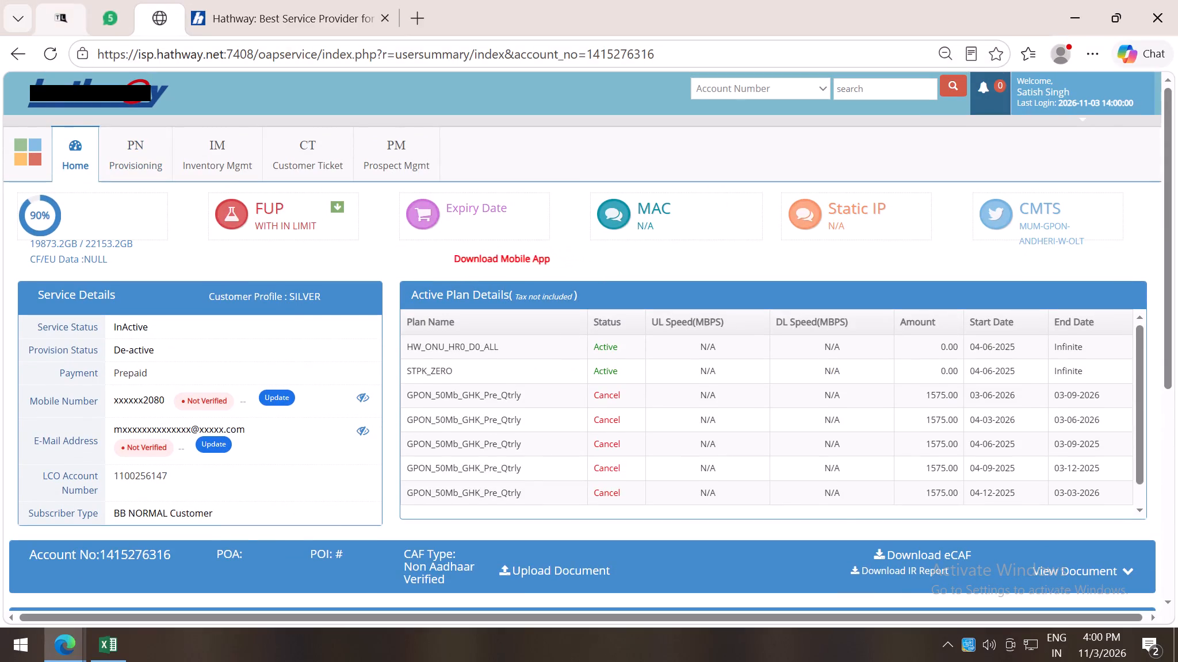
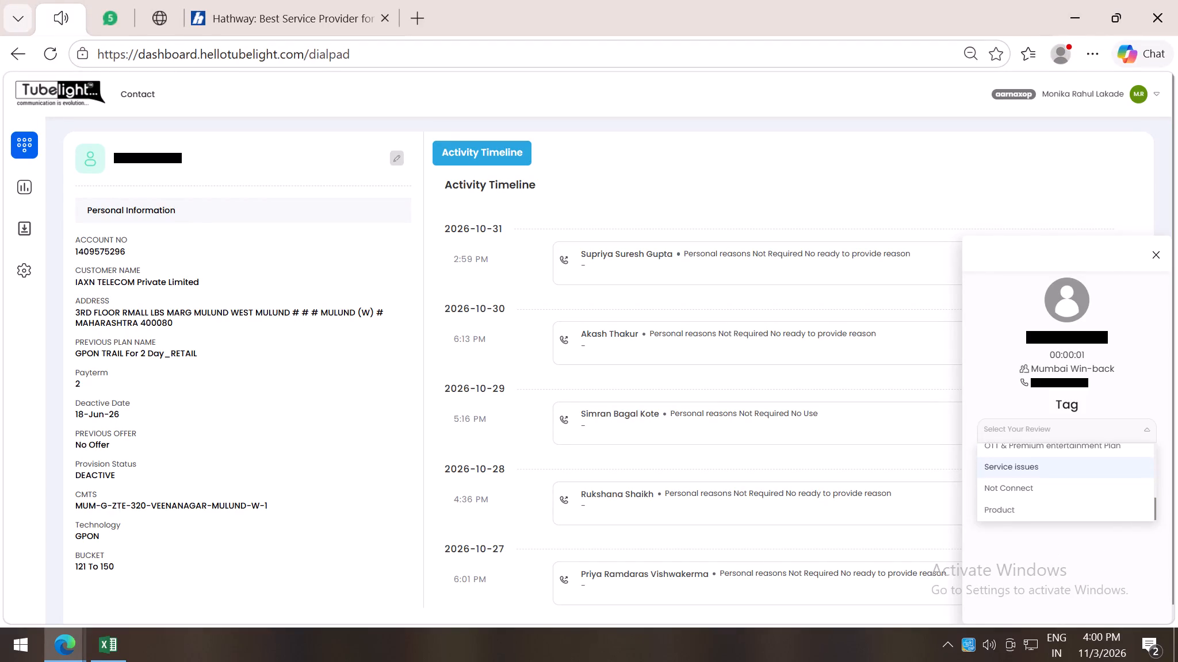
Tag the ended Mumbai Win-back call as Personal reasons and Not Required with a detailed reason, and submit the tags.
{"action": "scroll", "coordinate": [1049, 475], "scroll_direction": "up", "scroll_amount": 2}
{"action": "scroll", "coordinate": [1049, 480], "scroll_direction": "down", "scroll_amount": 1}
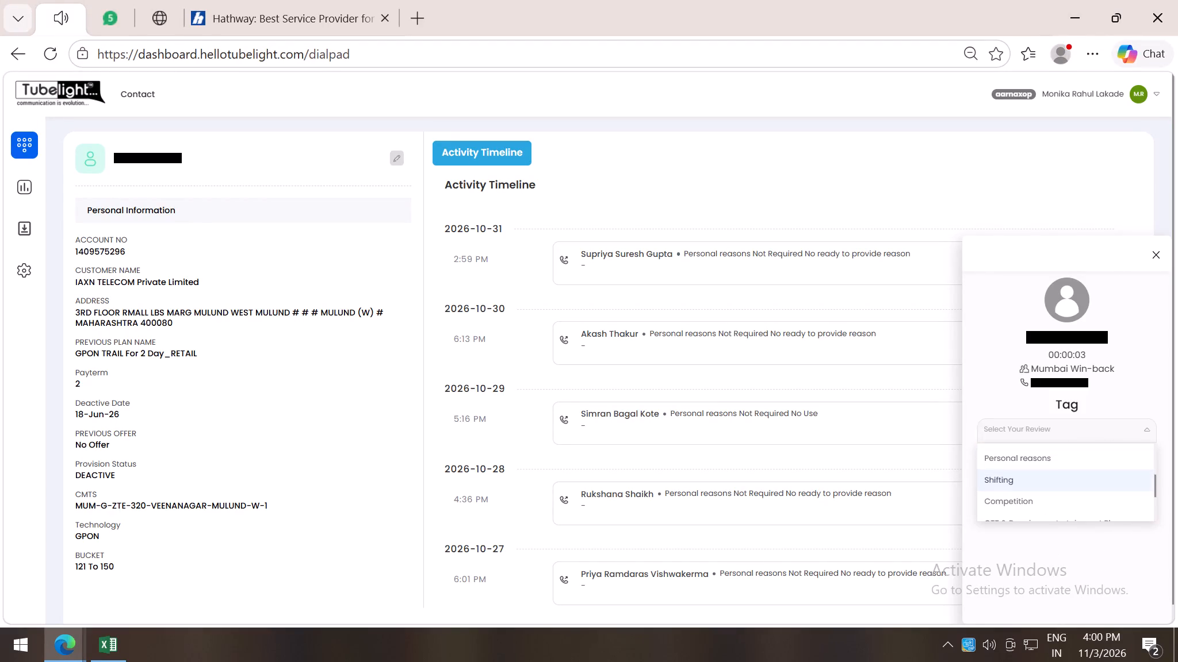
{"action": "left_click", "coordinate": [1049, 463]}
{"action": "left_click", "coordinate": [1065, 443]}
{"action": "left_click_drag", "start_coordinate": [1070, 423], "coordinate": [1065, 440]}
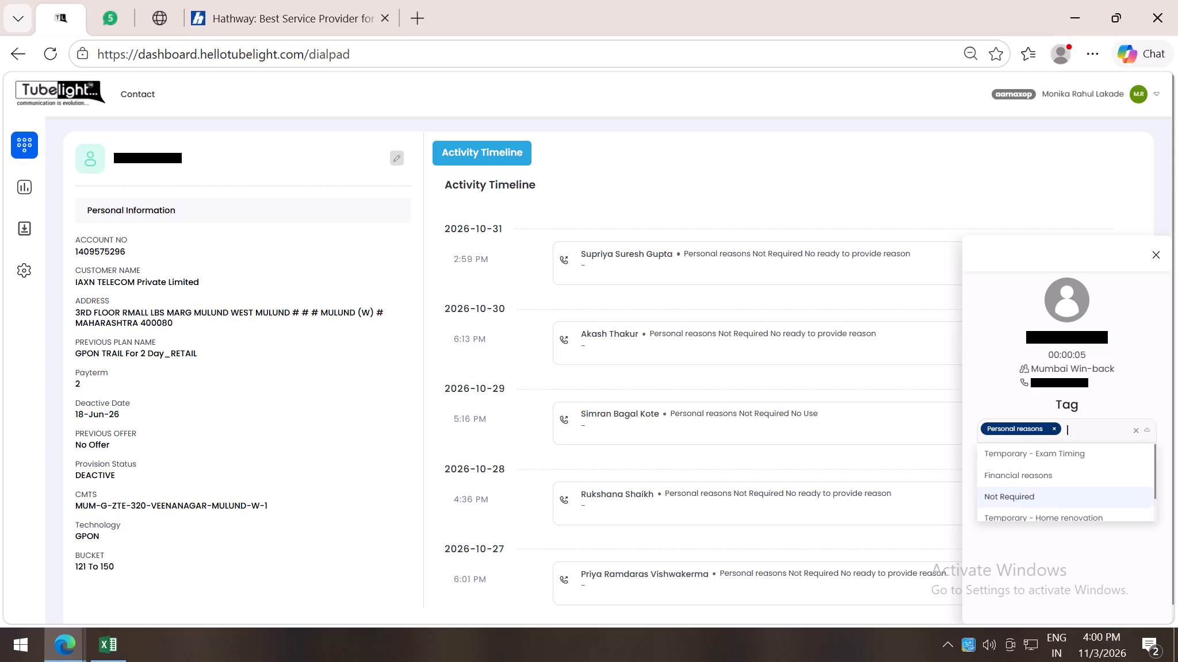
{"action": "left_click", "coordinate": [1039, 490]}
{"action": "left_click_drag", "start_coordinate": [1073, 436], "coordinate": [1072, 449]}
{"action": "left_click", "coordinate": [1064, 498]}
{"action": "left_click", "coordinate": [1063, 544]}
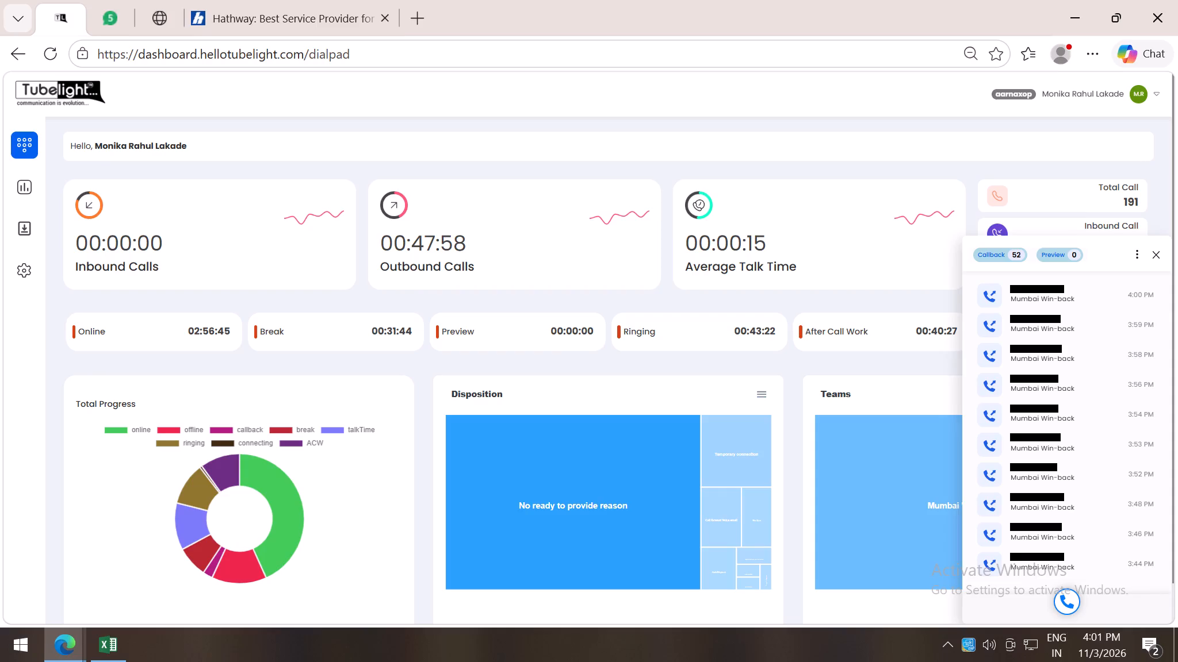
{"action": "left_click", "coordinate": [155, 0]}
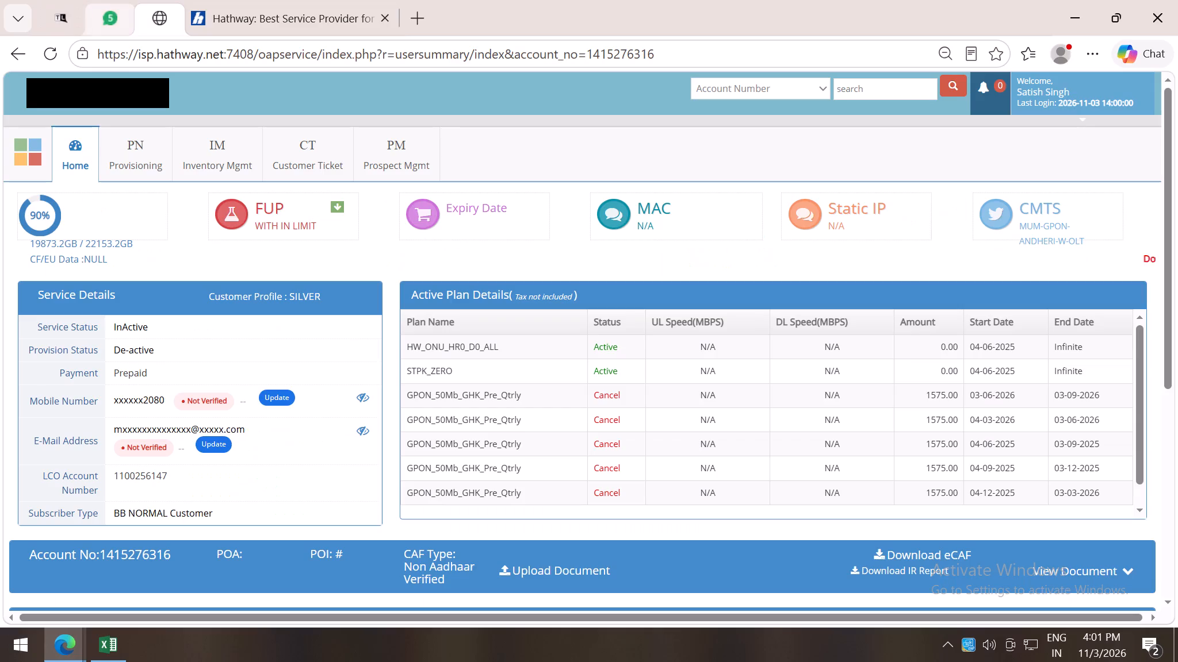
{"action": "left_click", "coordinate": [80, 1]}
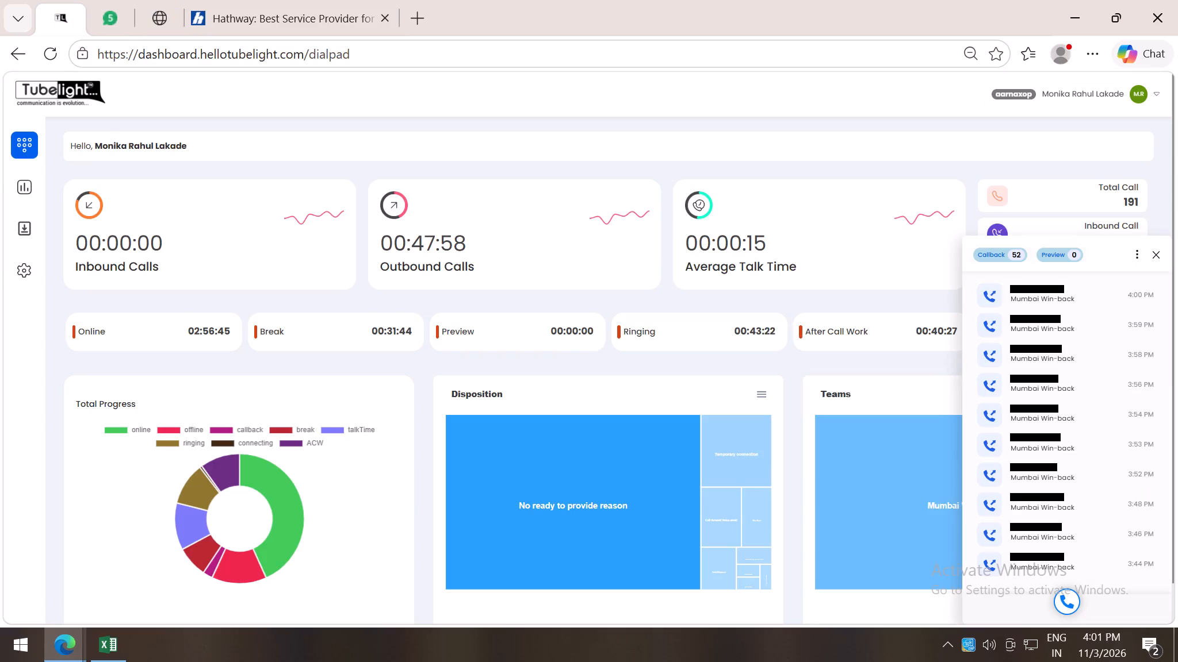
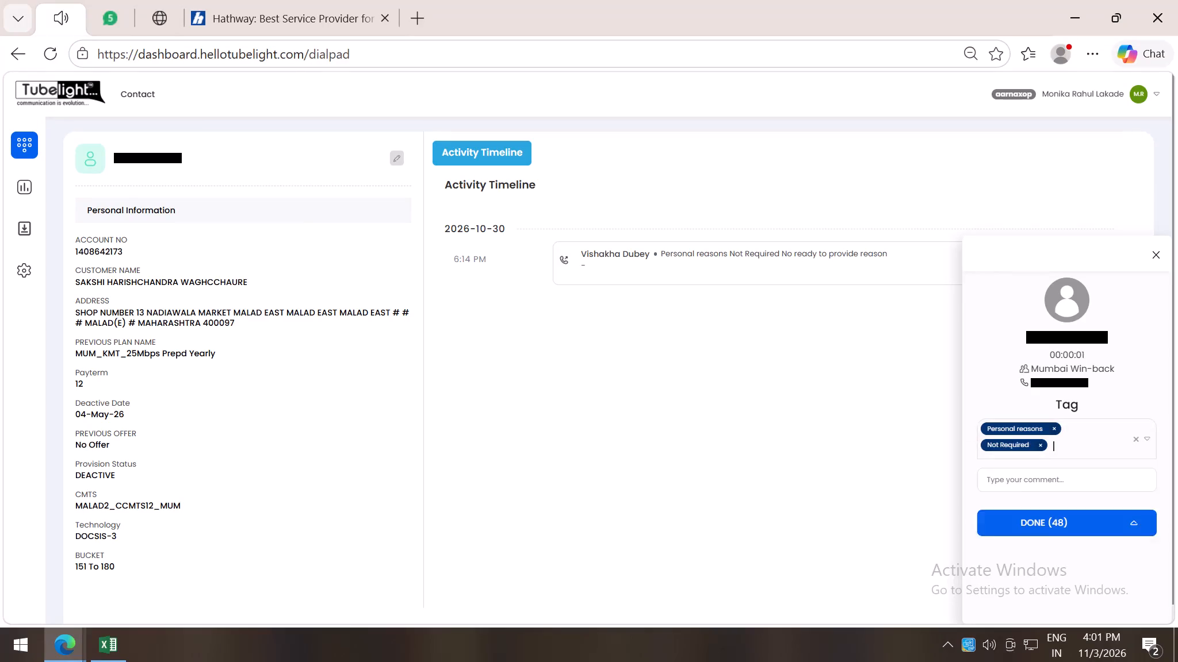
Add the last reason tag after Personal reasons and Not Required, and complete the Mumbai Win-back call.
{"action": "left_click_drag", "start_coordinate": [1106, 437], "coordinate": [1092, 463]}
{"action": "left_click_drag", "start_coordinate": [1062, 498], "coordinate": [1061, 503]}
{"action": "left_click", "coordinate": [1060, 540]}
Switch to the Hathway service portal showing the customer account summary.
{"action": "left_click", "coordinate": [155, 16]}
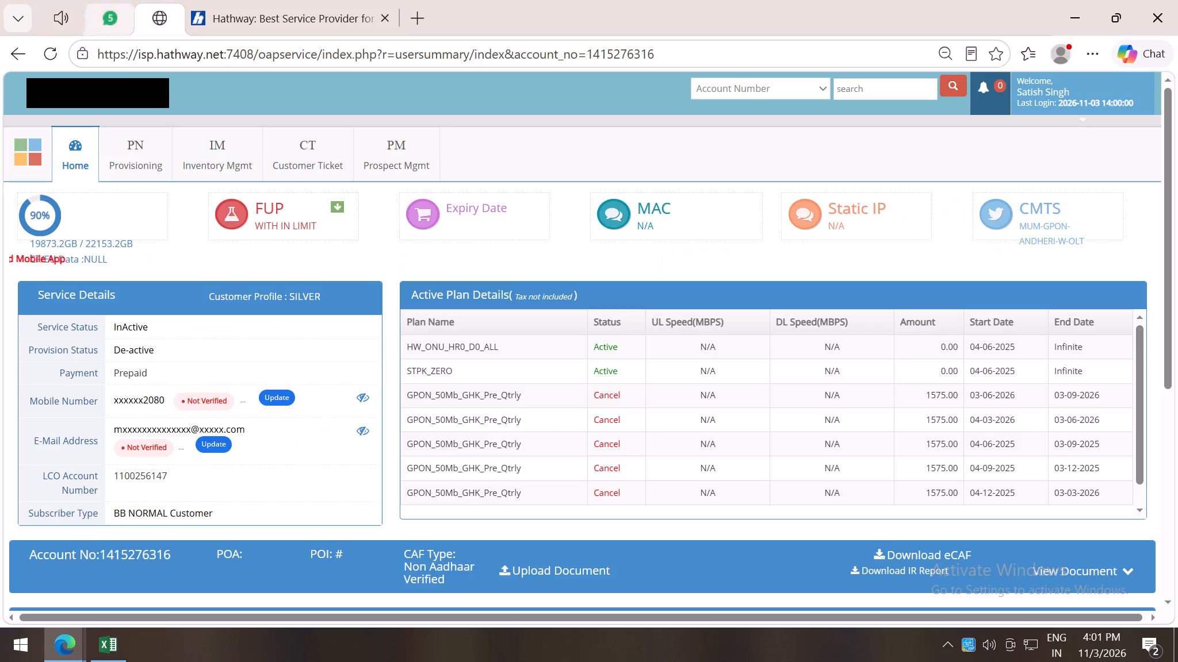
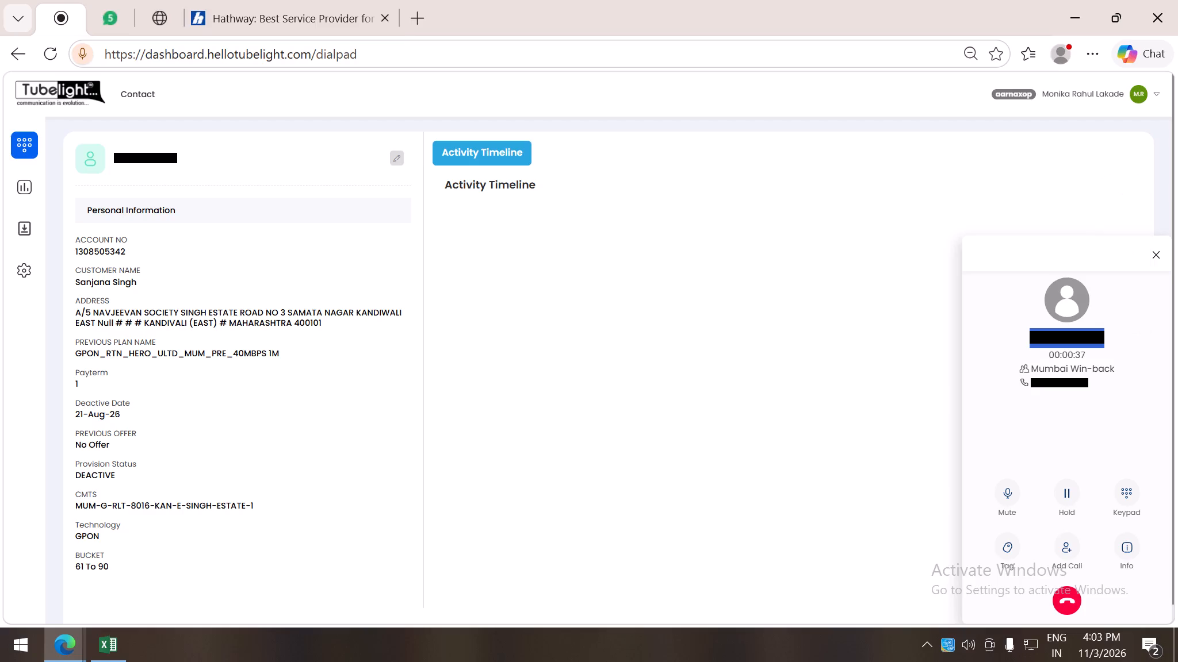
End the active Mumbai Win-back call and tag it with Personal reasons.
{"action": "left_click", "coordinate": [1086, 346]}
{"action": "double_click", "coordinate": [1086, 346]}
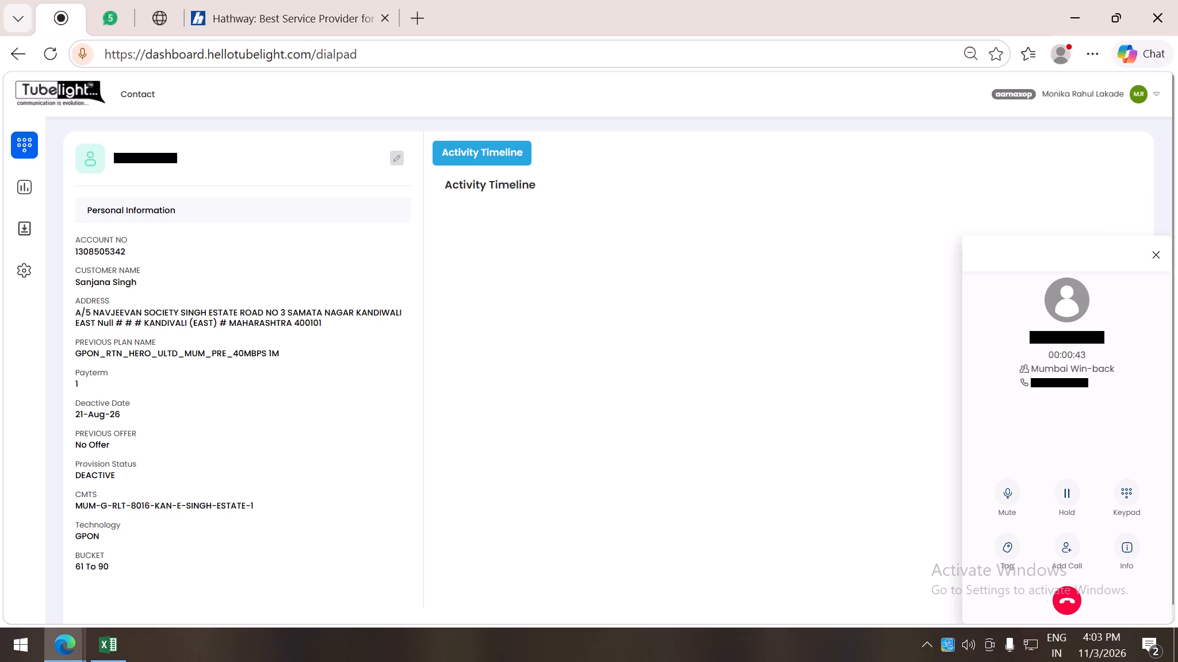
{"action": "left_click", "coordinate": [1066, 598]}
{"action": "left_click", "coordinate": [1028, 432]}
{"action": "scroll", "coordinate": [1032, 498], "scroll_direction": "down", "scroll_amount": 1}
{"action": "left_click_drag", "start_coordinate": [1031, 492], "coordinate": [1040, 484]}
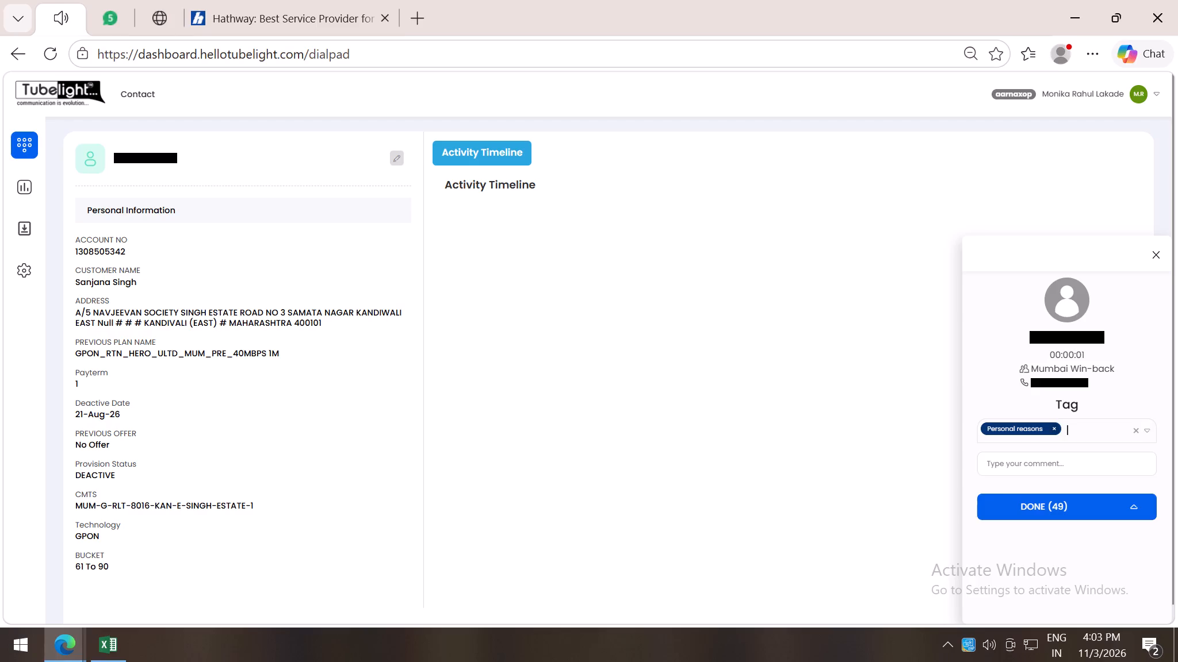
Add the two remaining reason tags after Personal reasons and complete the Mumbai Win-back call.
{"action": "left_click_drag", "start_coordinate": [1085, 428], "coordinate": [1071, 467]}
{"action": "left_click_drag", "start_coordinate": [1041, 502], "coordinate": [1046, 490]}
{"action": "left_click_drag", "start_coordinate": [1086, 432], "coordinate": [1081, 471]}
{"action": "left_click", "coordinate": [1076, 491]}
{"action": "left_click", "coordinate": [1074, 526]}
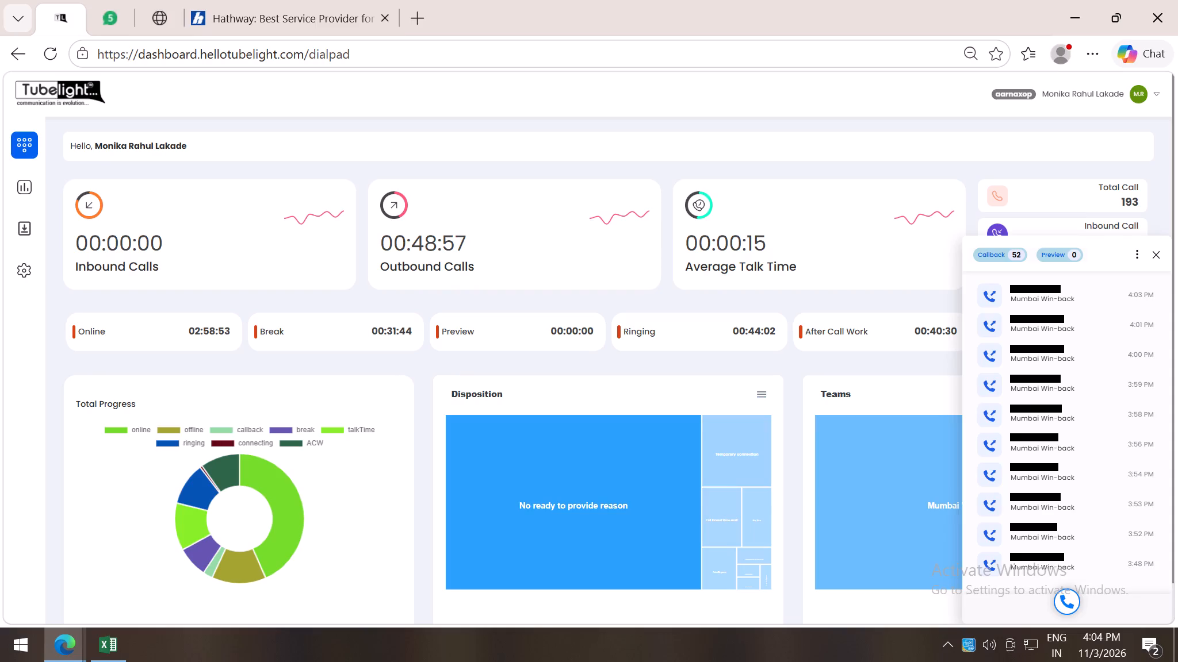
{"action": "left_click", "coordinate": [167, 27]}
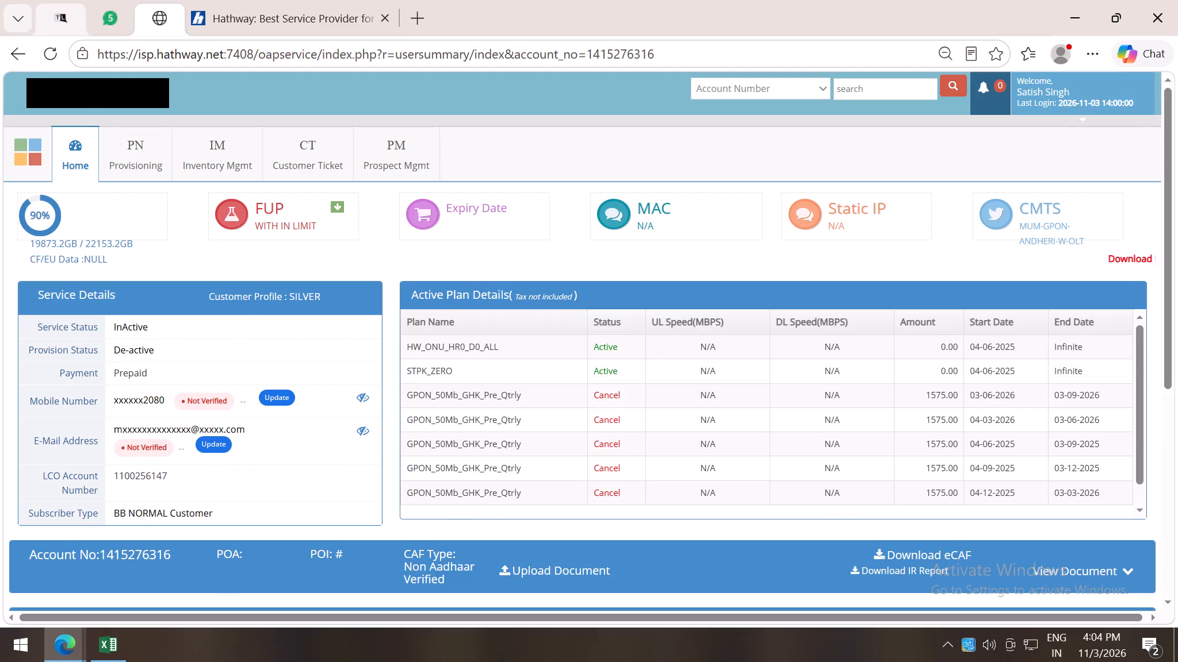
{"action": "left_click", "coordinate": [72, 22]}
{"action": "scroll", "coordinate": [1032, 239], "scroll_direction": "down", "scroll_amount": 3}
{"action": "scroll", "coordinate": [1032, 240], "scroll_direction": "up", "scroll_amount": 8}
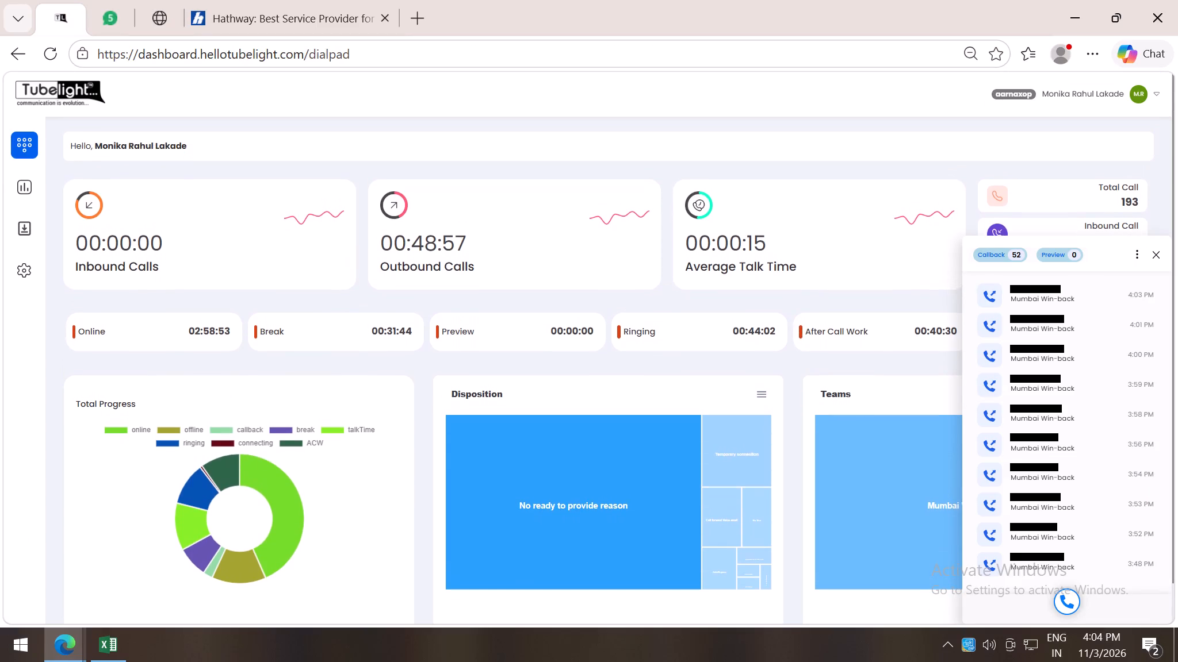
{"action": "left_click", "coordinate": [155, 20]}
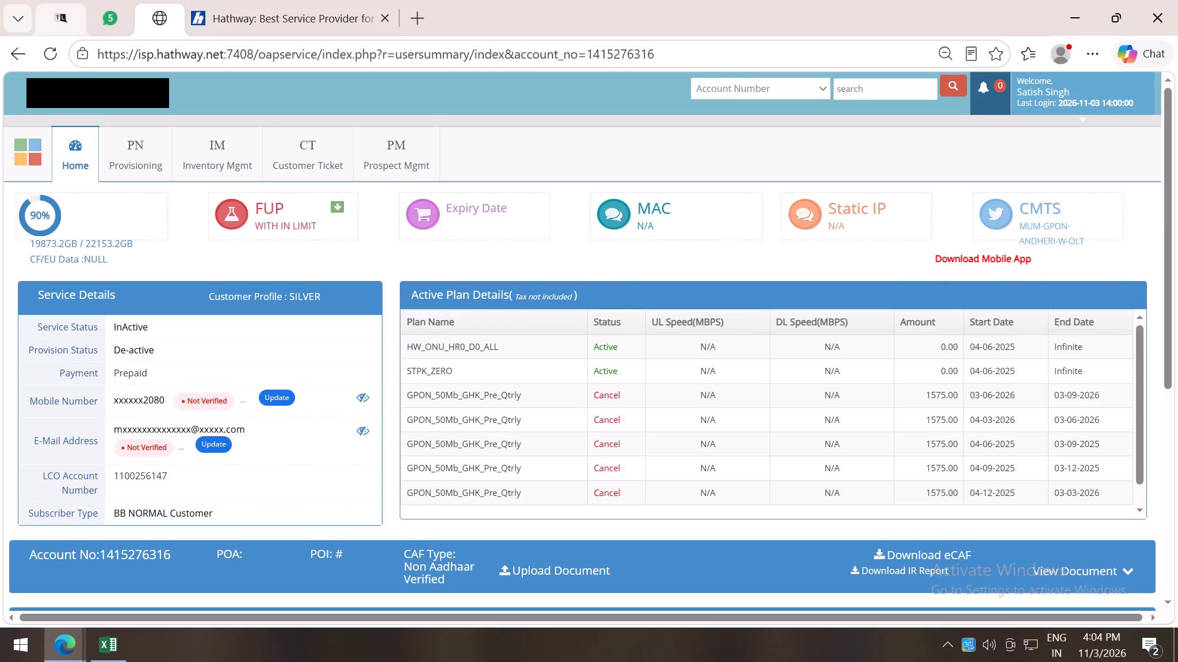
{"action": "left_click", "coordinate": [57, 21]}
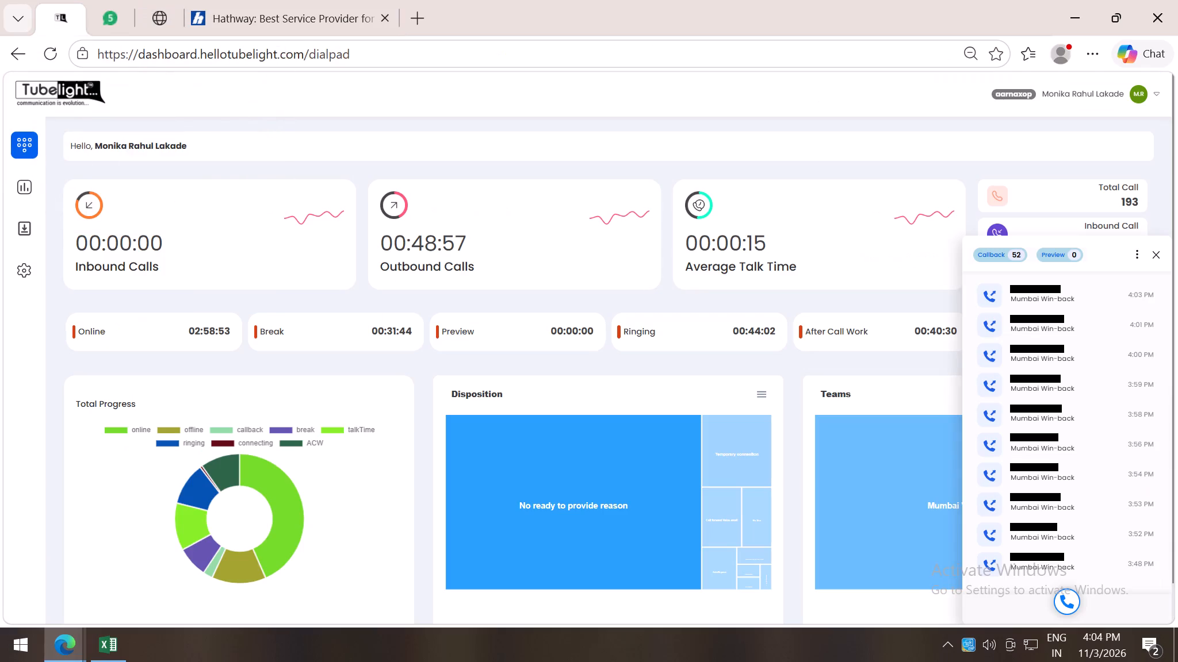
Switch to the Hathway service portal and try to reveal the masked contact details in the account's Service Details.
{"action": "left_click", "coordinate": [154, 12]}
{"action": "scroll", "coordinate": [132, 202], "scroll_direction": "up", "scroll_amount": 3}
{"action": "scroll", "coordinate": [135, 212], "scroll_direction": "down", "scroll_amount": 4}
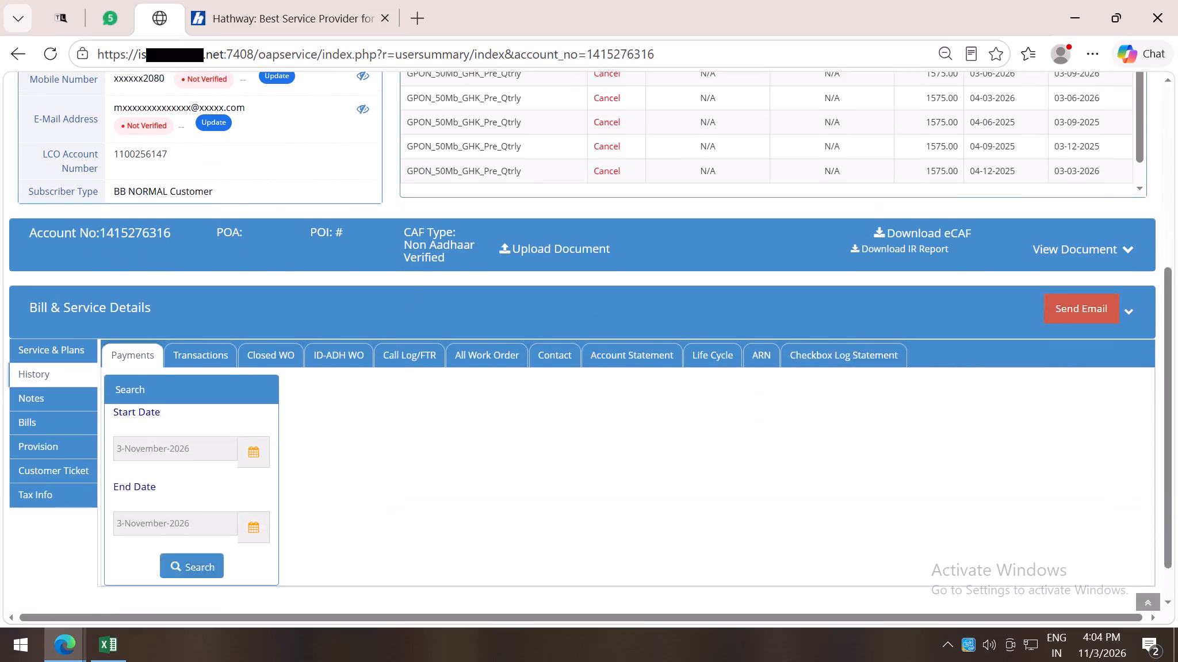
{"action": "scroll", "coordinate": [174, 214], "scroll_direction": "up", "scroll_amount": 3}
{"action": "left_click", "coordinate": [362, 321]}
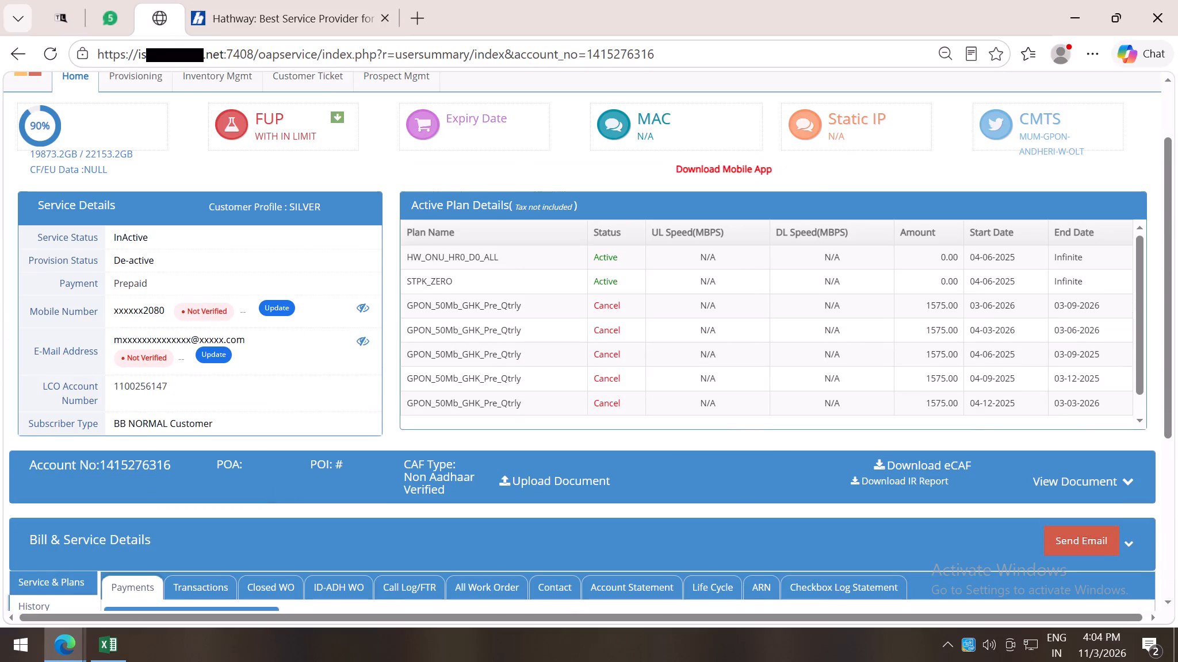
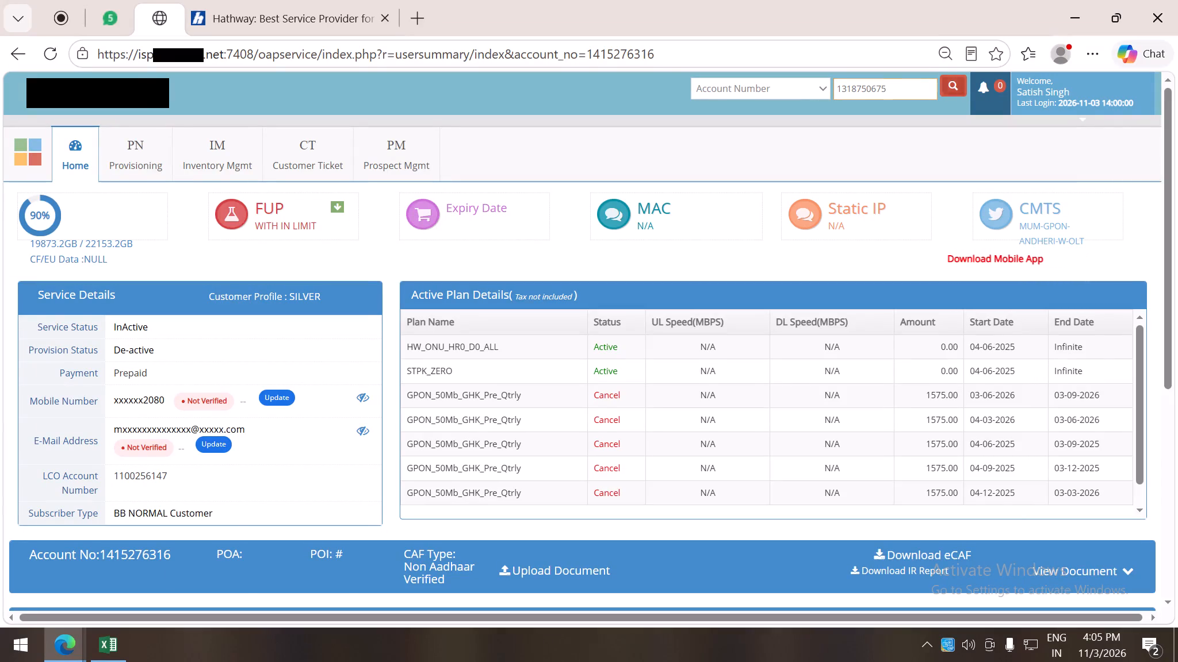
Look up the customer account for the account number already entered in the search box.
{"action": "left_click", "coordinate": [962, 88]}
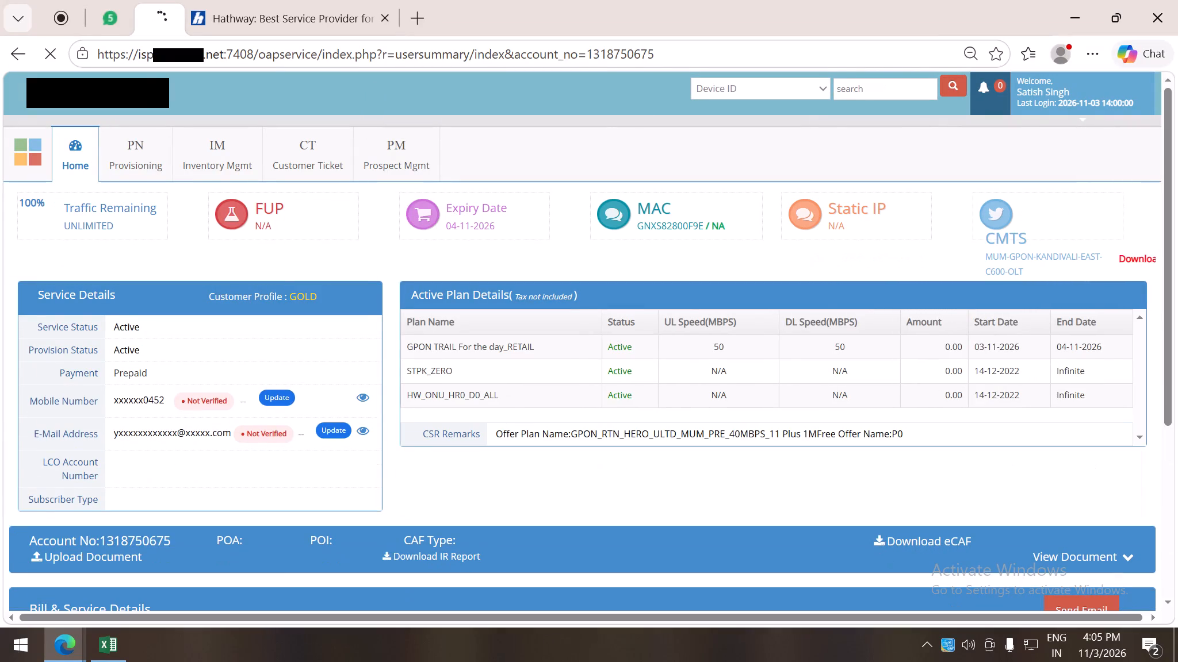
{"action": "scroll", "coordinate": [99, 449], "scroll_direction": "down", "scroll_amount": 9}
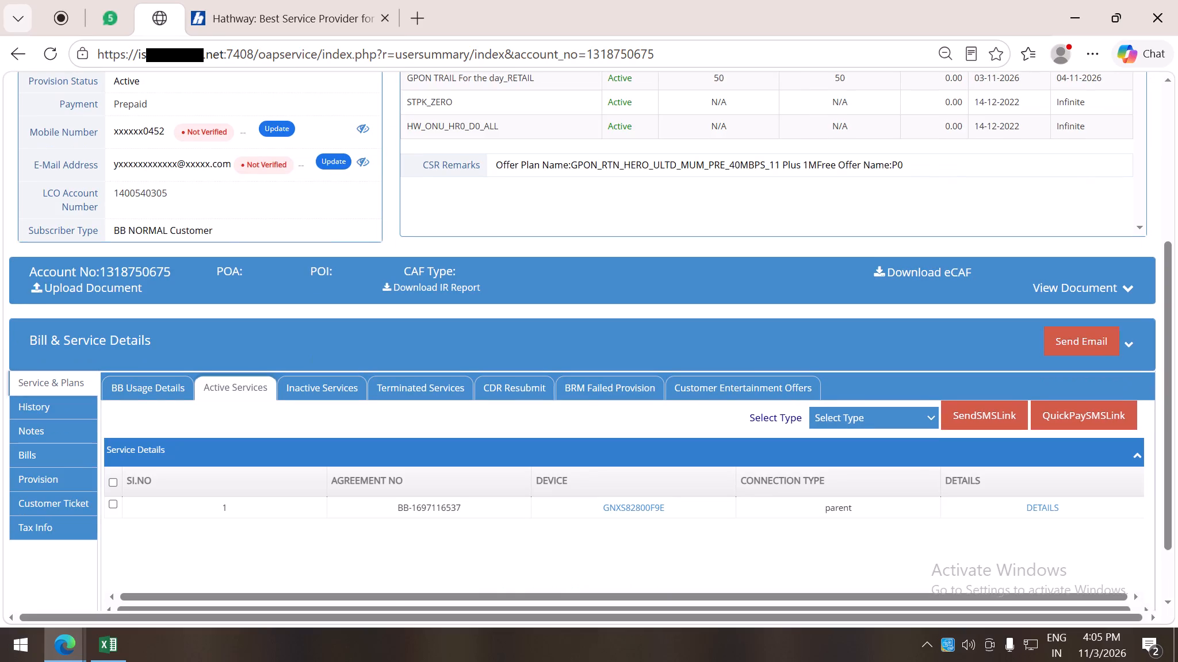
Search the account's payment history using a start date of 23-June-2020.
{"action": "left_click", "coordinate": [67, 403]}
{"action": "left_click", "coordinate": [77, 413]}
{"action": "scroll", "coordinate": [137, 499], "scroll_direction": "down", "scroll_amount": 6}
{"action": "left_click", "coordinate": [248, 402]}
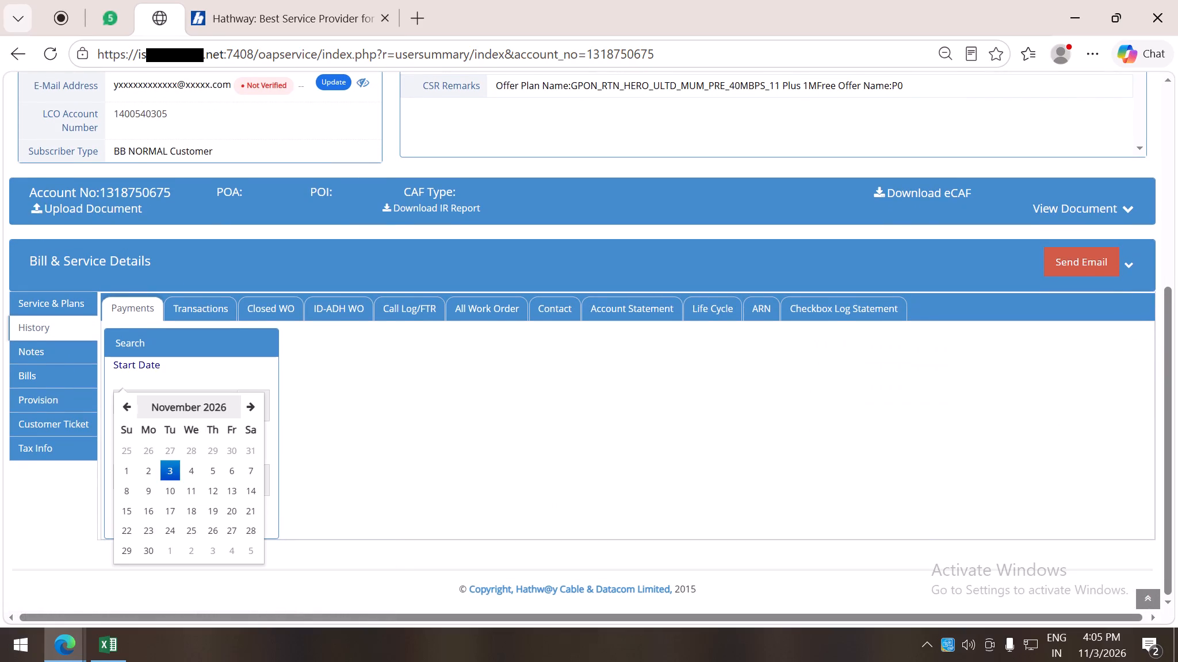
{"action": "double_click", "coordinate": [150, 410]}
{"action": "left_click", "coordinate": [168, 447]}
{"action": "left_click", "coordinate": [170, 491]}
{"action": "left_click_drag", "start_coordinate": [171, 496], "coordinate": [173, 505]}
{"action": "left_click", "coordinate": [177, 519]}
{"action": "left_click", "coordinate": [177, 519]}
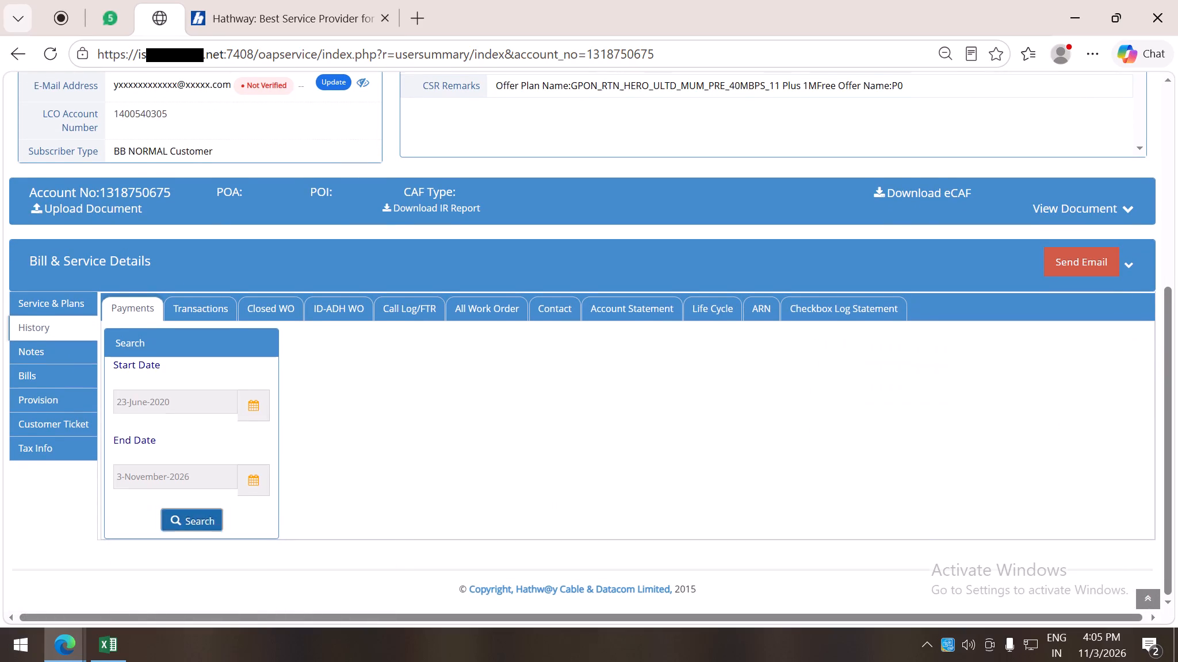
Jump to the last page of the payment list and check the most recent payments.
{"action": "scroll", "coordinate": [358, 496], "scroll_direction": "down", "scroll_amount": 16}
{"action": "scroll", "coordinate": [676, 541], "scroll_direction": "down", "scroll_amount": 7}
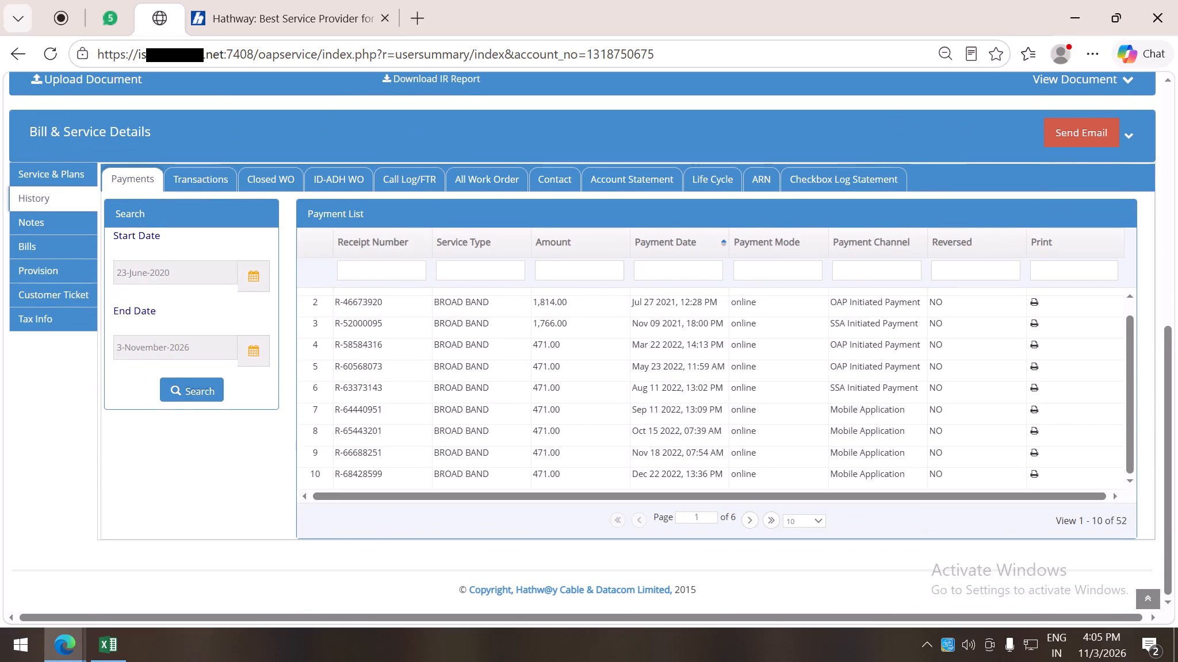
{"action": "double_click", "coordinate": [781, 519]}
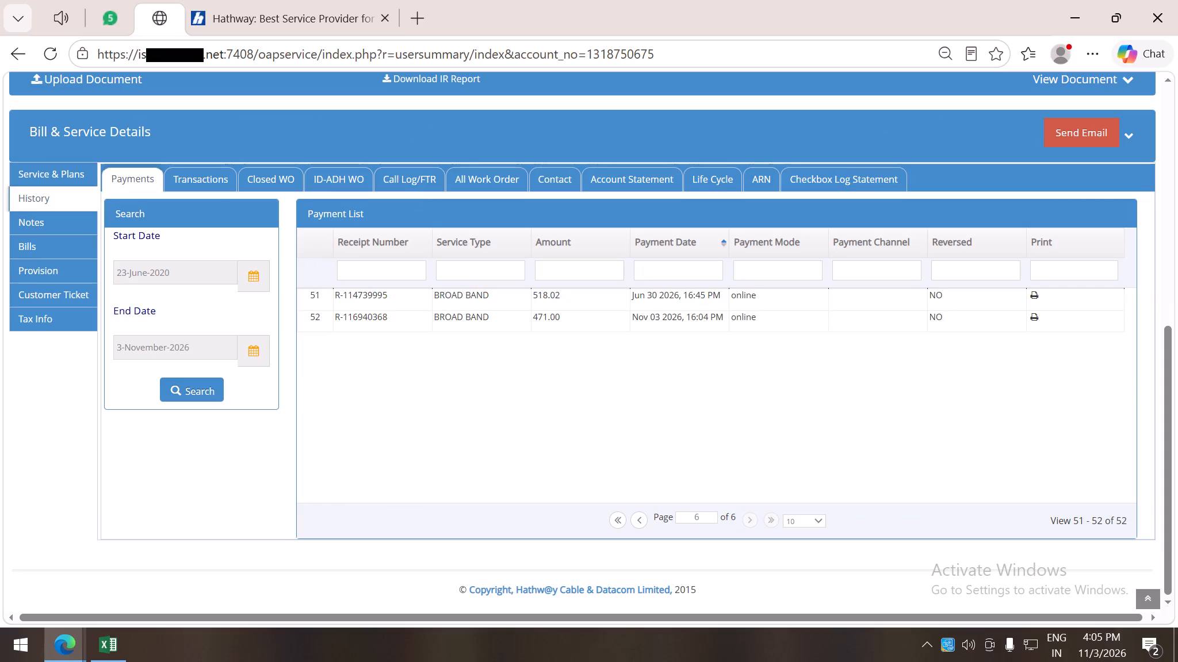
{"action": "scroll", "coordinate": [594, 351], "scroll_direction": "up", "scroll_amount": 7}
Switch to the Tubelight dialer and tag the ended Mumbai Win-back call with Personal reasons.
{"action": "left_click", "coordinate": [54, 9]}
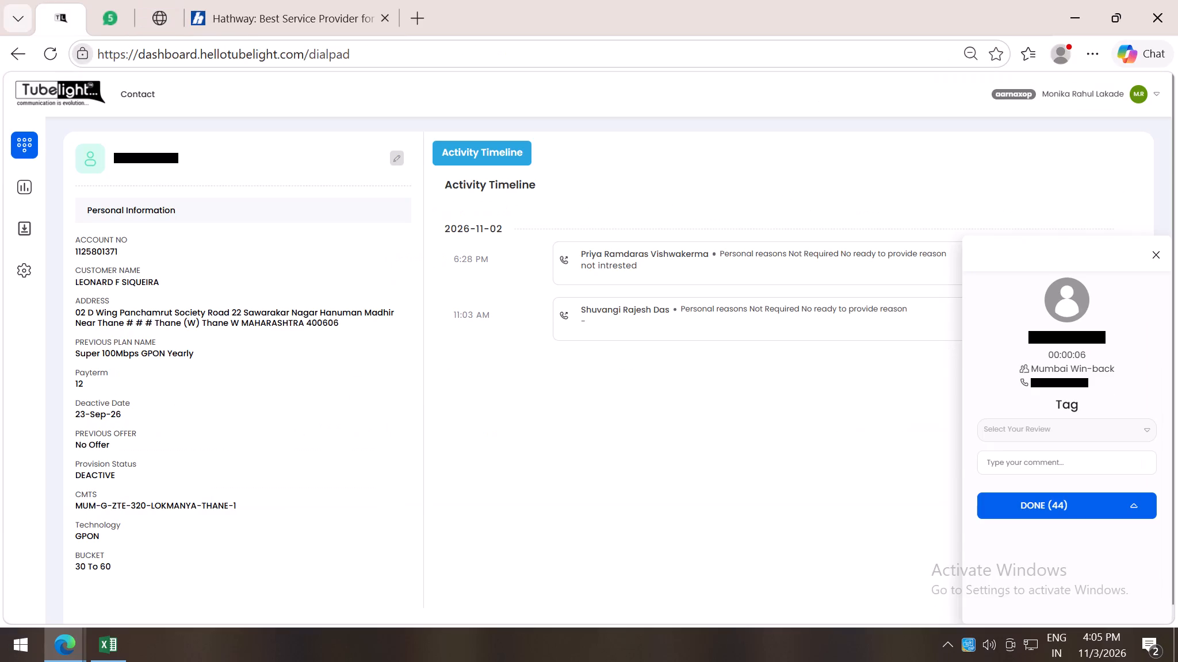
{"action": "left_click", "coordinate": [1037, 418]}
{"action": "left_click", "coordinate": [1039, 425]}
{"action": "scroll", "coordinate": [1008, 500], "scroll_direction": "down", "scroll_amount": 1}
{"action": "left_click", "coordinate": [1016, 482]}
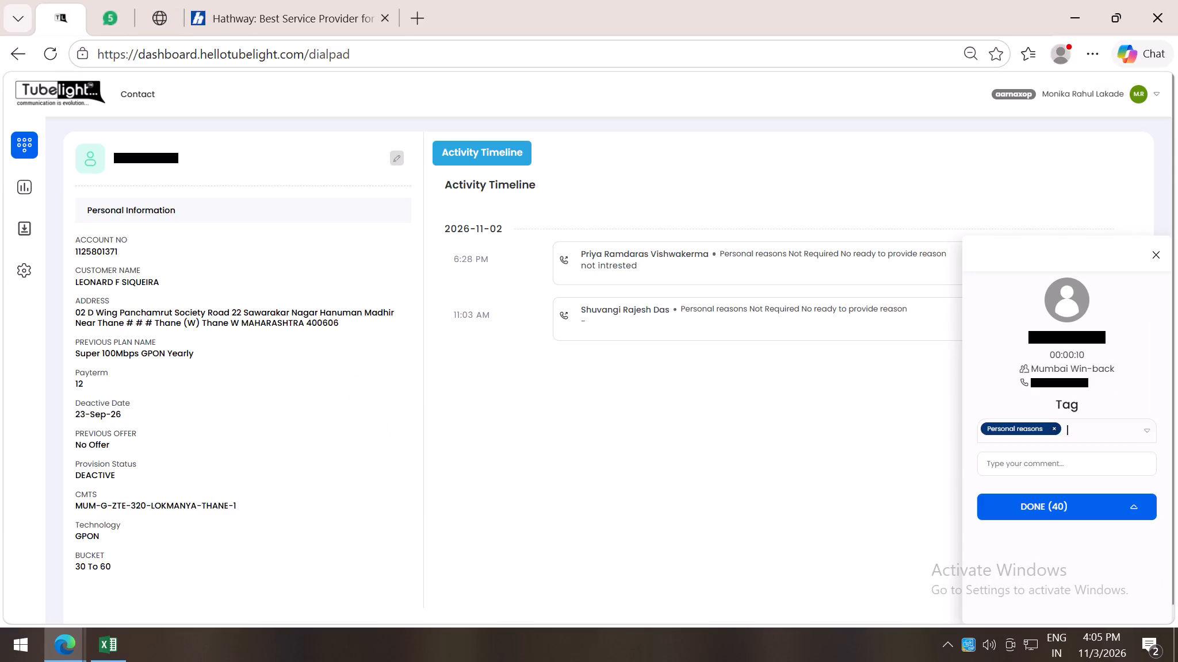
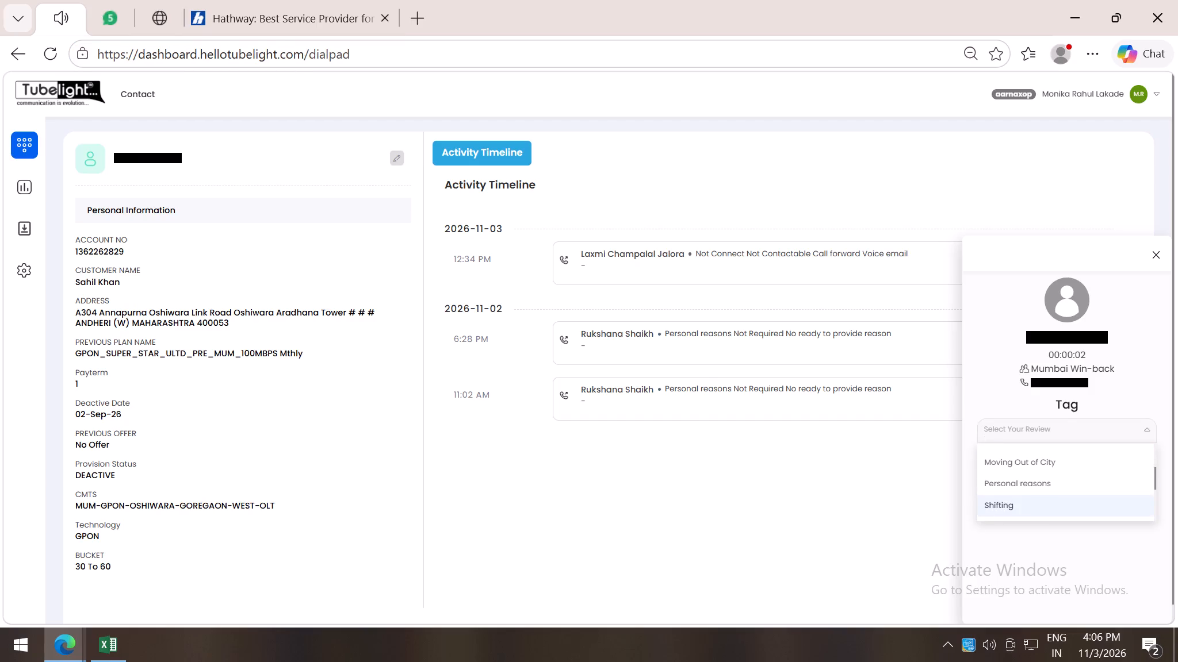
Tag the Mumbai Win-back call with Personal reasons, Not Required and No ready to provide reason, and submit the disposition.
{"action": "scroll", "coordinate": [1031, 483], "scroll_direction": "down", "scroll_amount": 2}
{"action": "scroll", "coordinate": [1035, 480], "scroll_direction": "up", "scroll_amount": 2}
{"action": "scroll", "coordinate": [1035, 488], "scroll_direction": "down", "scroll_amount": 1}
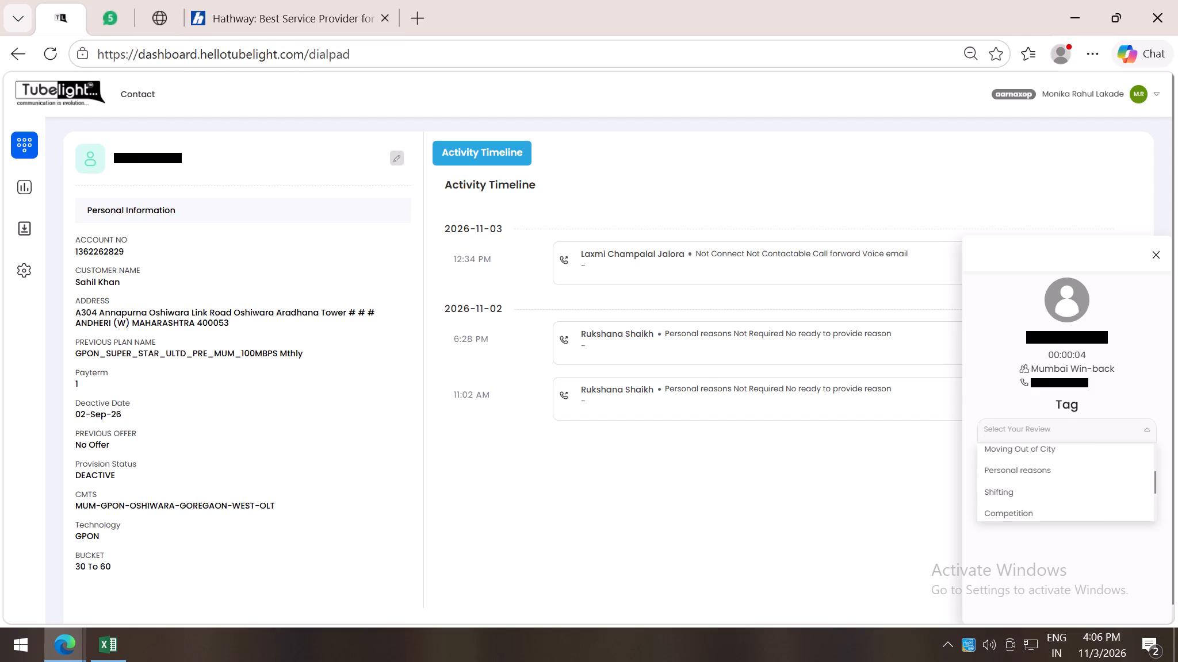
{"action": "left_click", "coordinate": [1036, 471]}
{"action": "left_click_drag", "start_coordinate": [1066, 431], "coordinate": [1066, 437]}
{"action": "left_click", "coordinate": [1029, 501]}
{"action": "left_click_drag", "start_coordinate": [1072, 449], "coordinate": [1067, 469]}
{"action": "left_click", "coordinate": [1060, 494]}
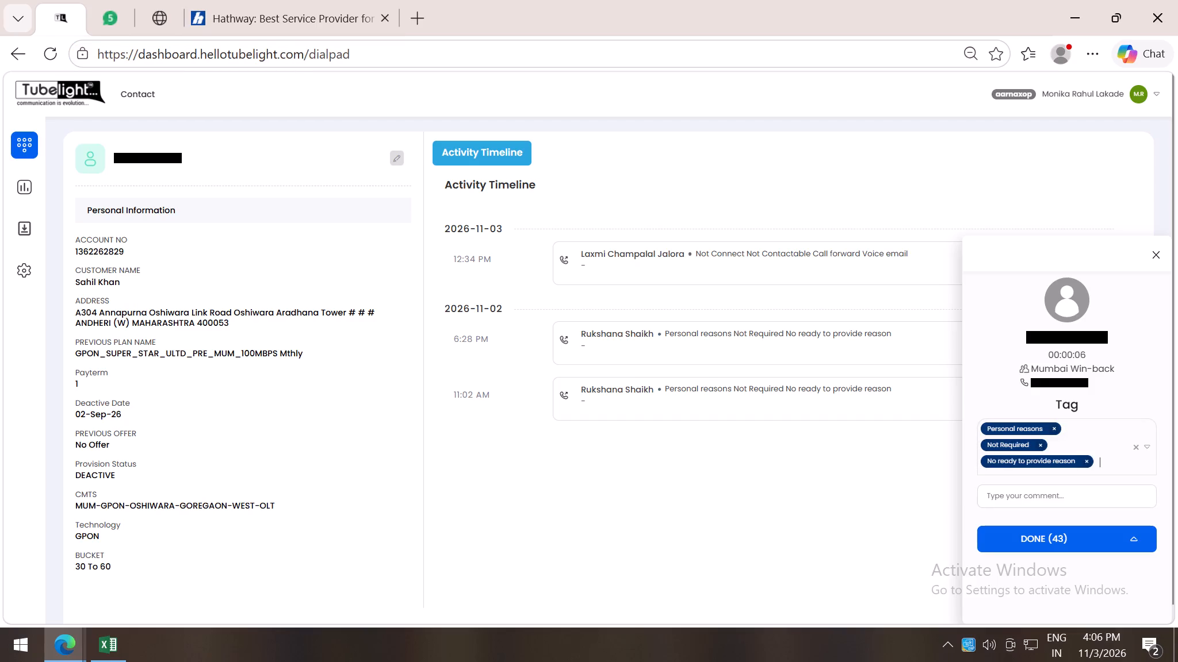
{"action": "double_click", "coordinate": [1054, 524]}
{"action": "scroll", "coordinate": [865, 338], "scroll_direction": "up", "scroll_amount": 4}
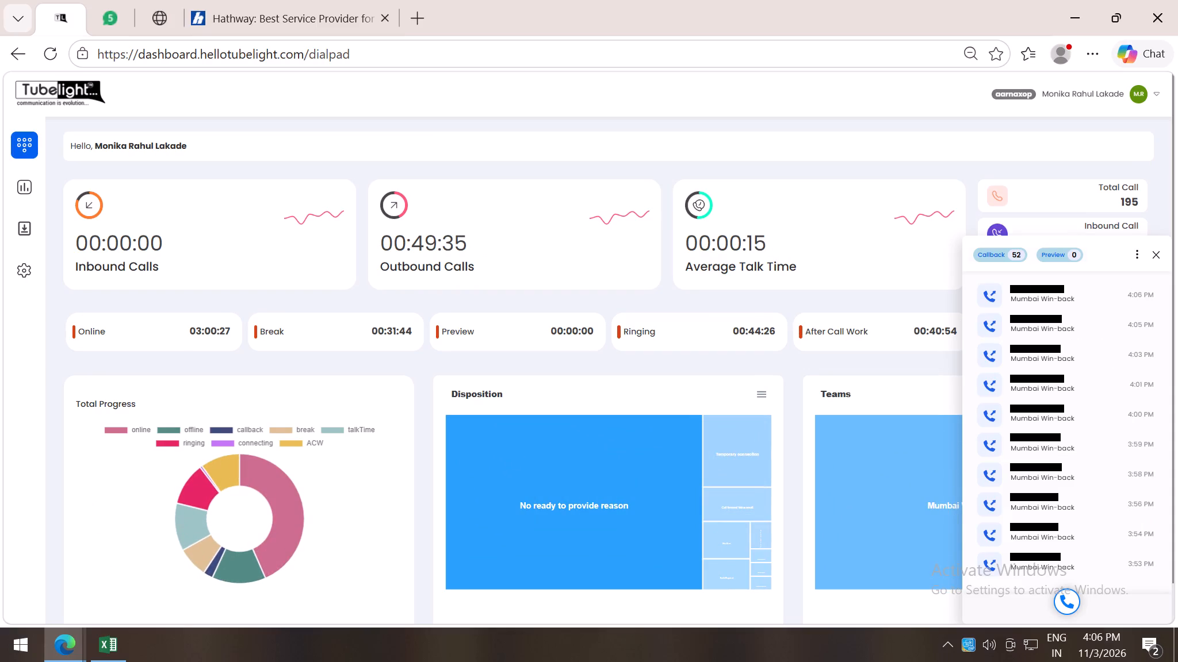
Switch to the Hathway ISP portal showing the customer account summary.
{"action": "left_click", "coordinate": [167, 21]}
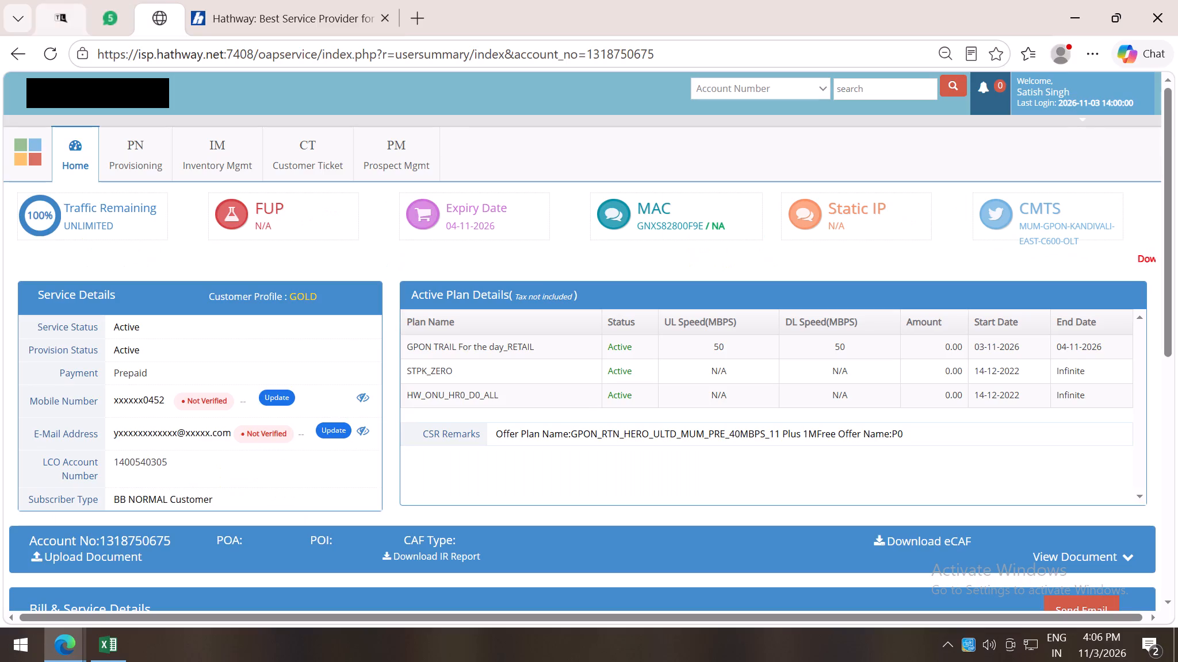
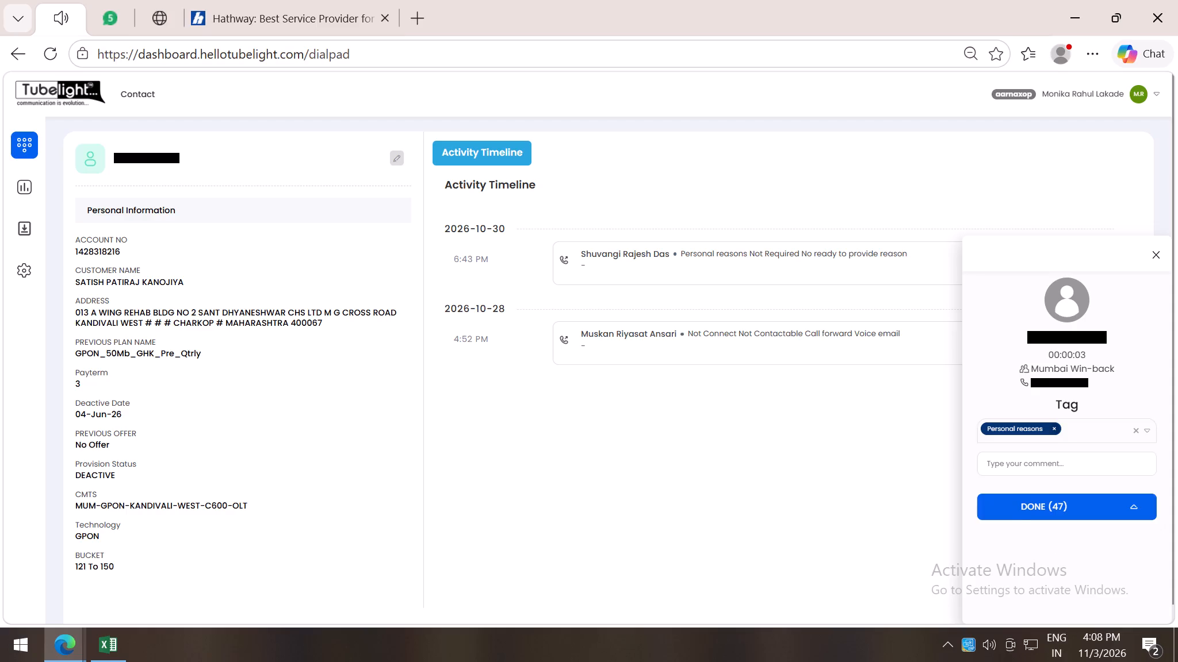
Add the Not Required and No ready to provide reason tags to the Mumbai Win-back call and submit the disposition.
{"action": "left_click", "coordinate": [1066, 429]}
{"action": "left_click", "coordinate": [1069, 502]}
{"action": "left_click", "coordinate": [1076, 457]}
{"action": "left_click", "coordinate": [1060, 501]}
{"action": "left_click", "coordinate": [1053, 549]}
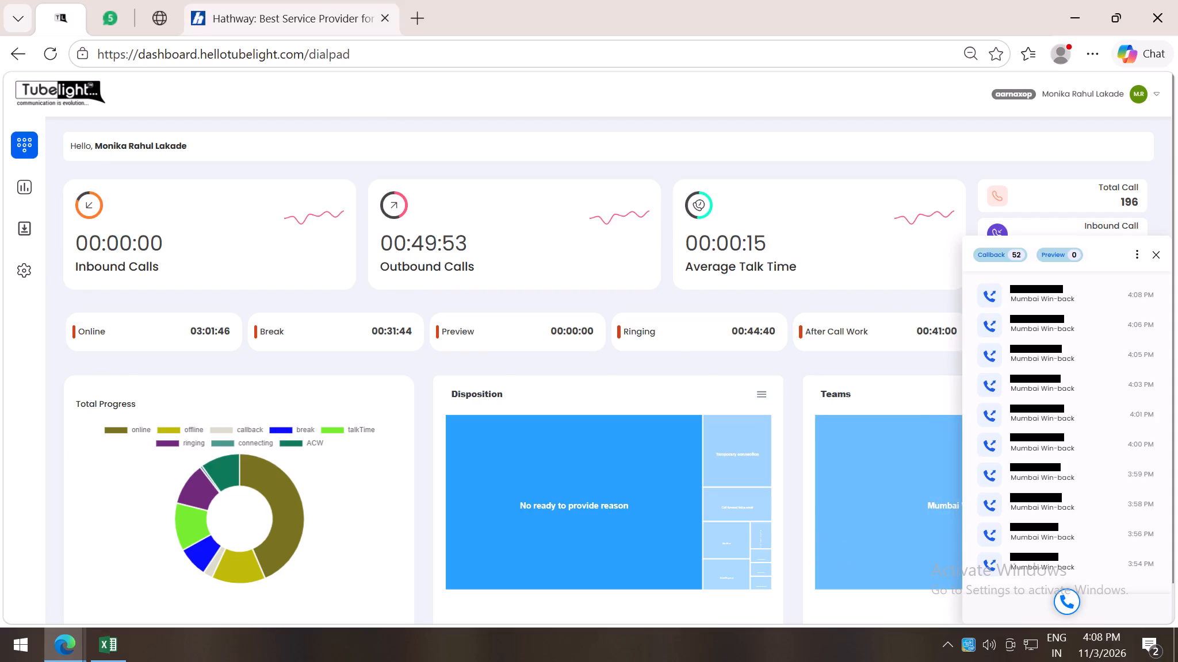
Switch to the Hathway ISP portal showing the customer account summary.
{"action": "left_click", "coordinate": [153, 23]}
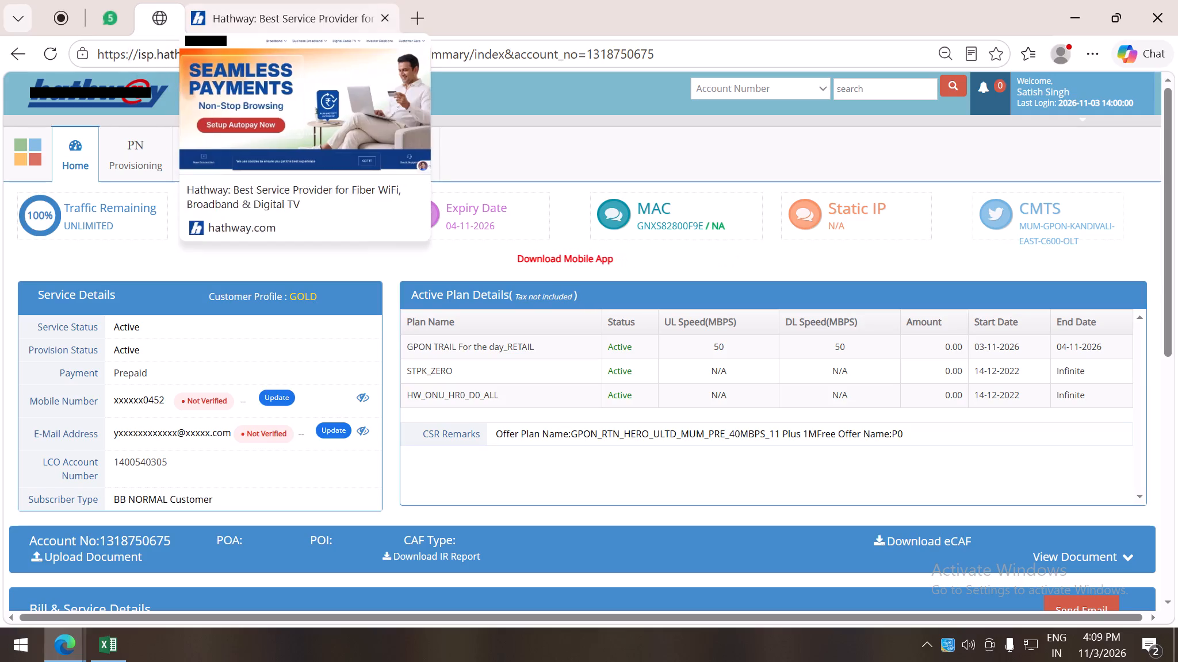
Return to the Tubelight dialer and end the ongoing Mumbai Win-back call.
{"action": "left_click", "coordinate": [69, 20]}
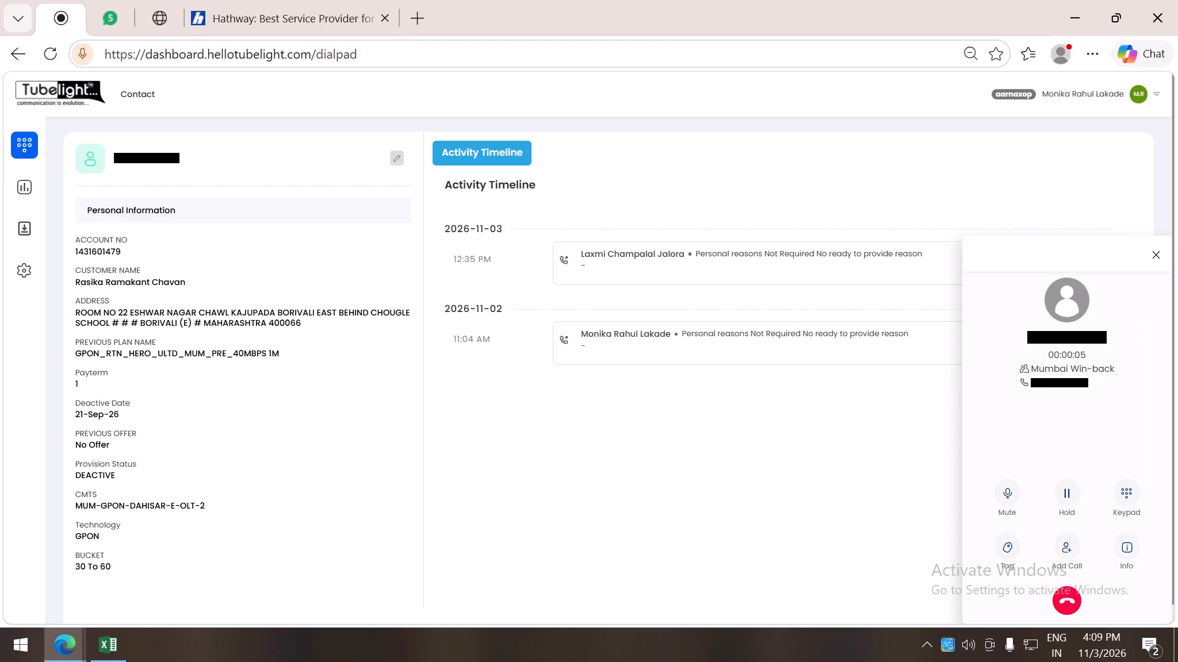
{"action": "left_click", "coordinate": [1069, 599]}
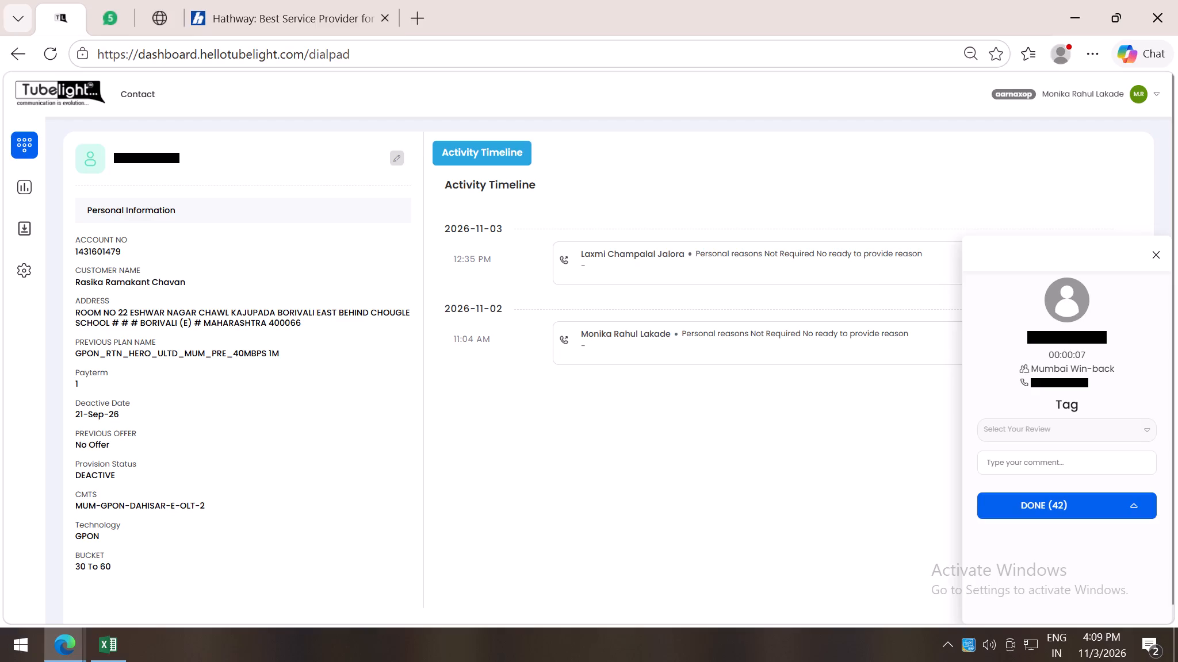
Tag the ended Mumbai Win-back call with Personal reasons, Not Required and No ready to provide reason, and submit the disposition.
{"action": "left_click", "coordinate": [1028, 436]}
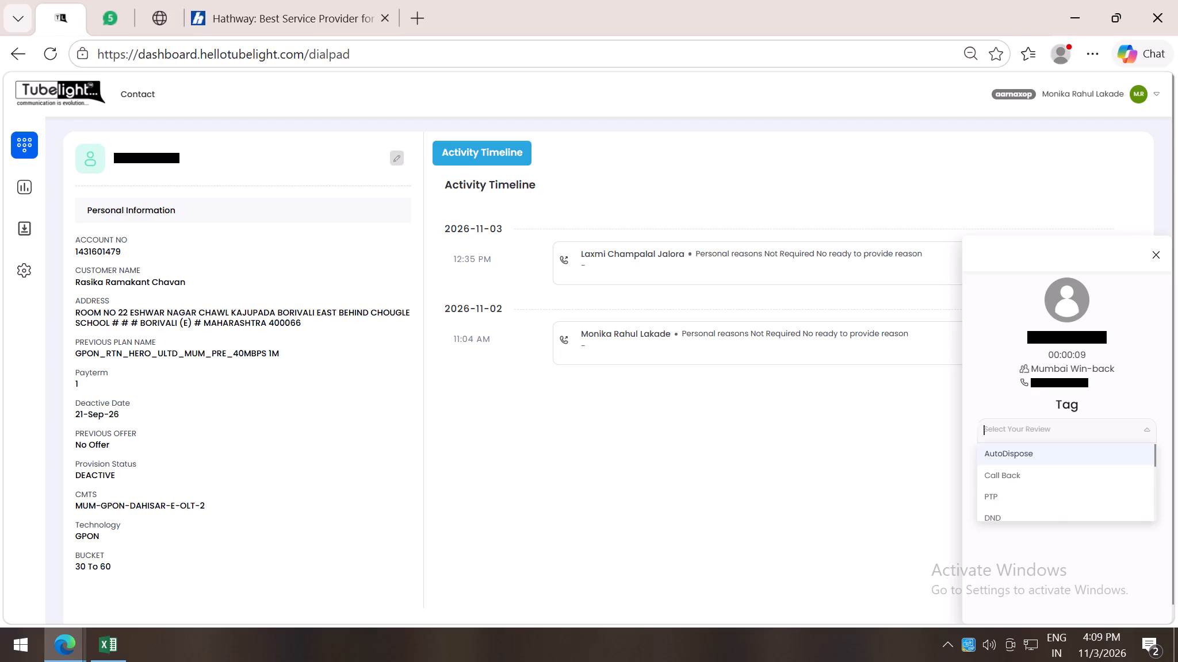
{"action": "scroll", "coordinate": [1069, 503], "scroll_direction": "down", "scroll_amount": 2}
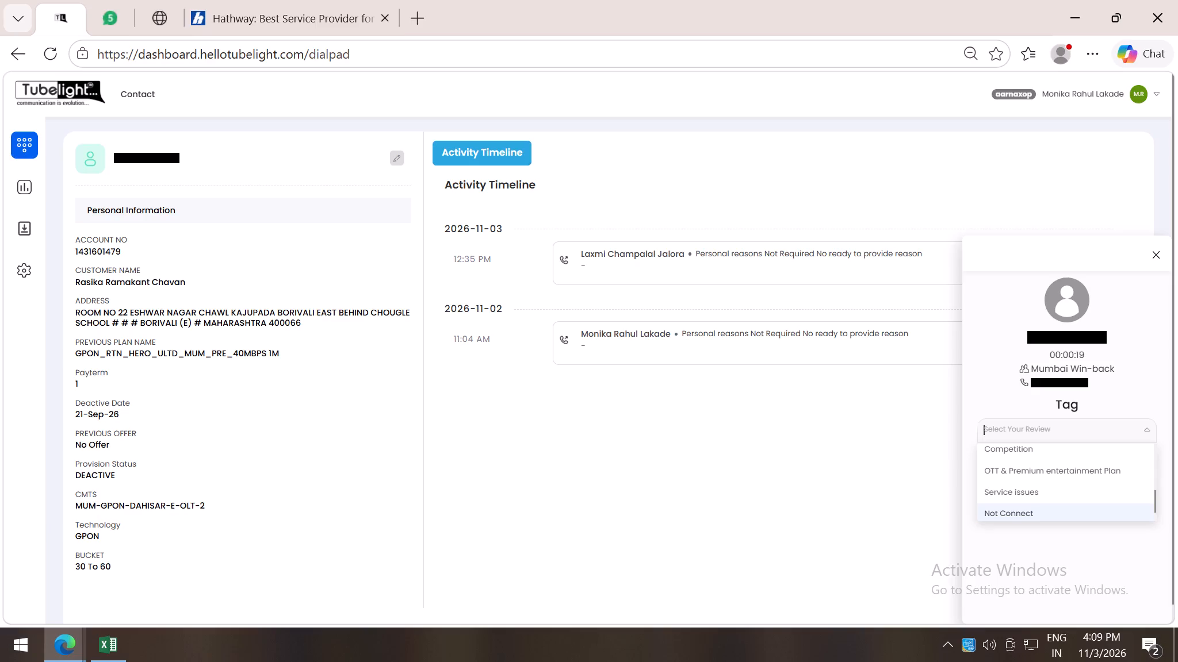
{"action": "scroll", "coordinate": [1049, 509], "scroll_direction": "up", "scroll_amount": 1}
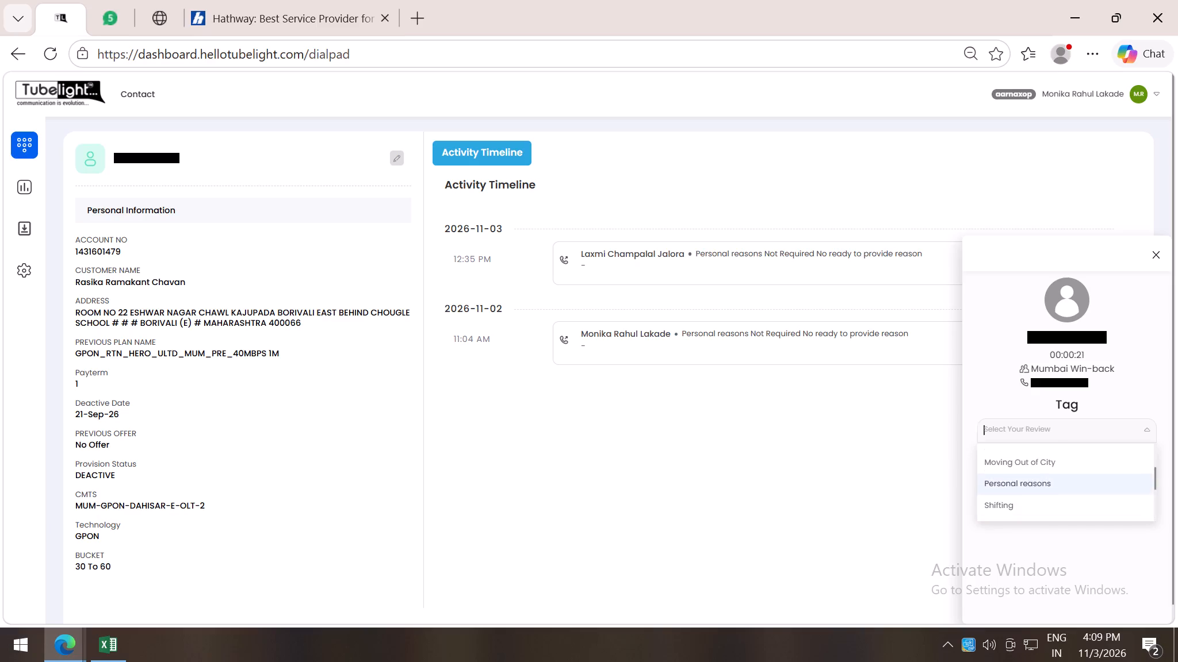
{"action": "left_click", "coordinate": [1053, 490]}
{"action": "left_click_drag", "start_coordinate": [1065, 449], "coordinate": [1070, 444]}
{"action": "left_click", "coordinate": [1073, 438]}
{"action": "left_click", "coordinate": [1039, 492]}
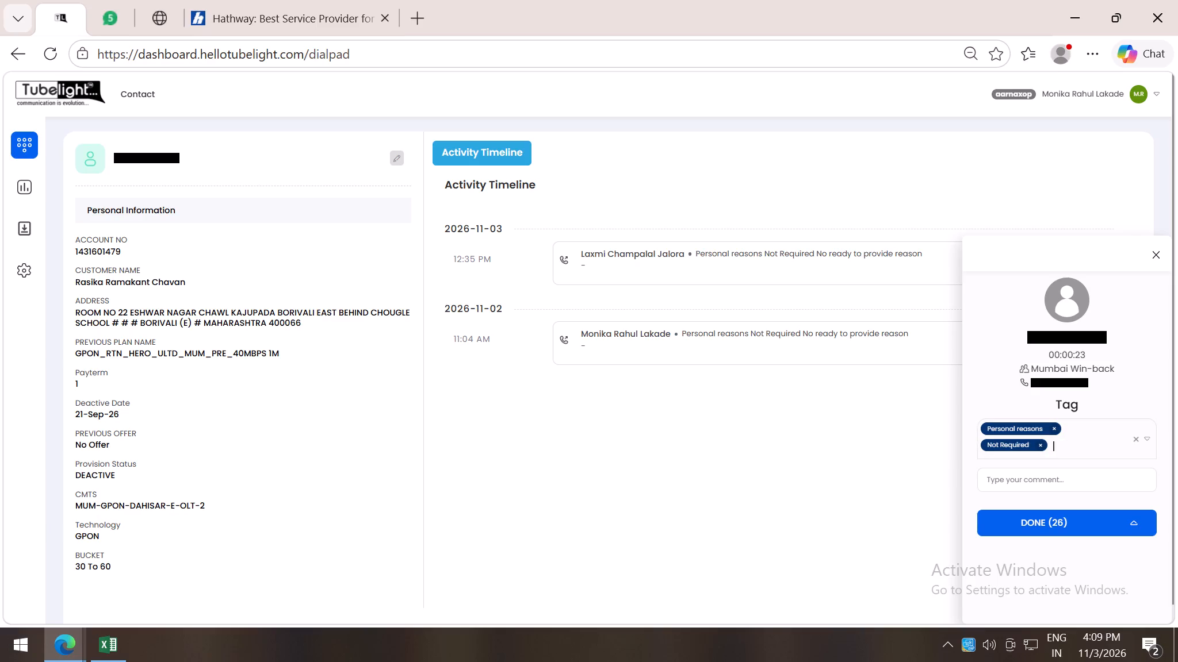
{"action": "left_click", "coordinate": [1083, 444]}
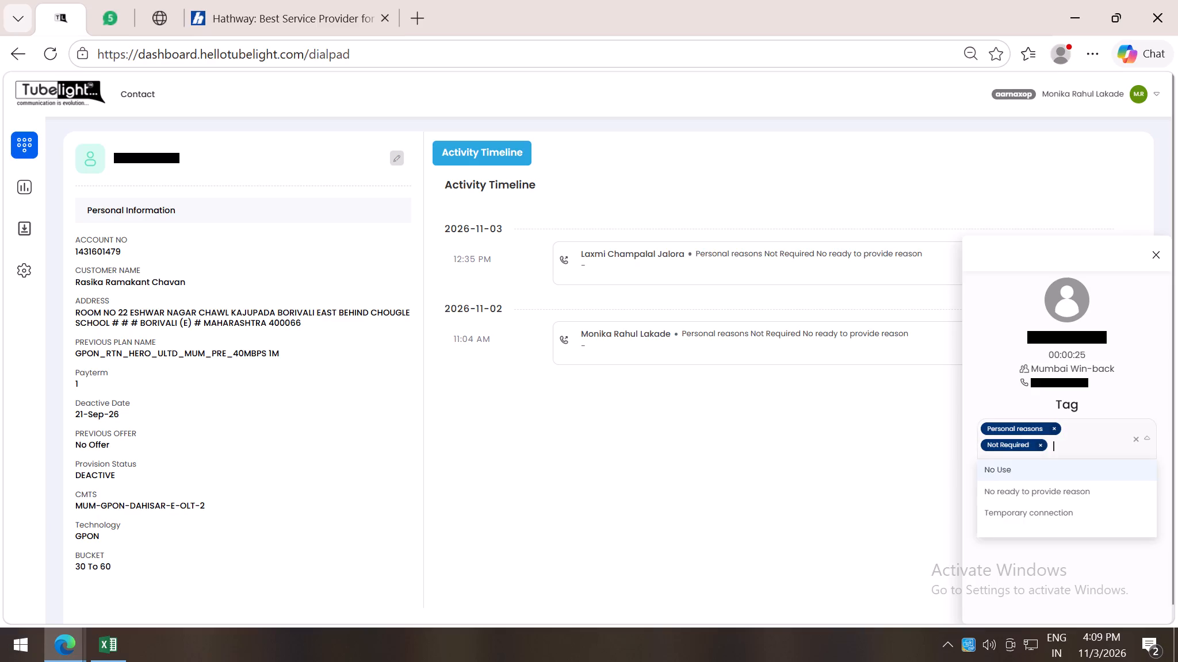
{"action": "left_click", "coordinate": [1068, 490]}
{"action": "left_click", "coordinate": [1073, 526]}
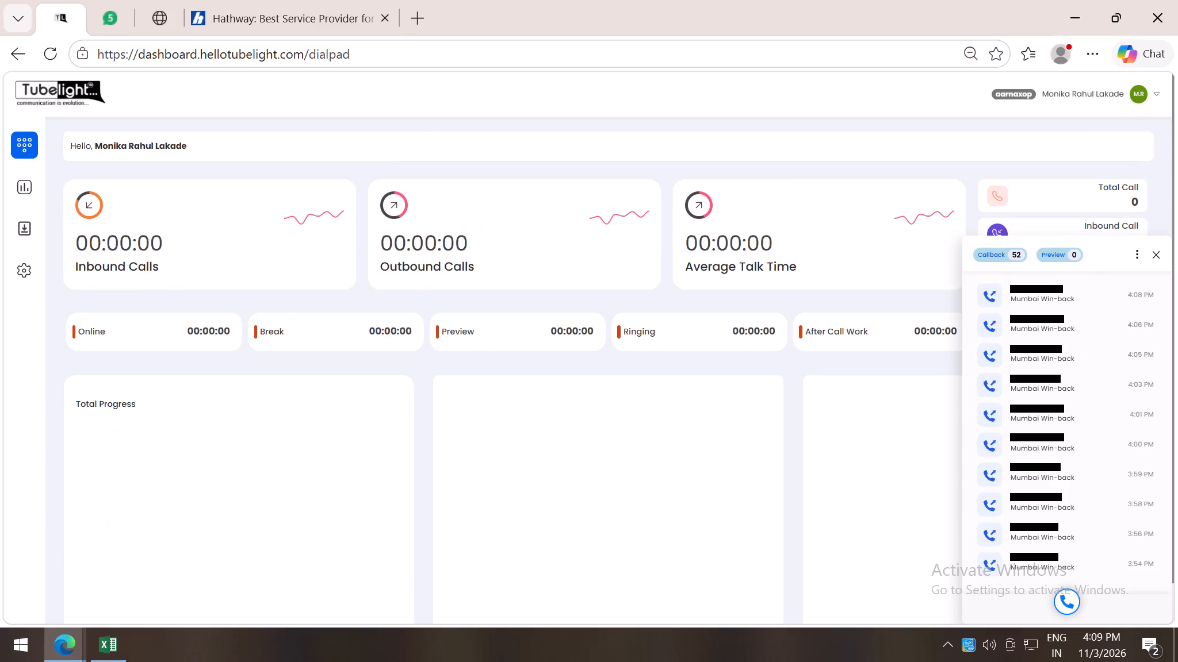
Switch to the Hathway ISP portal while waiting for another win-back call.
{"action": "scroll", "coordinate": [877, 463], "scroll_direction": "up", "scroll_amount": 3}
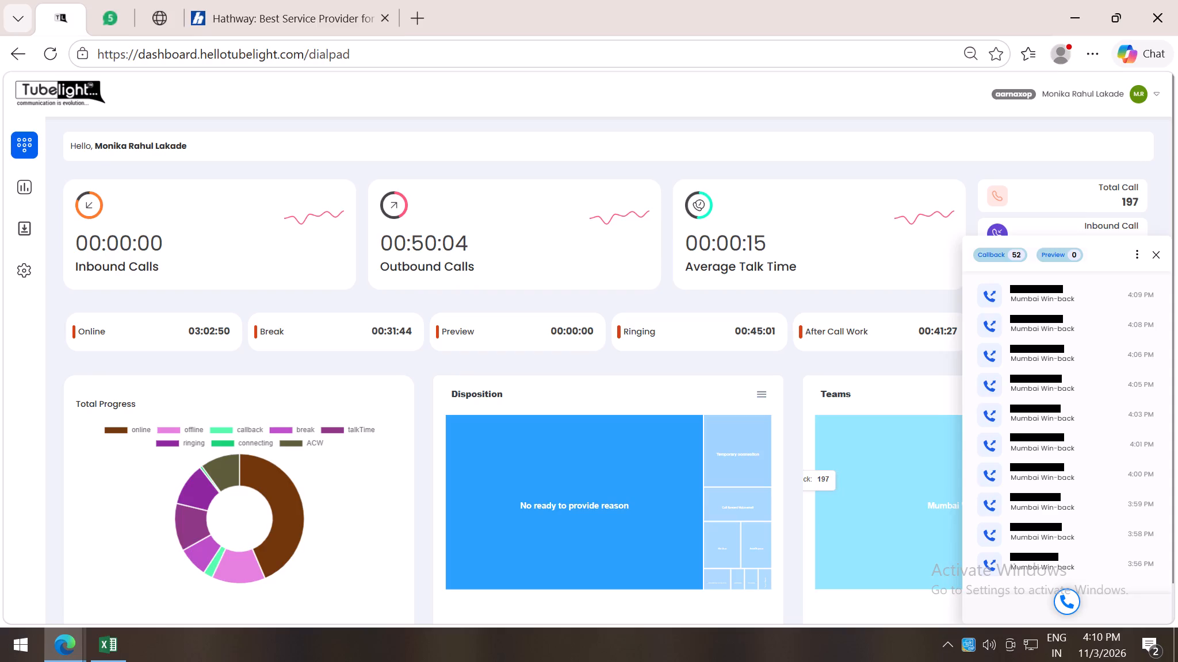
{"action": "left_click", "coordinate": [165, 22]}
Return to the Tubelight dialer and end the new Mumbai Win-back call.
{"action": "left_click", "coordinate": [51, 0]}
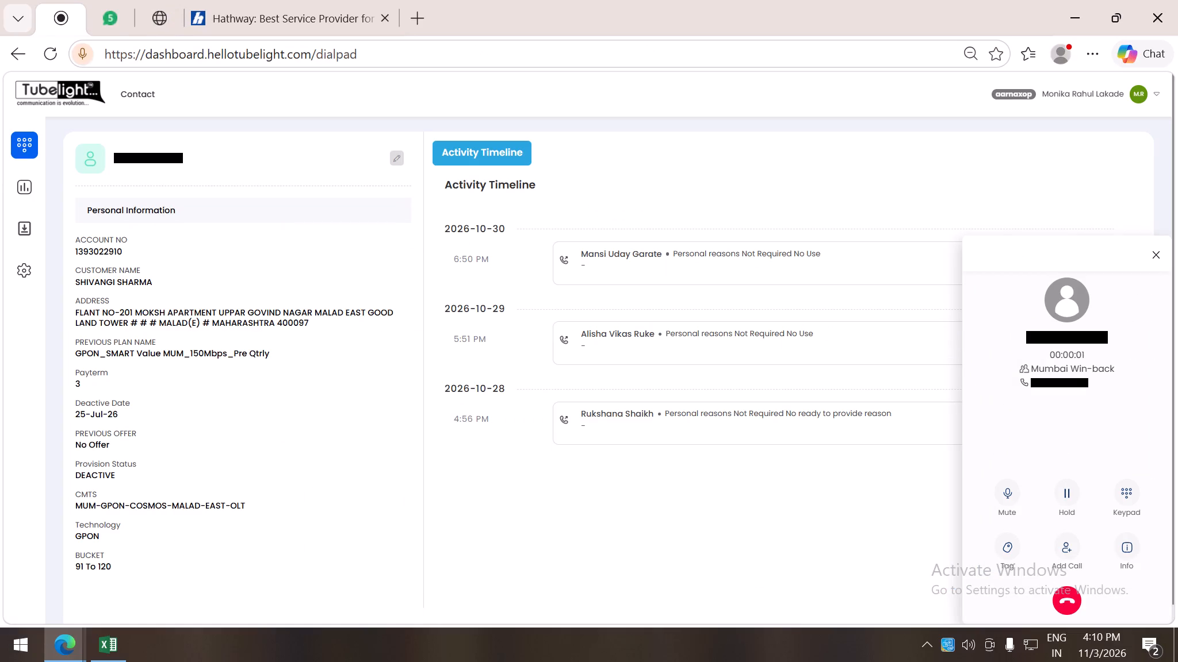
{"action": "left_click", "coordinate": [1059, 589]}
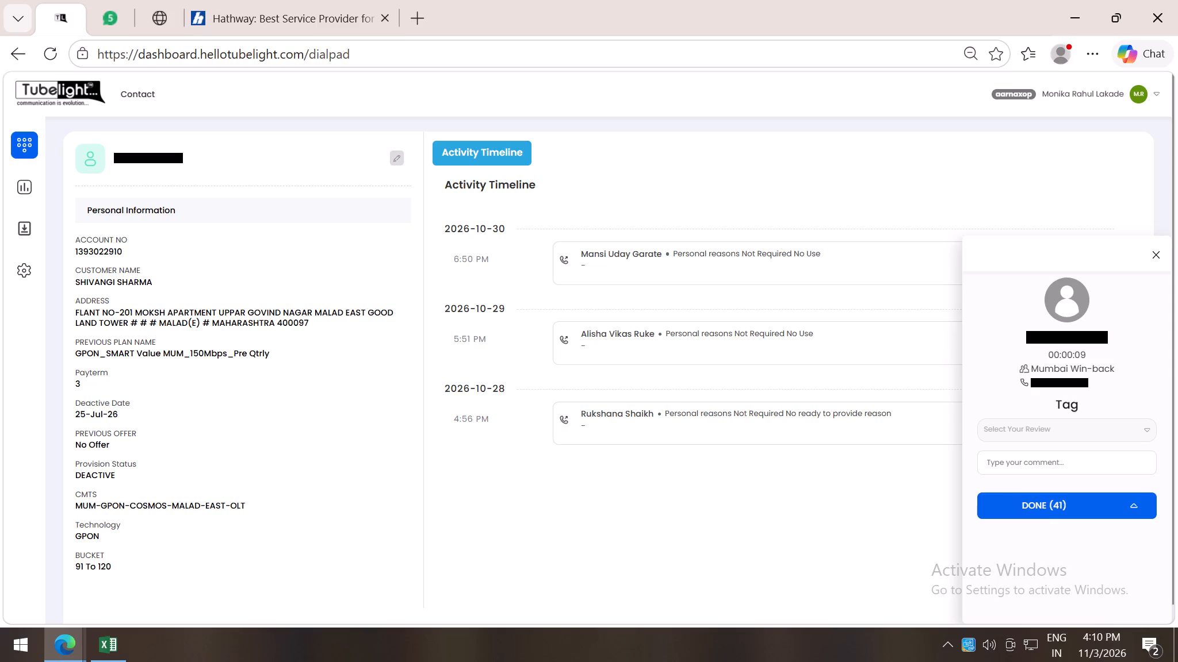
Tag the ended Mumbai Win-back call with Personal reasons, Not Required and No ready to provide reason, and submit the disposition.
{"action": "left_click", "coordinate": [1068, 440]}
{"action": "scroll", "coordinate": [1030, 485], "scroll_direction": "down", "scroll_amount": 1}
{"action": "left_click", "coordinate": [1031, 485]}
{"action": "left_click", "coordinate": [1074, 436]}
{"action": "left_click_drag", "start_coordinate": [1024, 491], "coordinate": [1030, 490]}
{"action": "left_click_drag", "start_coordinate": [1065, 451], "coordinate": [1065, 456]}
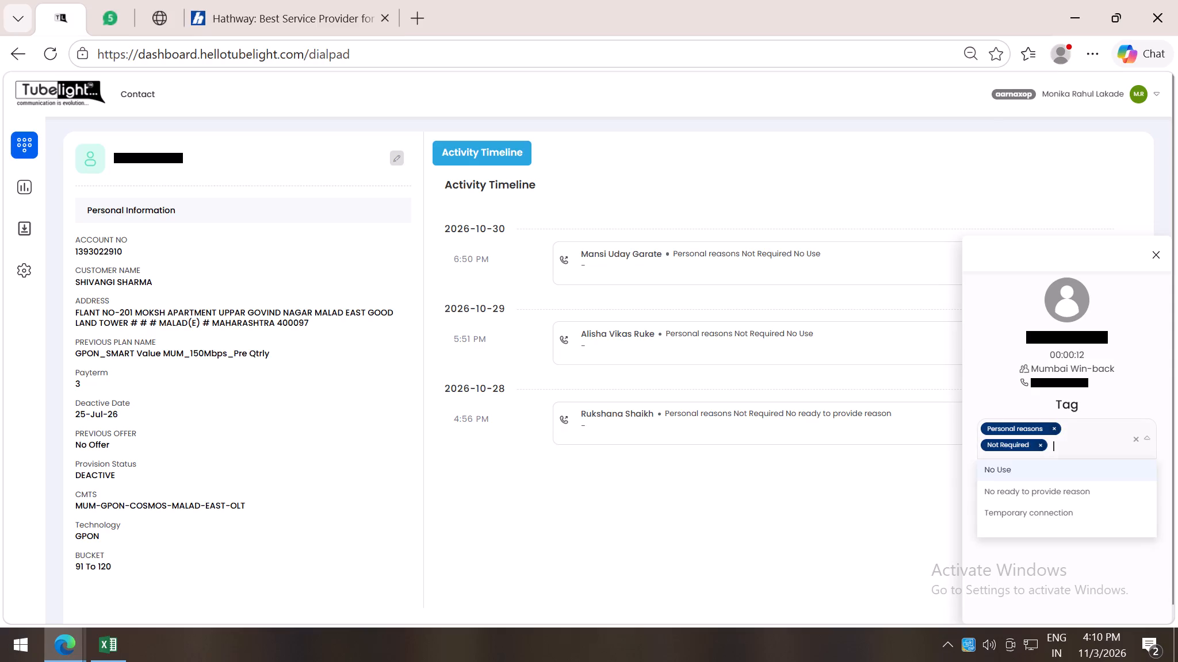
{"action": "left_click_drag", "start_coordinate": [1065, 456], "coordinate": [1064, 457]}
{"action": "left_click", "coordinate": [1043, 498]}
{"action": "left_click", "coordinate": [1032, 533]}
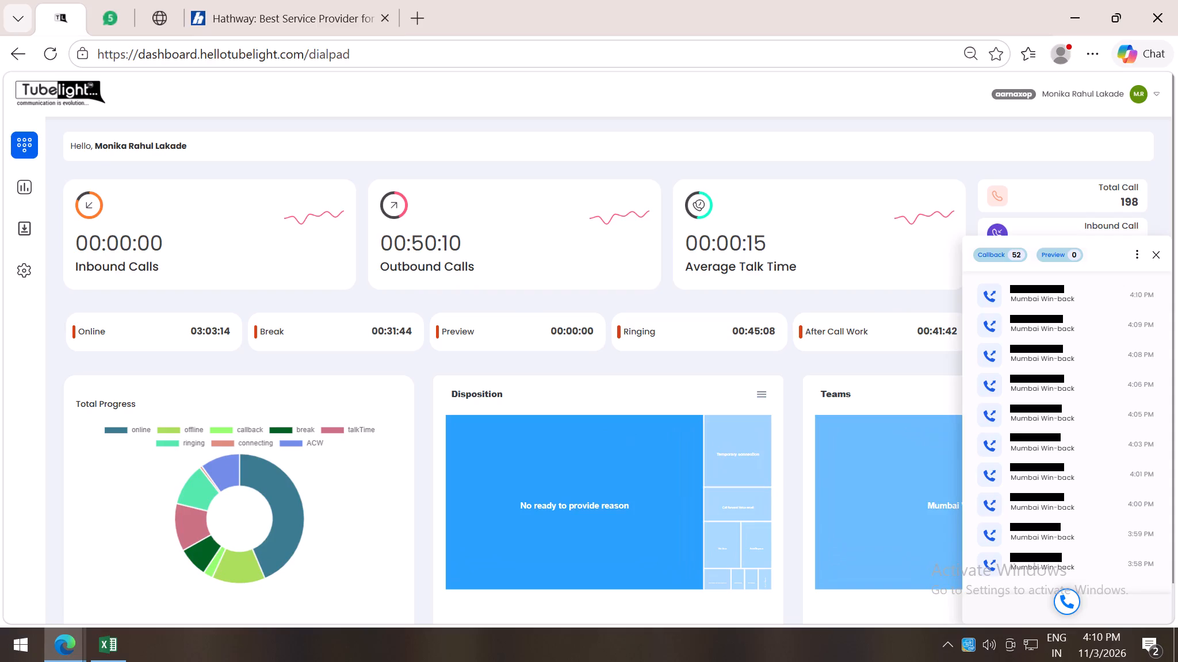
Switch from the Tubelight dialer to the customer account summary in the Hathway ISP portal.
{"action": "left_click", "coordinate": [163, 24]}
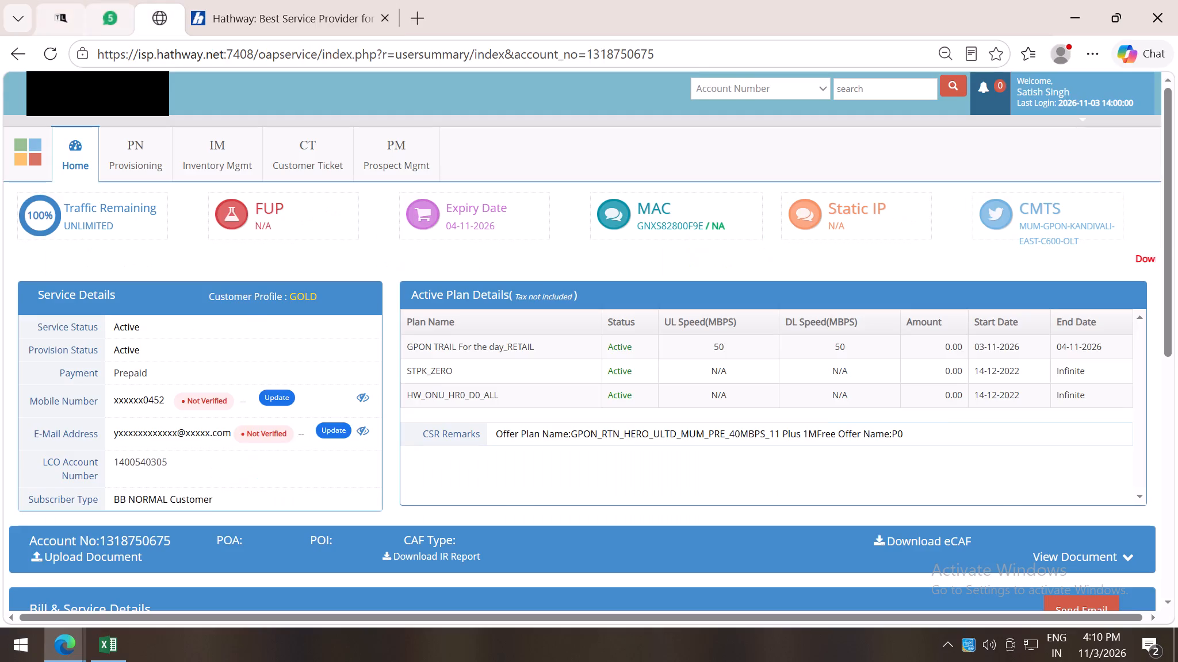
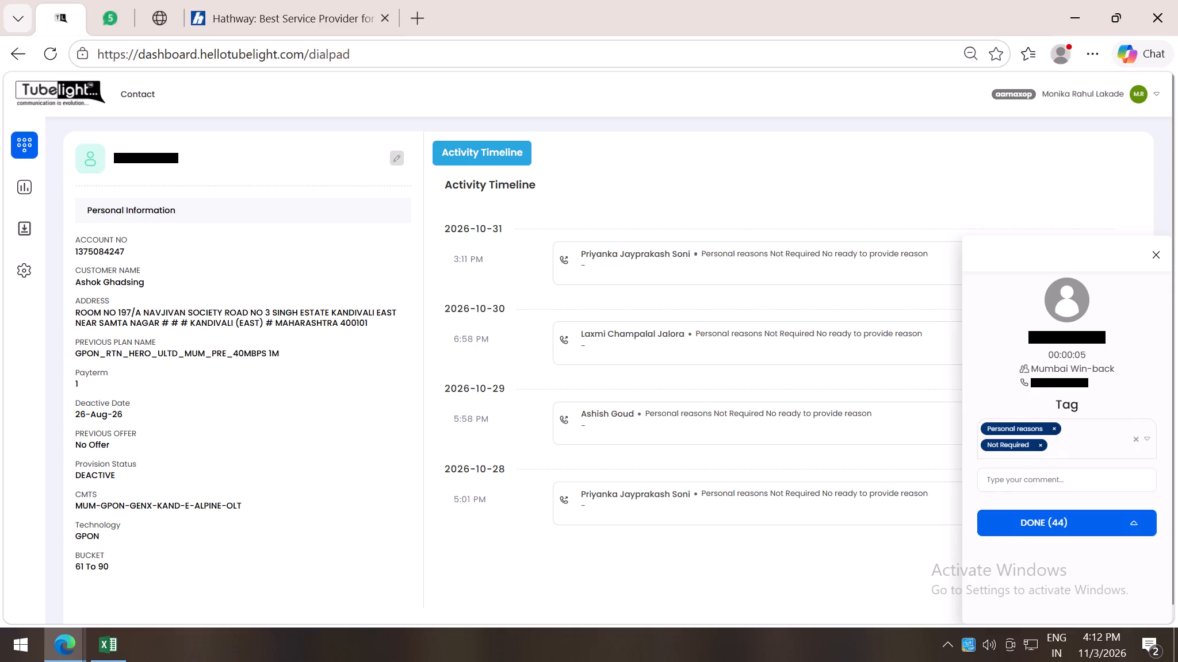
Complete the ended Mumbai Win-back call's tags with No ready to provide reason and submit the disposition.
{"action": "left_click_drag", "start_coordinate": [1077, 445], "coordinate": [1077, 451]}
{"action": "left_click_drag", "start_coordinate": [1070, 487], "coordinate": [1069, 492]}
{"action": "left_click", "coordinate": [1068, 537]}
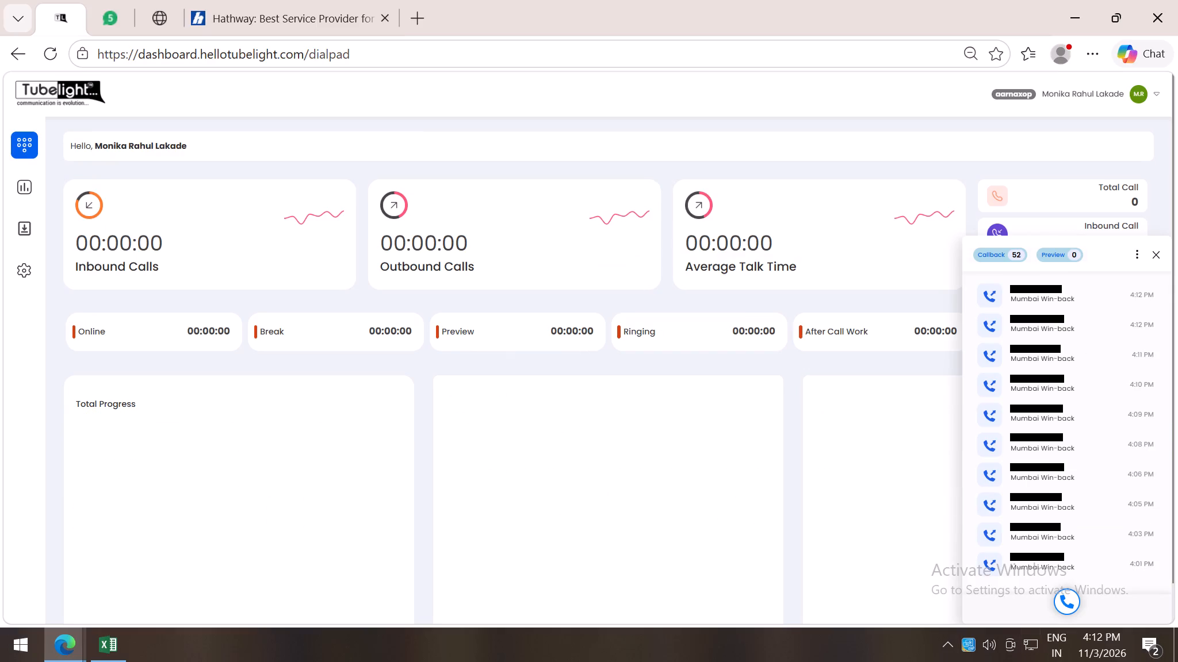
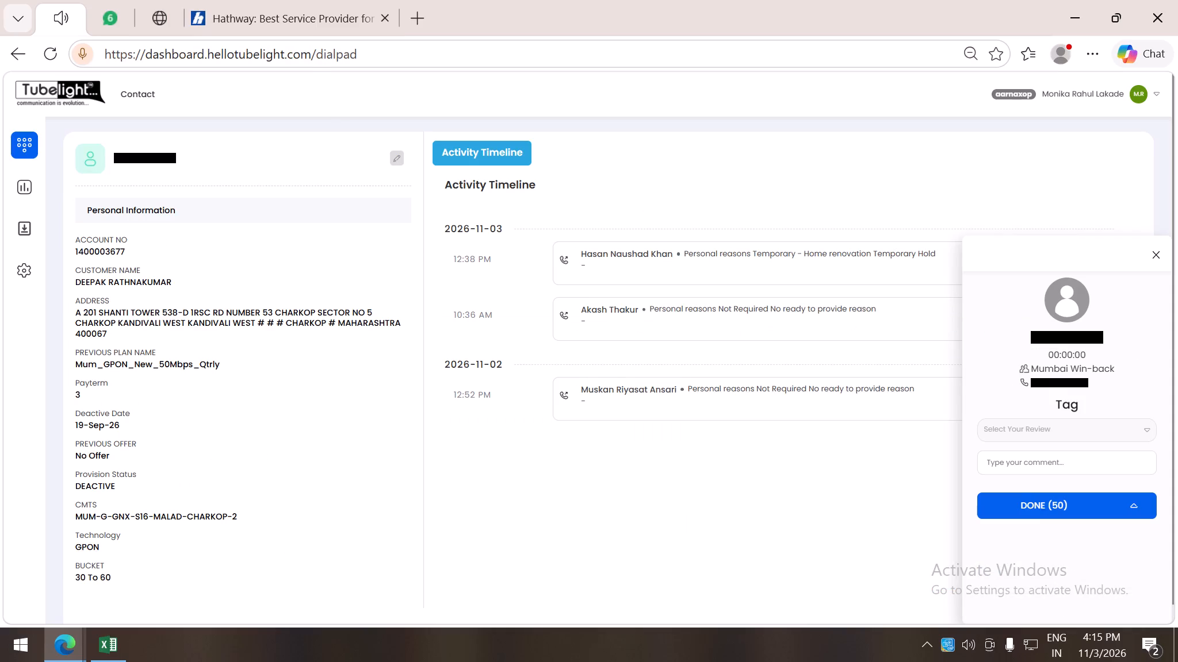
Tag the ended Mumbai Win-back call as Personal reasons and Not Required, add the final reason tag, and submit the disposition.
{"action": "left_click", "coordinate": [1041, 446]}
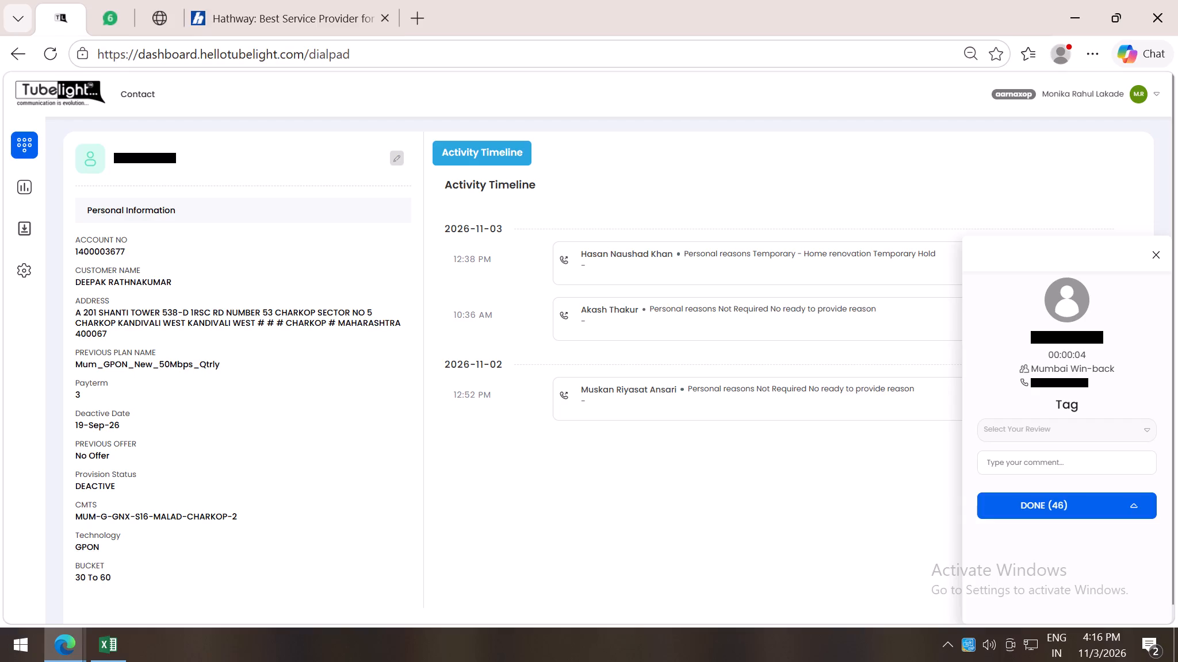
{"action": "left_click", "coordinate": [1041, 432]}
{"action": "scroll", "coordinate": [1024, 492], "scroll_direction": "down", "scroll_amount": 1}
{"action": "left_click", "coordinate": [1024, 492]}
{"action": "left_click", "coordinate": [1069, 434]}
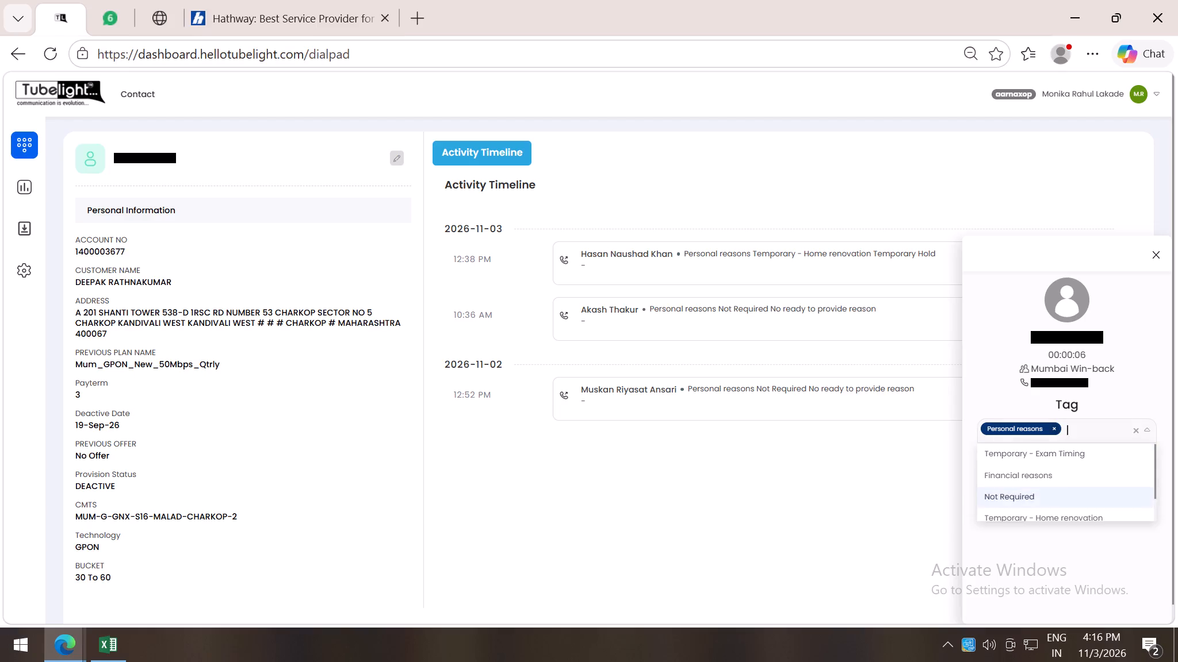
{"action": "left_click", "coordinate": [1028, 492]}
{"action": "left_click_drag", "start_coordinate": [1066, 441], "coordinate": [1061, 460]}
{"action": "left_click", "coordinate": [1049, 496]}
{"action": "left_click", "coordinate": [1046, 539]}
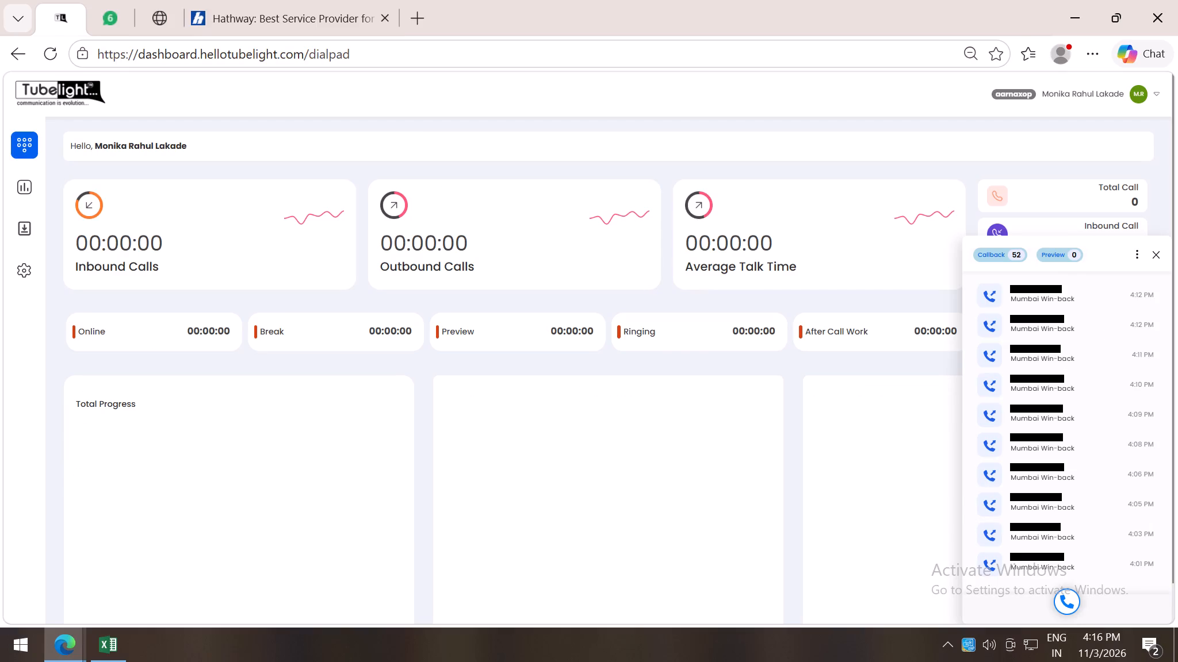
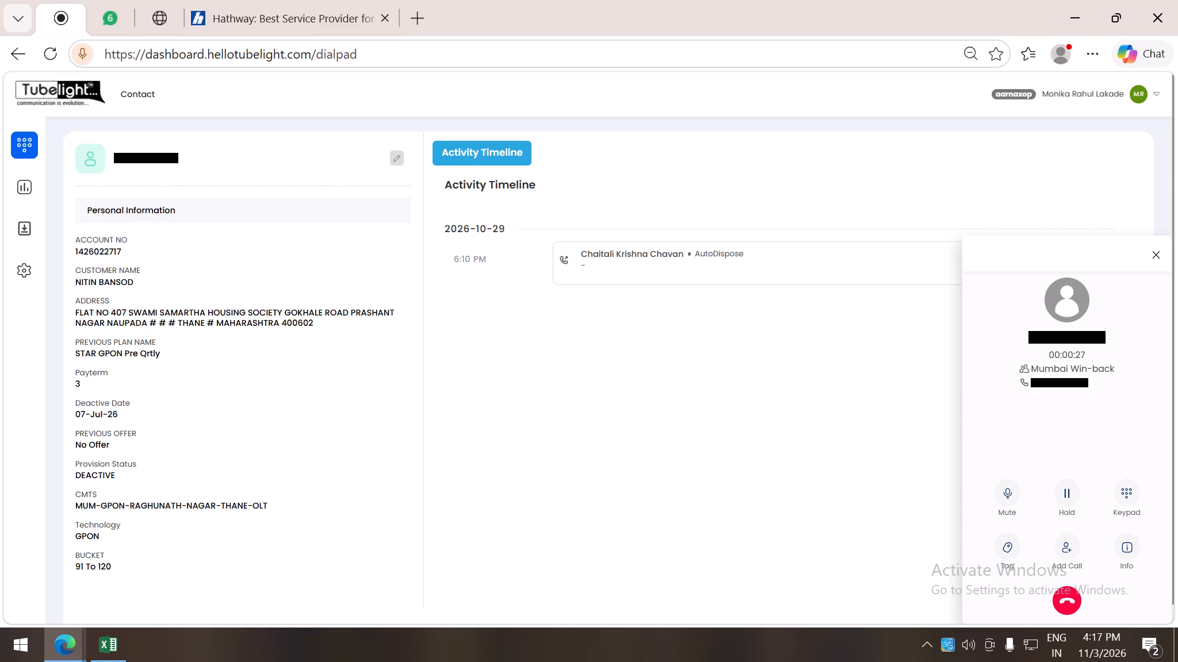
End the ongoing Mumbai Win-back call.
{"action": "left_click", "coordinate": [1074, 610]}
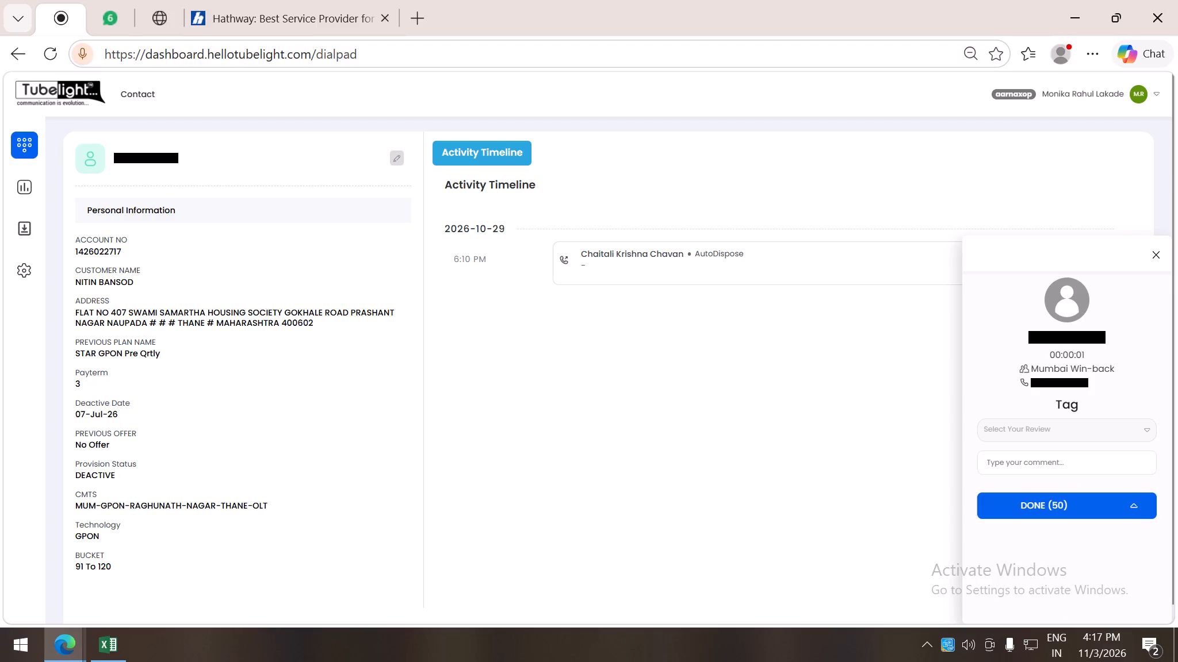
Tag the ended Mumbai Win-back call as Personal reasons, Not Required and No ready to provide reason, and submit the disposition.
{"action": "left_click", "coordinate": [1023, 391]}
{"action": "left_click", "coordinate": [1020, 426]}
{"action": "scroll", "coordinate": [1038, 510], "scroll_direction": "down", "scroll_amount": 1}
{"action": "left_click_drag", "start_coordinate": [1039, 488], "coordinate": [1041, 479]}
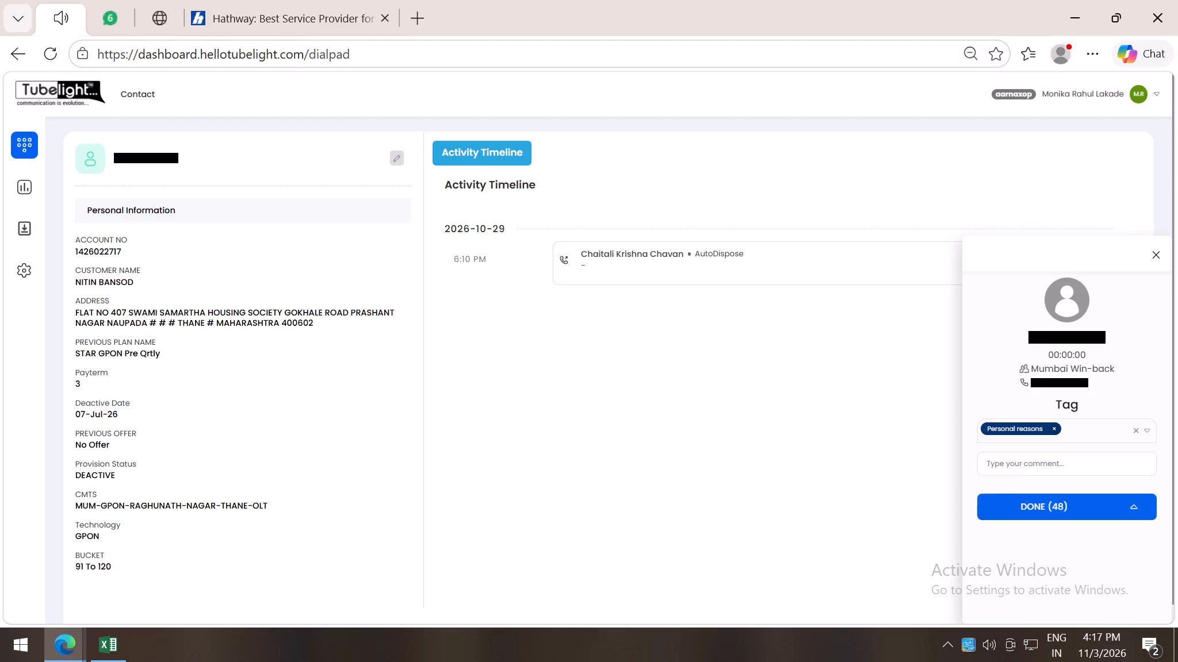
{"action": "left_click", "coordinate": [1056, 441]}
{"action": "left_click", "coordinate": [1043, 494]}
{"action": "left_click_drag", "start_coordinate": [1075, 466], "coordinate": [1069, 484]}
{"action": "left_click_drag", "start_coordinate": [1055, 458], "coordinate": [1055, 475]}
{"action": "left_click_drag", "start_coordinate": [1054, 445], "coordinate": [1051, 453]}
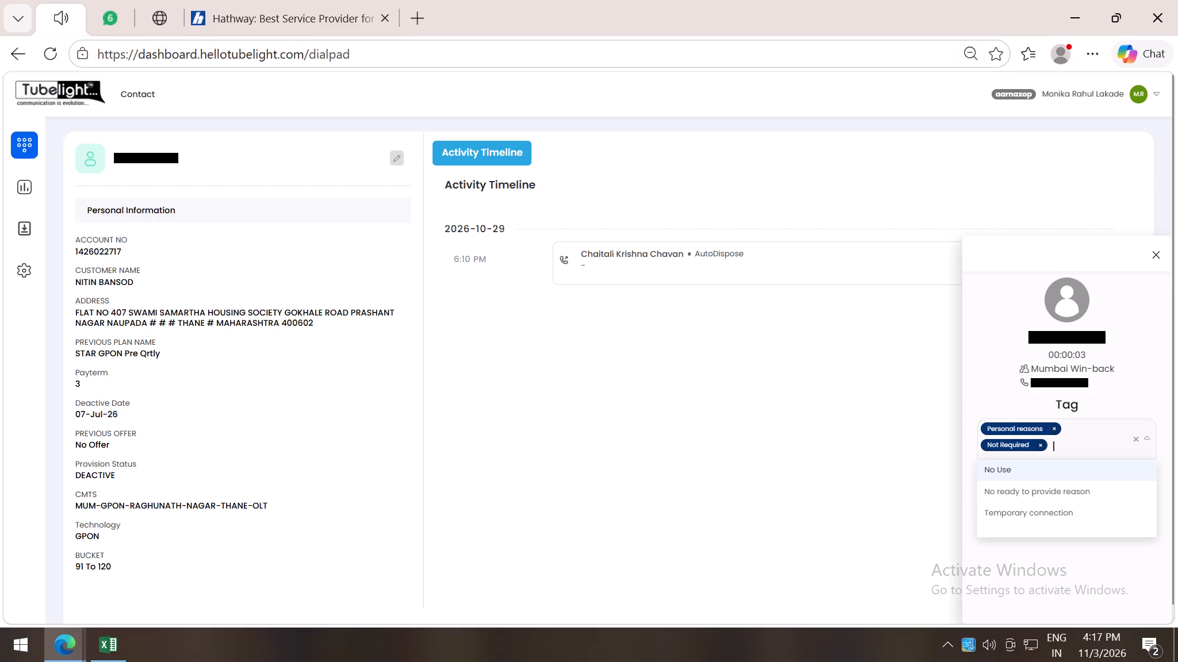
{"action": "left_click_drag", "start_coordinate": [1036, 491], "coordinate": [1034, 514]}
{"action": "left_click", "coordinate": [1034, 536]}
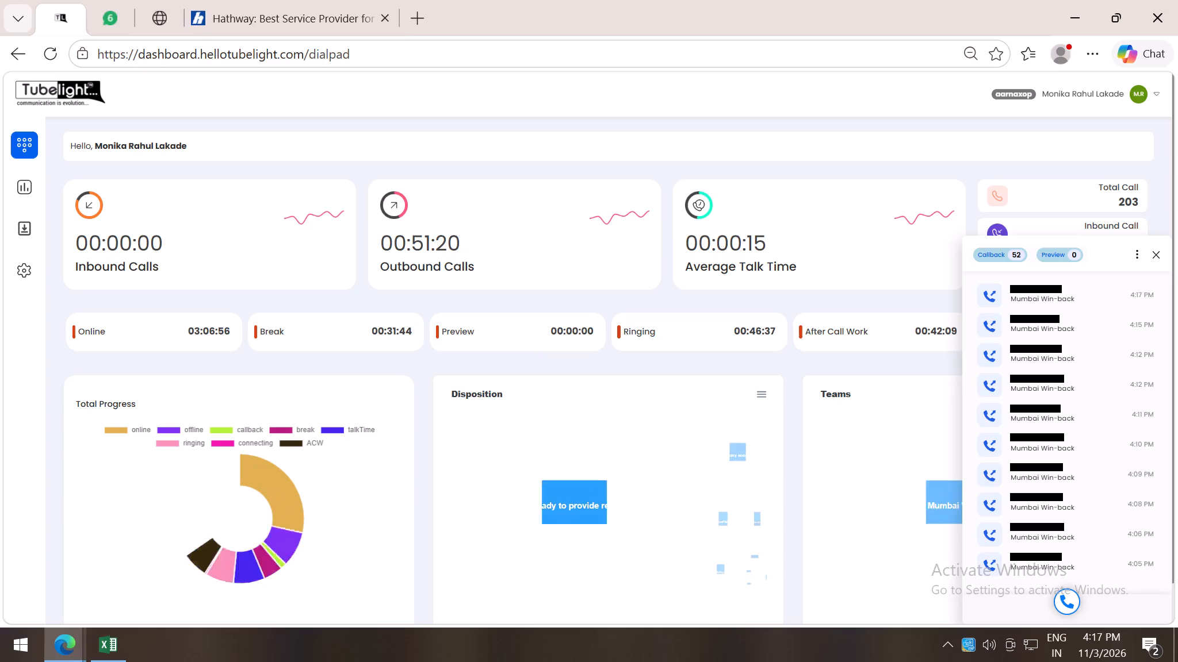
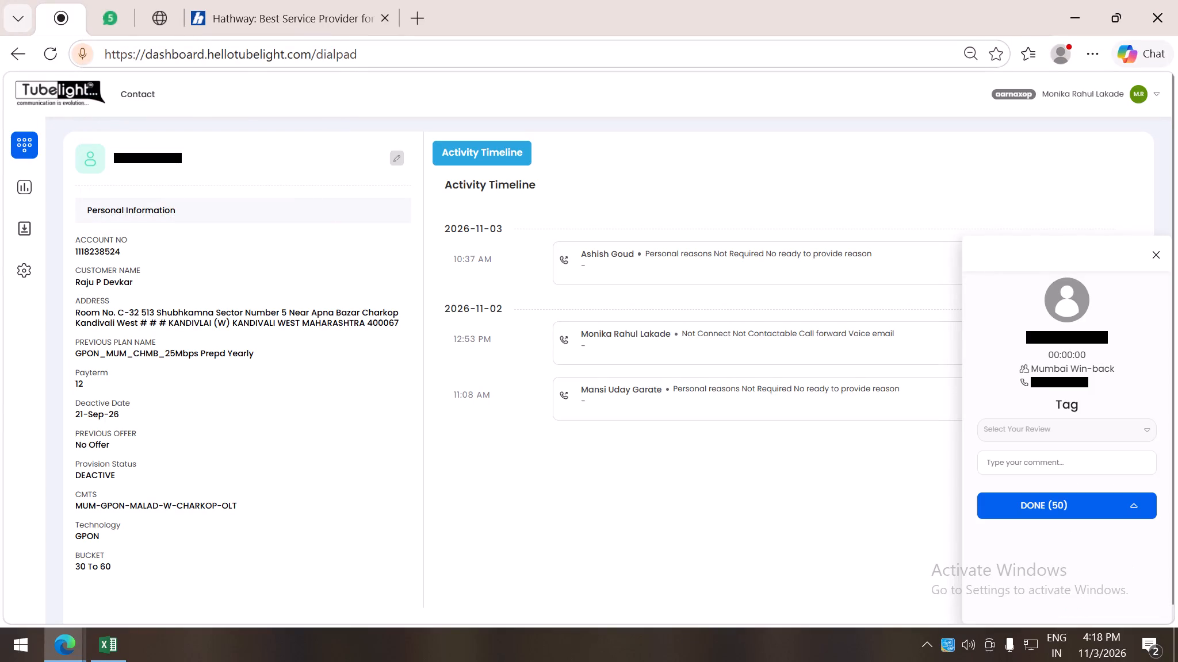
Tag the ended Mumbai Win-back call with Personal reasons as its first review tag.
{"action": "left_click", "coordinate": [1007, 430]}
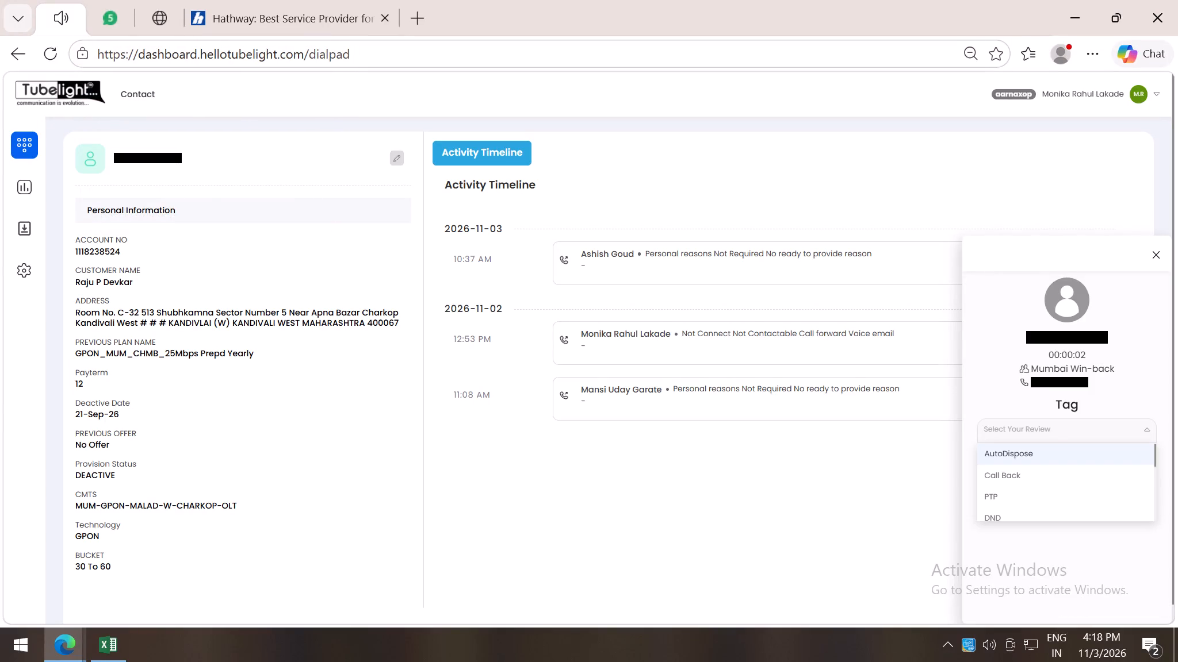
{"action": "scroll", "coordinate": [1030, 492], "scroll_direction": "down", "scroll_amount": 1}
{"action": "left_click", "coordinate": [1033, 482]}
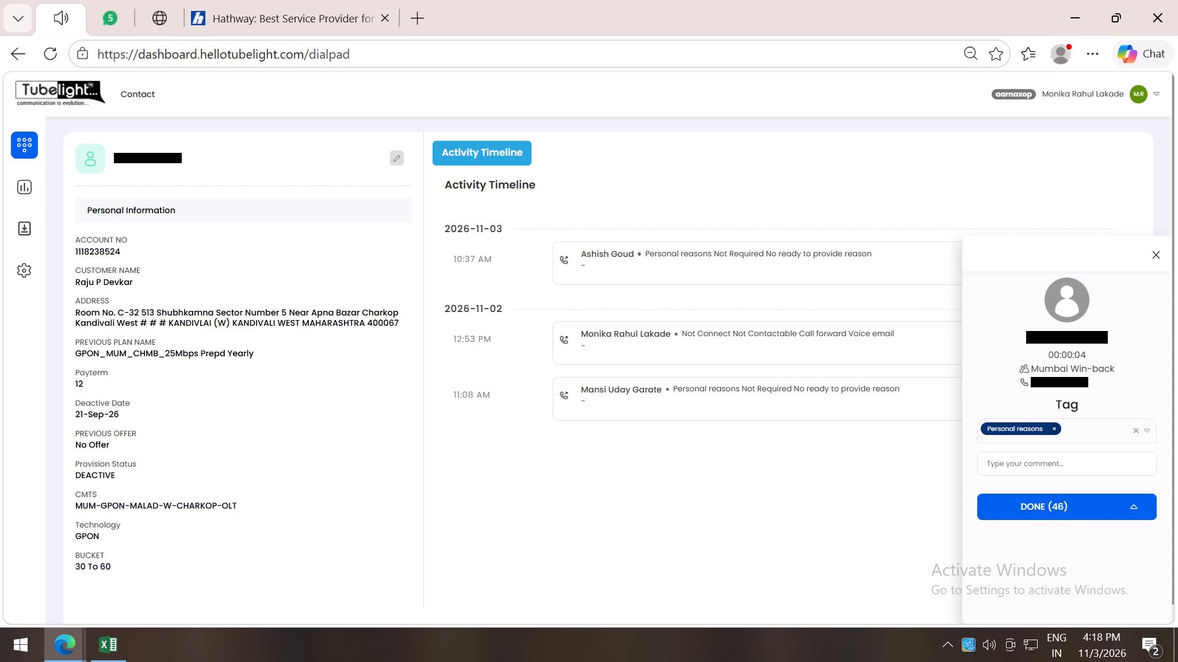
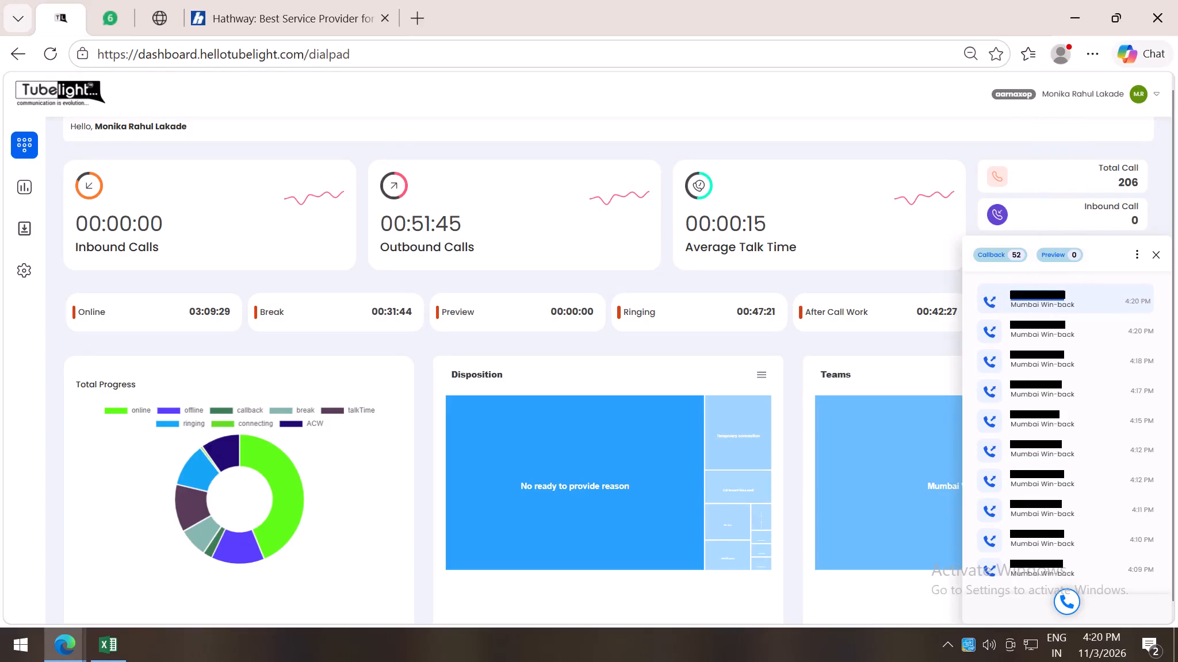
Switch to the Hathway portal and enter the copied customer number in the account search.
{"action": "left_click", "coordinate": [160, 25]}
{"action": "left_click", "coordinate": [874, 96]}
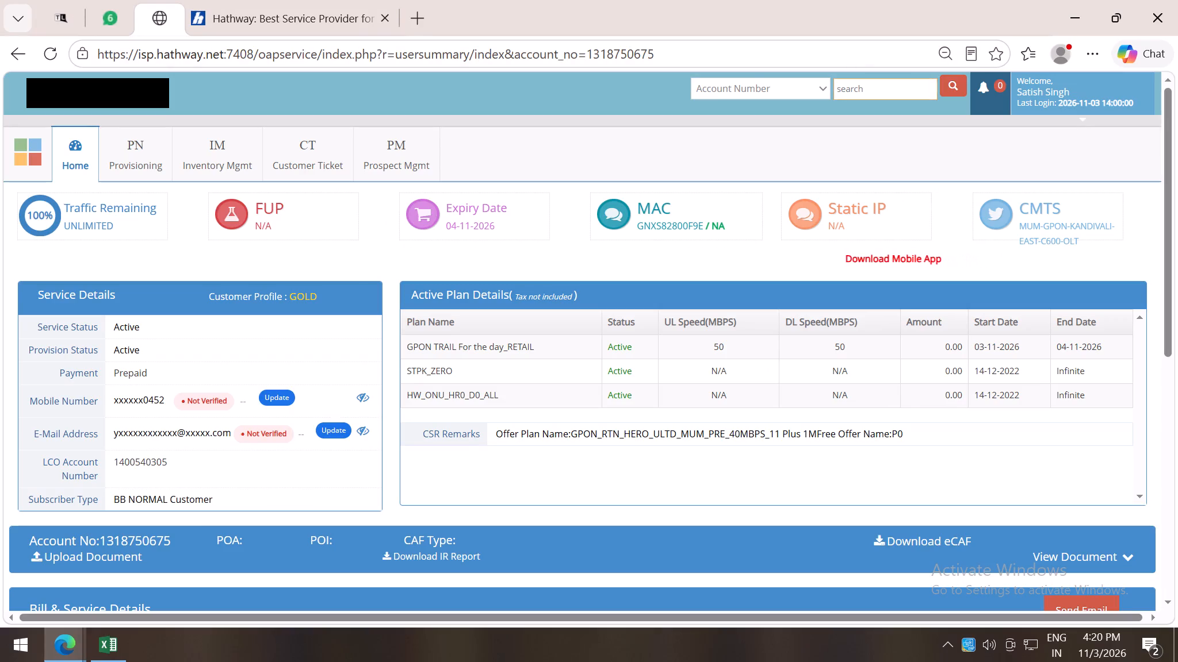
{"action": "key", "text": "ctrl+v"}
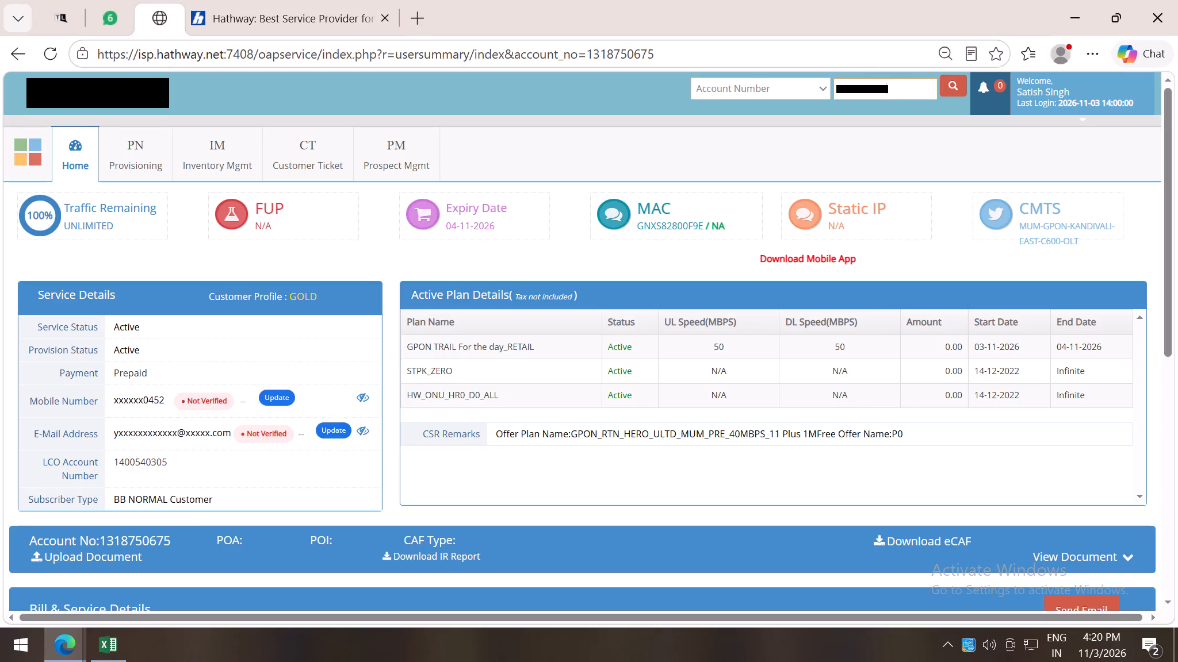
Look up the customer's Hathway account by Registered Mobile Number.
{"action": "left_click", "coordinate": [827, 92]}
{"action": "left_click", "coordinate": [809, 220]}
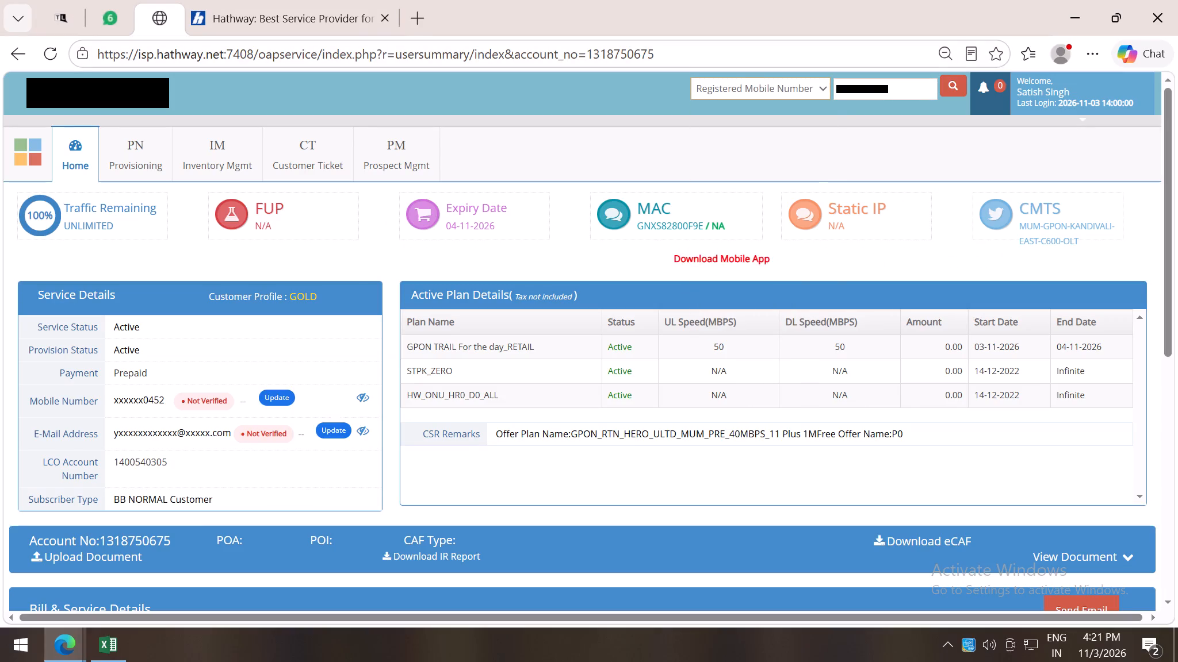
{"action": "left_click", "coordinate": [936, 89]}
{"action": "left_click", "coordinate": [958, 87]}
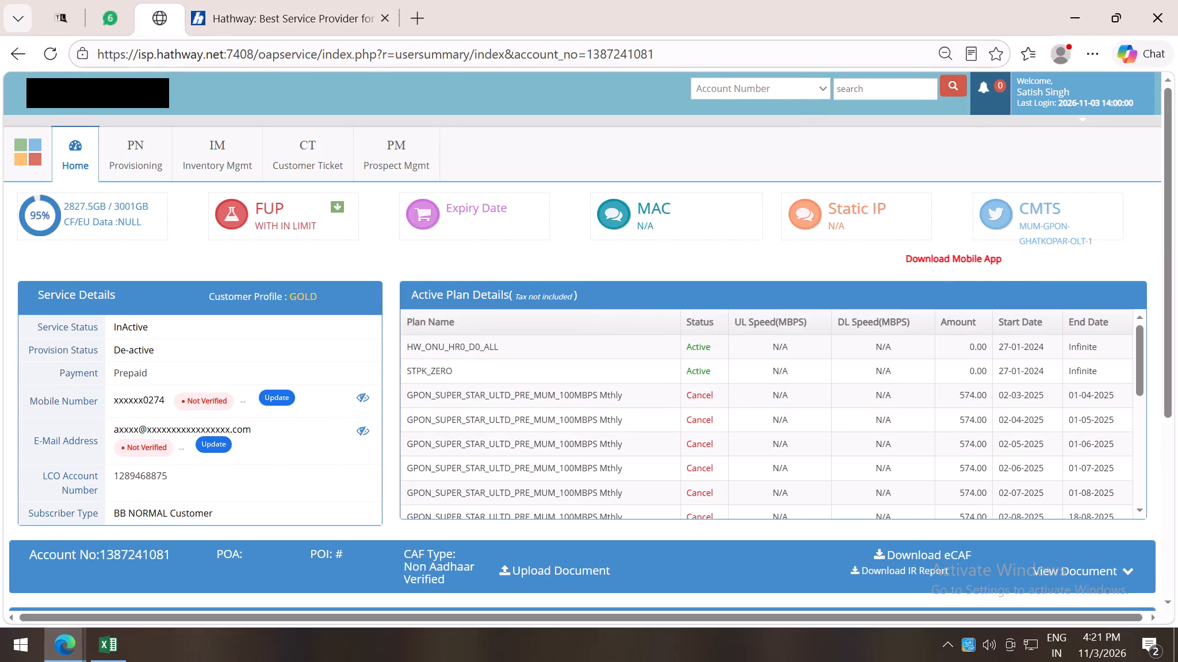
Switch back to the Tubelight dialer and open the callback list.
{"action": "left_click", "coordinate": [72, 10]}
{"action": "left_click", "coordinate": [996, 253]}
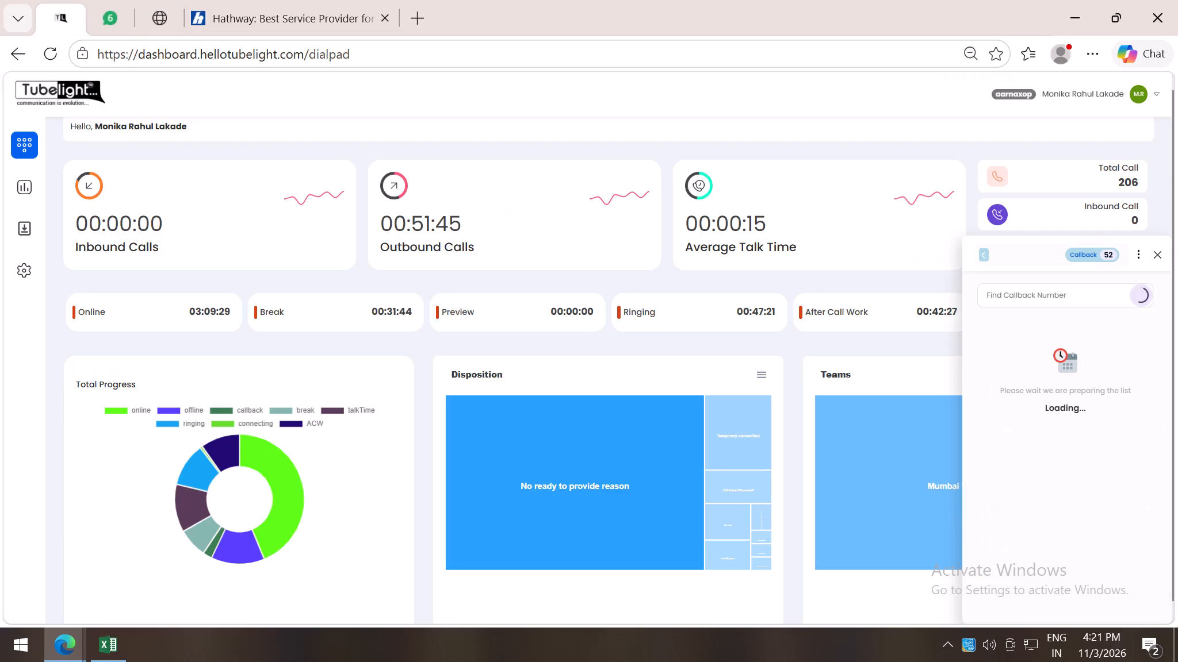
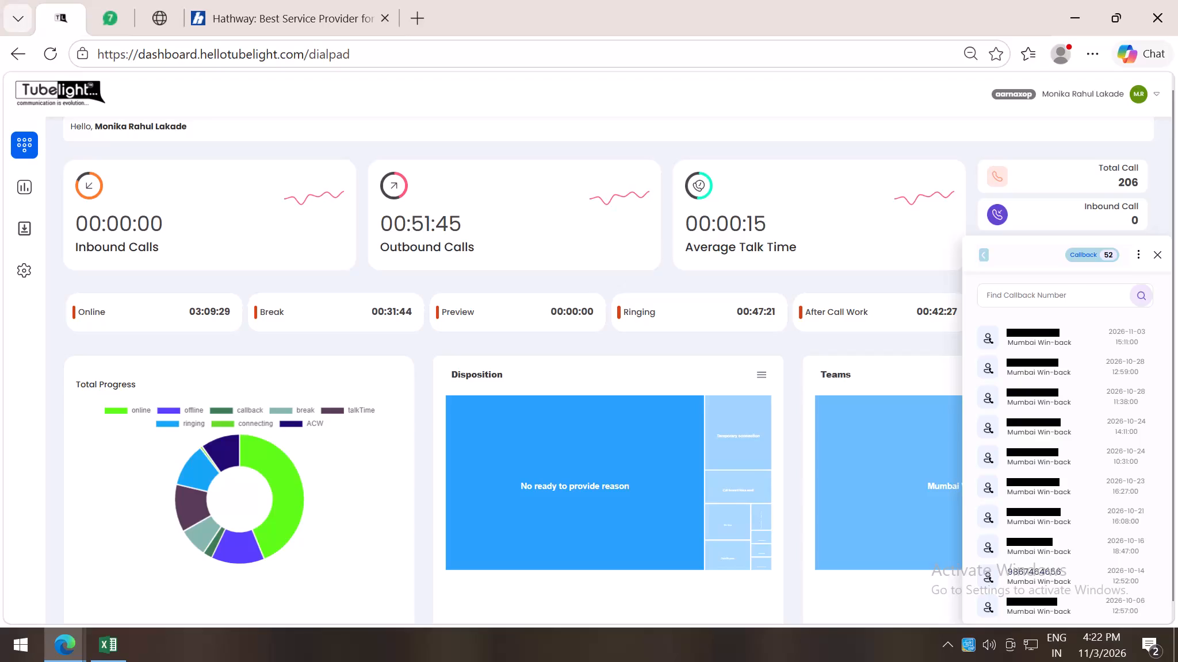
Leave the callback list and return to the dialer's main call view.
{"action": "left_click", "coordinate": [983, 259]}
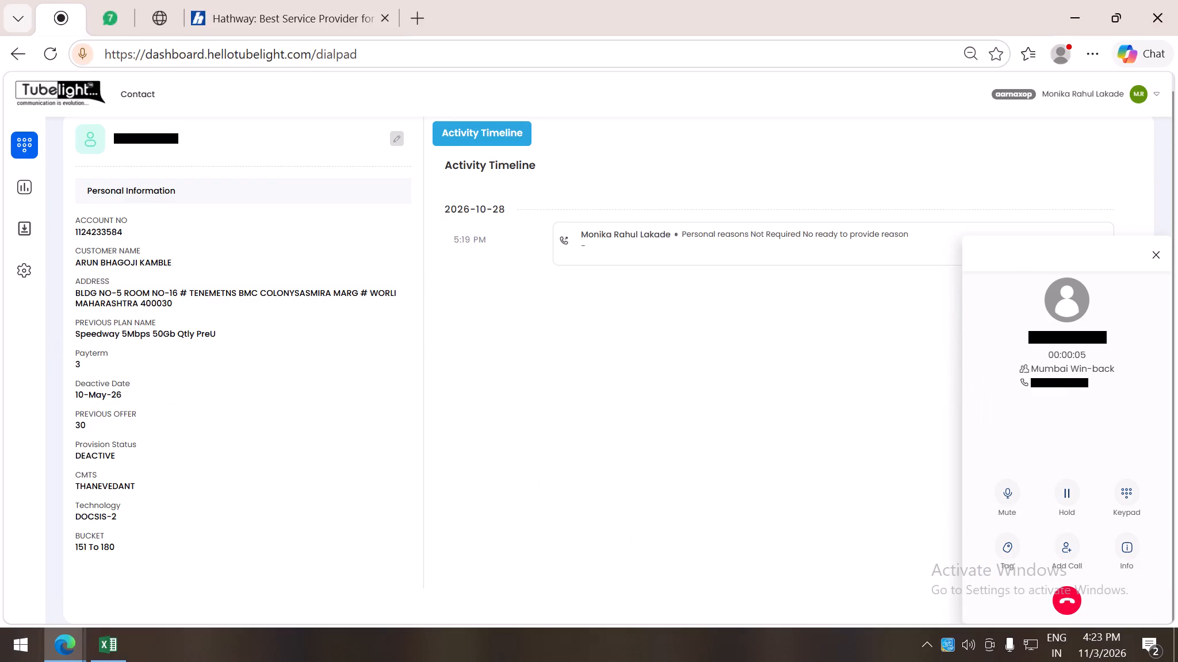
End the Mumbai Win-back call and submit it with the tags Personal reasons, Not Required and No ready to provide reason.
{"action": "left_click", "coordinate": [1076, 595]}
{"action": "left_click", "coordinate": [1022, 427]}
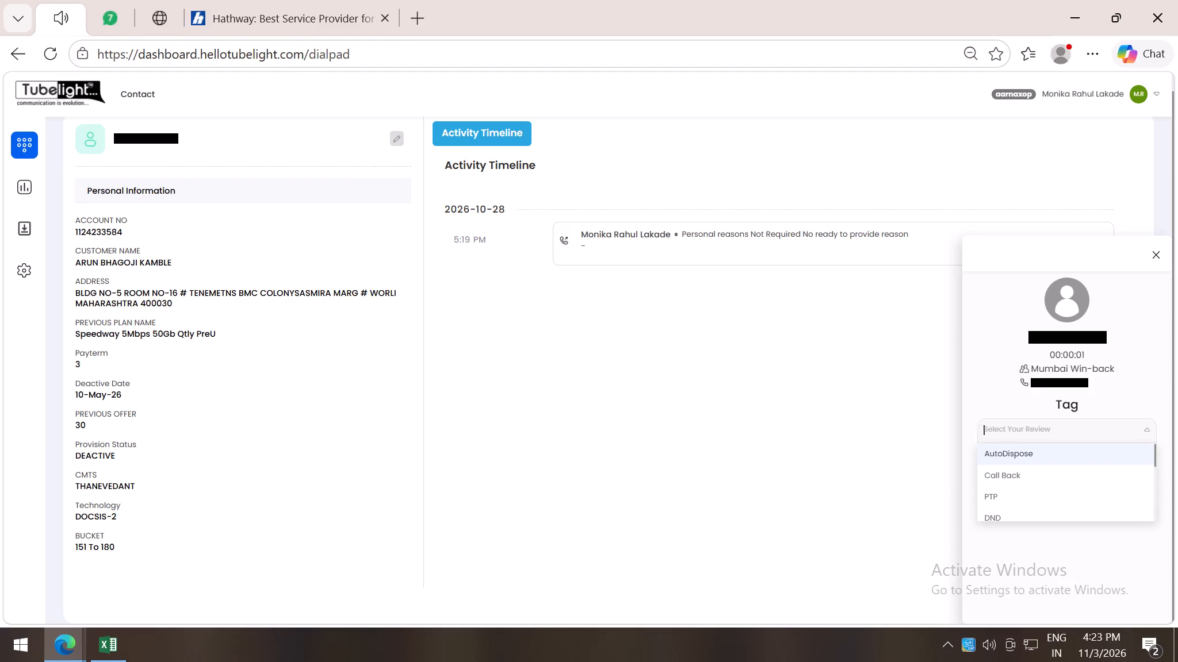
{"action": "scroll", "coordinate": [1038, 490], "scroll_direction": "down", "scroll_amount": 1}
{"action": "left_click", "coordinate": [1037, 490]}
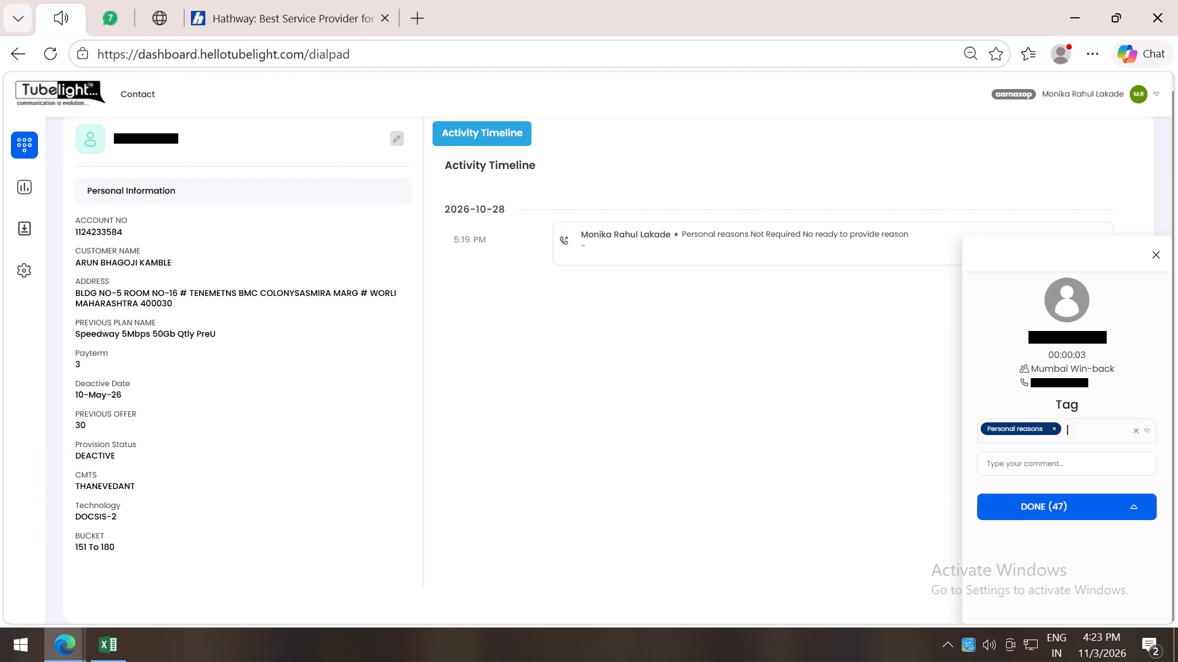
{"action": "left_click", "coordinate": [1083, 441]}
{"action": "left_click_drag", "start_coordinate": [1043, 498], "coordinate": [1048, 491]}
{"action": "left_click_drag", "start_coordinate": [1068, 451], "coordinate": [1066, 463]}
{"action": "left_click", "coordinate": [1063, 483]}
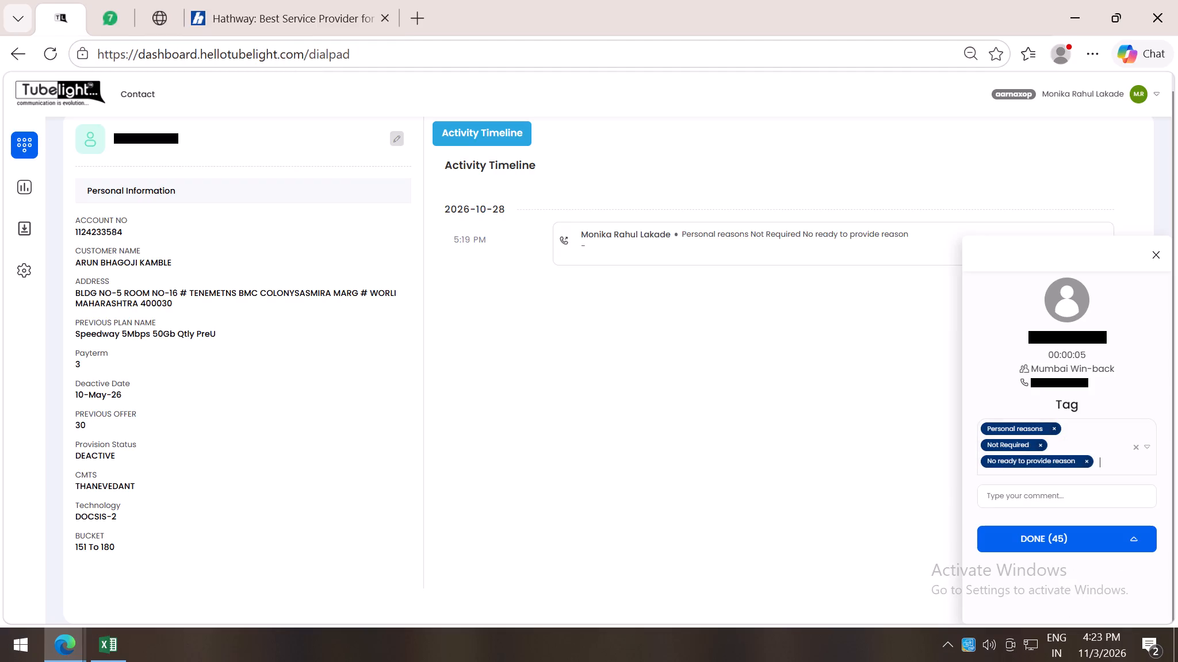
{"action": "left_click", "coordinate": [1068, 535]}
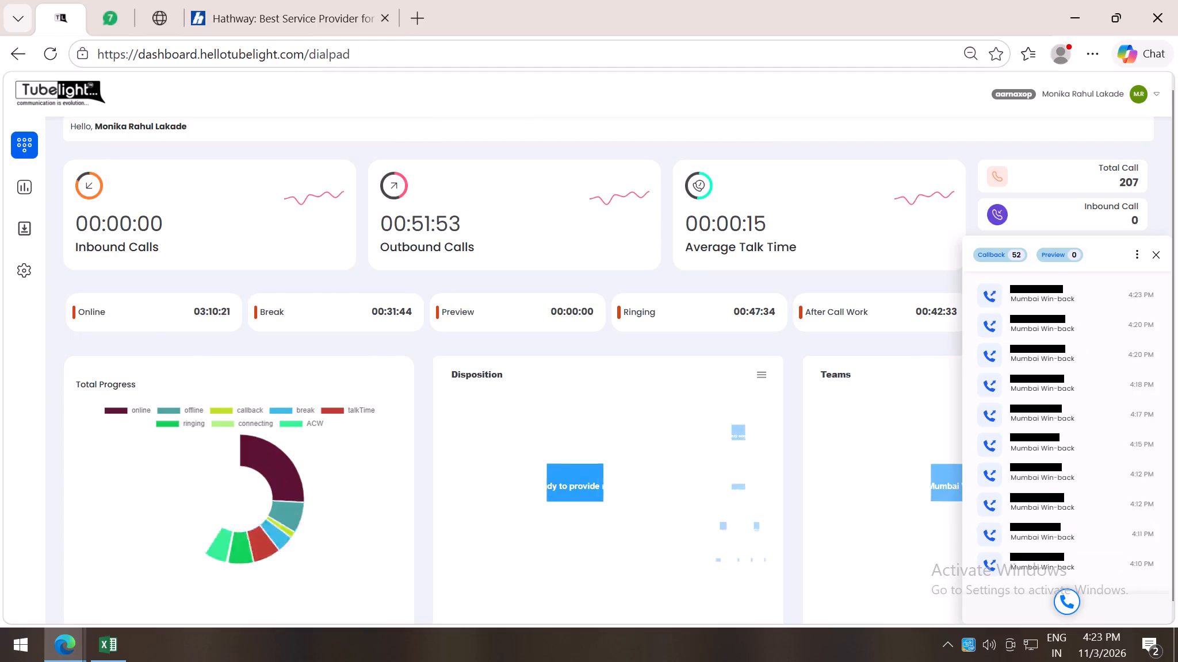
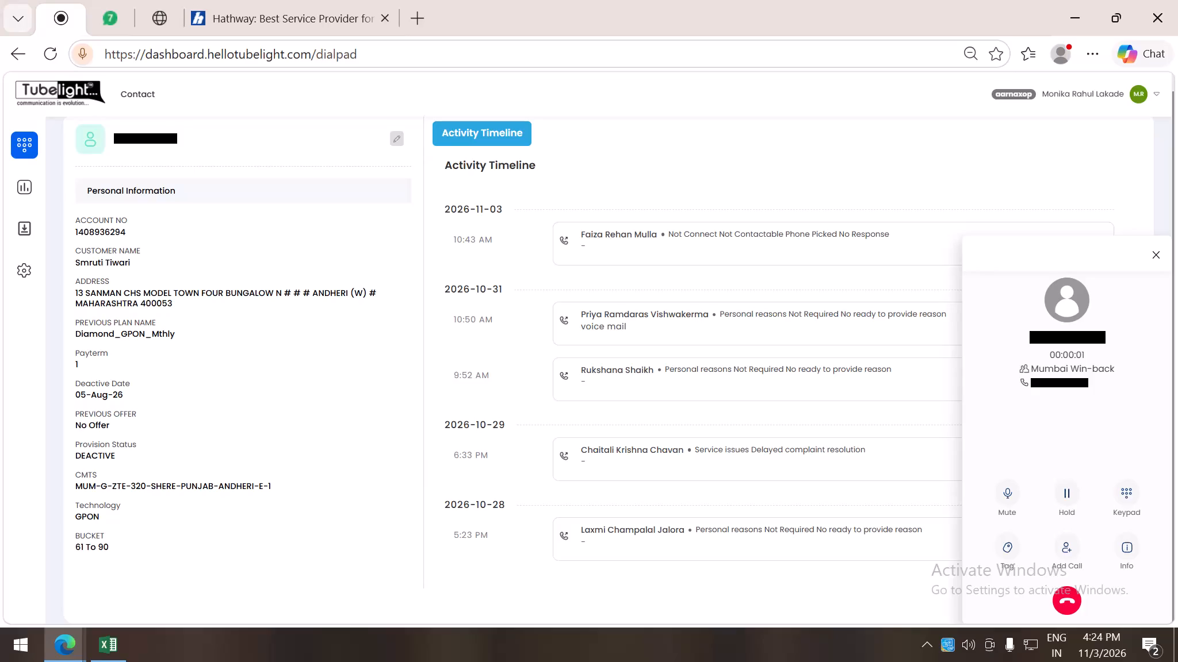
End the Mumbai Win-back call and submit it with the tags Personal reasons, Not Required and No ready to provide reason.
{"action": "left_click", "coordinate": [1062, 605]}
{"action": "left_click", "coordinate": [1055, 421]}
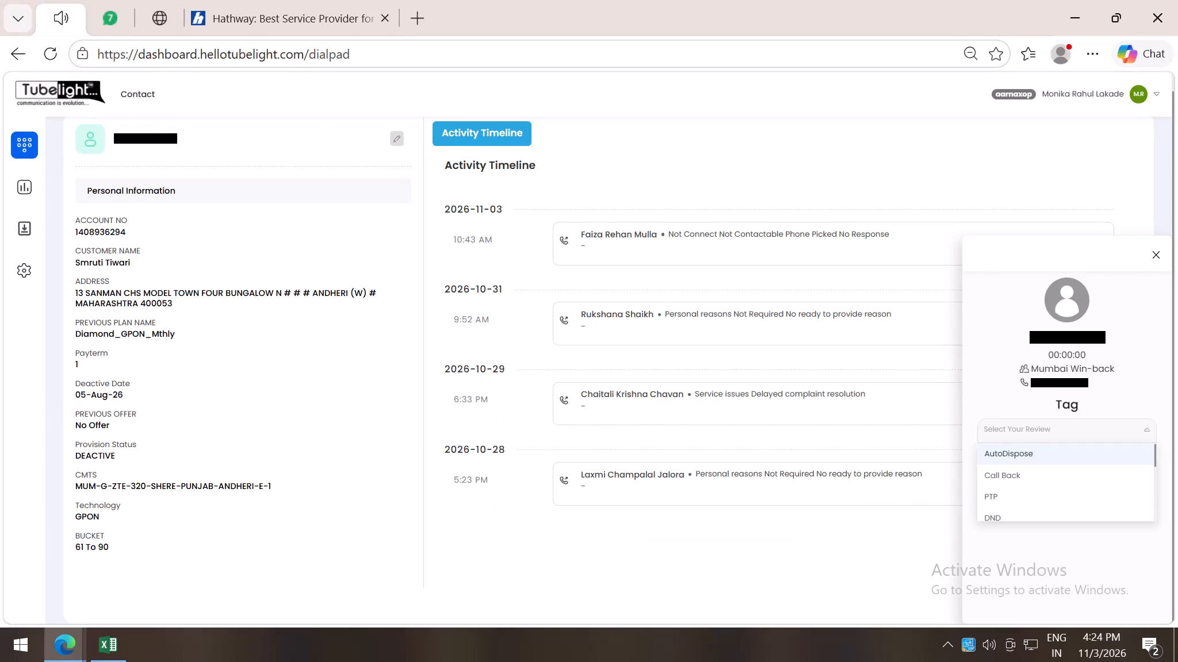
{"action": "scroll", "coordinate": [1039, 497], "scroll_direction": "down", "scroll_amount": 1}
{"action": "left_click", "coordinate": [1036, 484]}
{"action": "left_click", "coordinate": [1076, 436]}
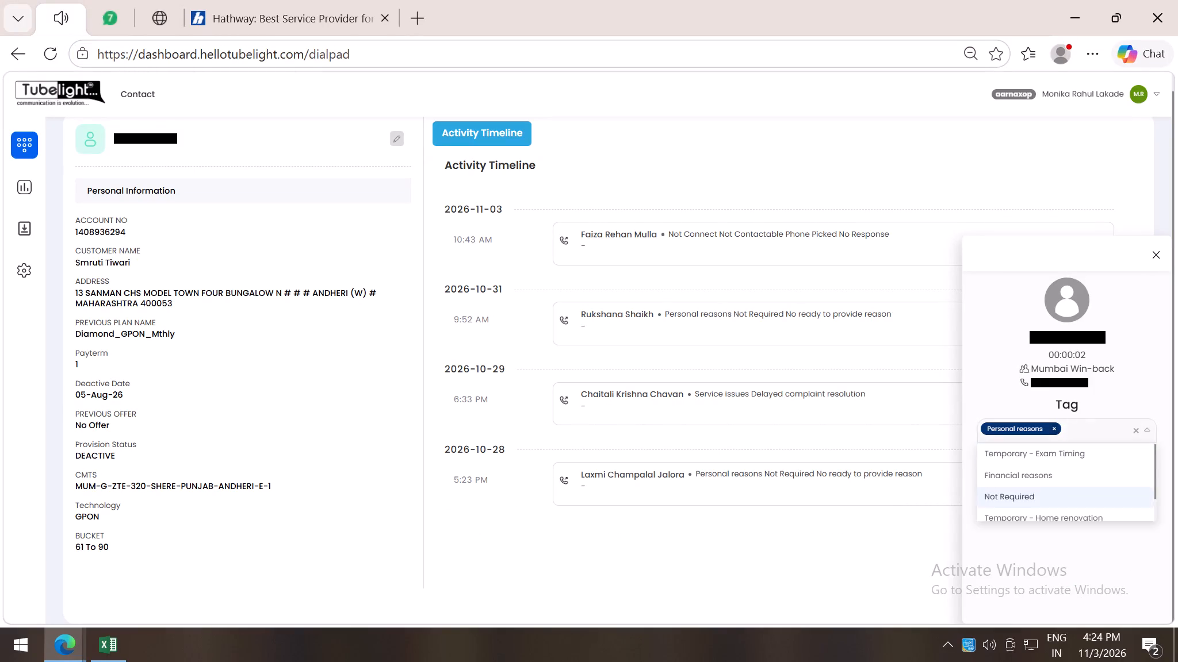
{"action": "left_click", "coordinate": [1061, 495]}
{"action": "left_click_drag", "start_coordinate": [1081, 434], "coordinate": [1080, 445]}
{"action": "left_click", "coordinate": [1074, 488]}
{"action": "left_click", "coordinate": [1071, 534]}
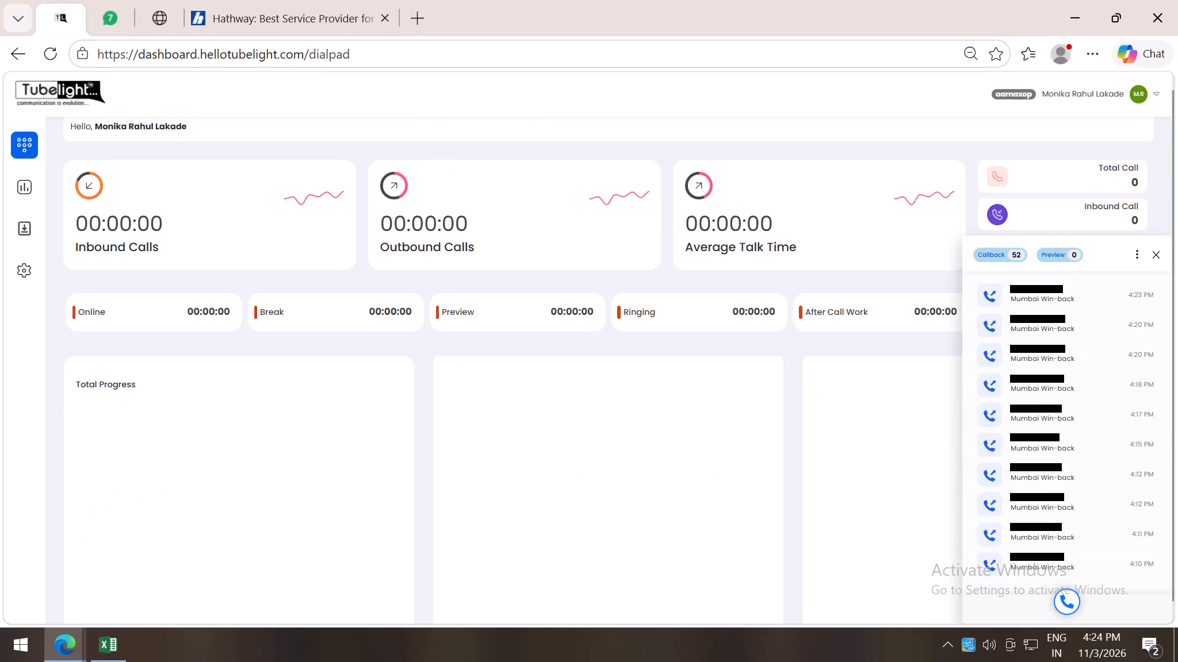
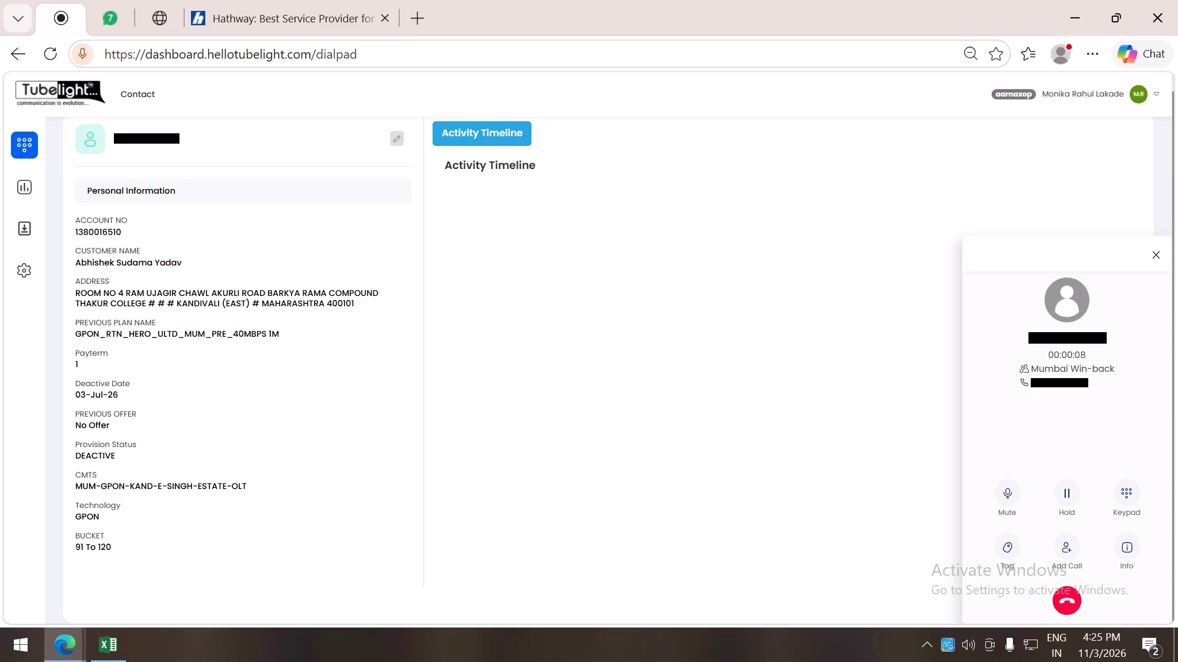
{"action": "left_click", "coordinate": [1067, 591]}
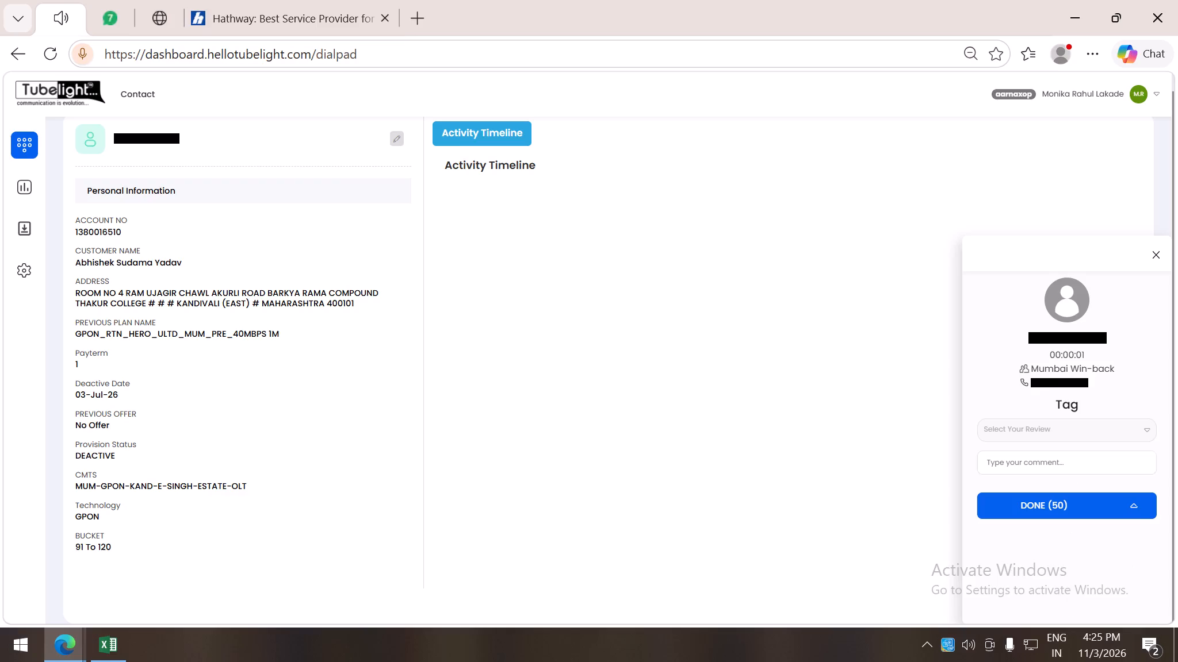
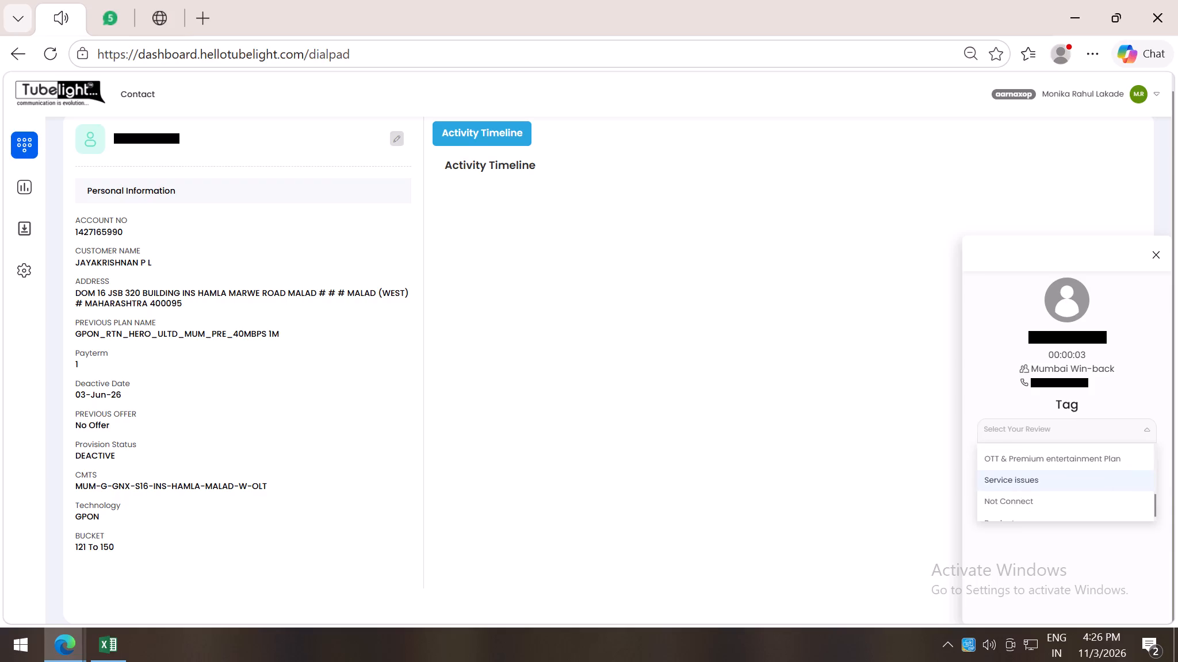
Tag the Mumbai Win-back call with Personal reasons, Not Required and No ready to provide reason, and submit it.
{"action": "scroll", "coordinate": [1031, 478], "scroll_direction": "up", "scroll_amount": 2}
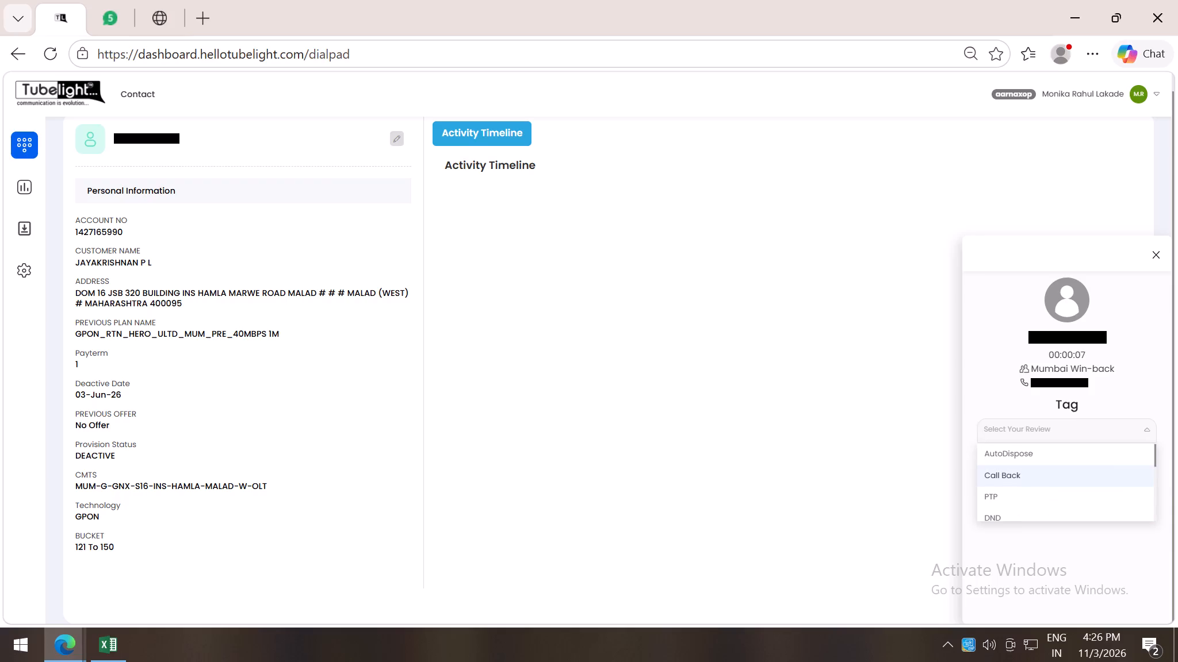
{"action": "scroll", "coordinate": [1046, 472], "scroll_direction": "down", "scroll_amount": 1}
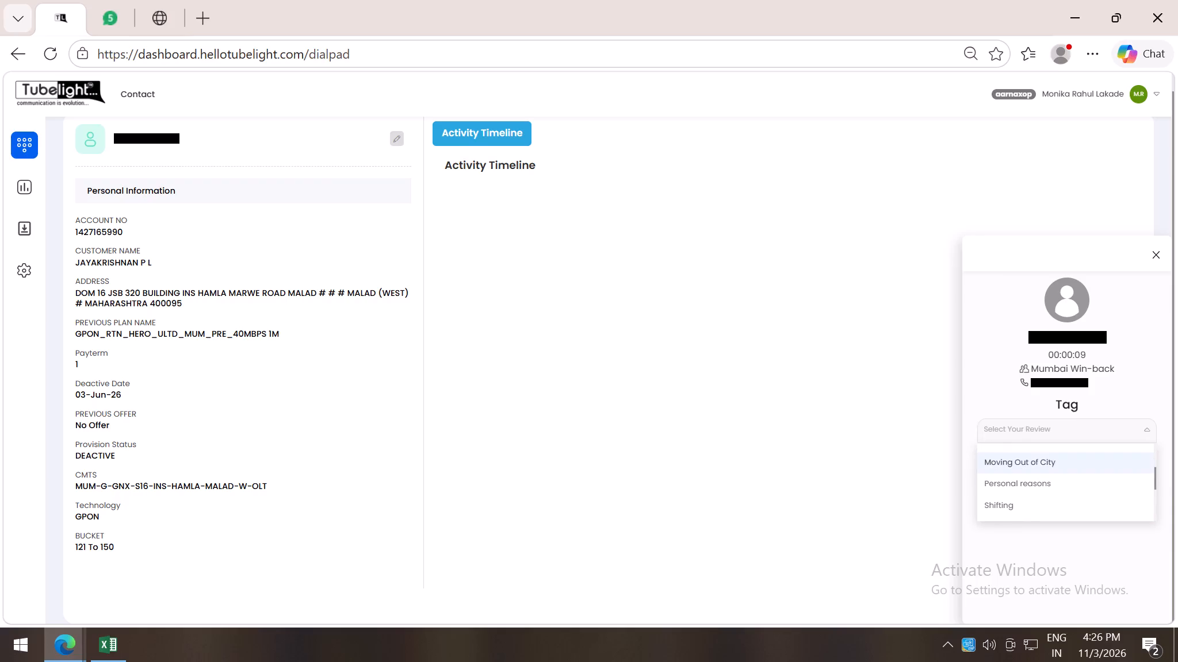
{"action": "left_click", "coordinate": [1041, 482]}
{"action": "left_click_drag", "start_coordinate": [1070, 434], "coordinate": [1066, 444]}
{"action": "left_click", "coordinate": [1045, 491]}
{"action": "left_click_drag", "start_coordinate": [1084, 442], "coordinate": [1076, 473]}
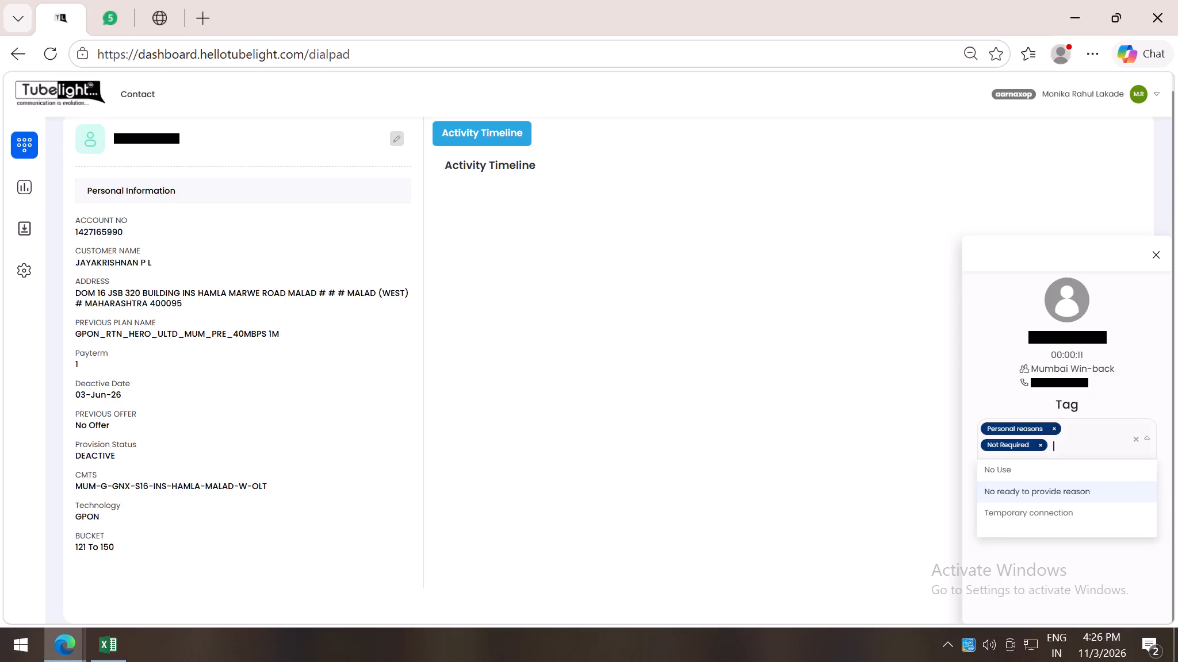
{"action": "left_click", "coordinate": [1069, 494]}
{"action": "left_click", "coordinate": [1068, 540]}
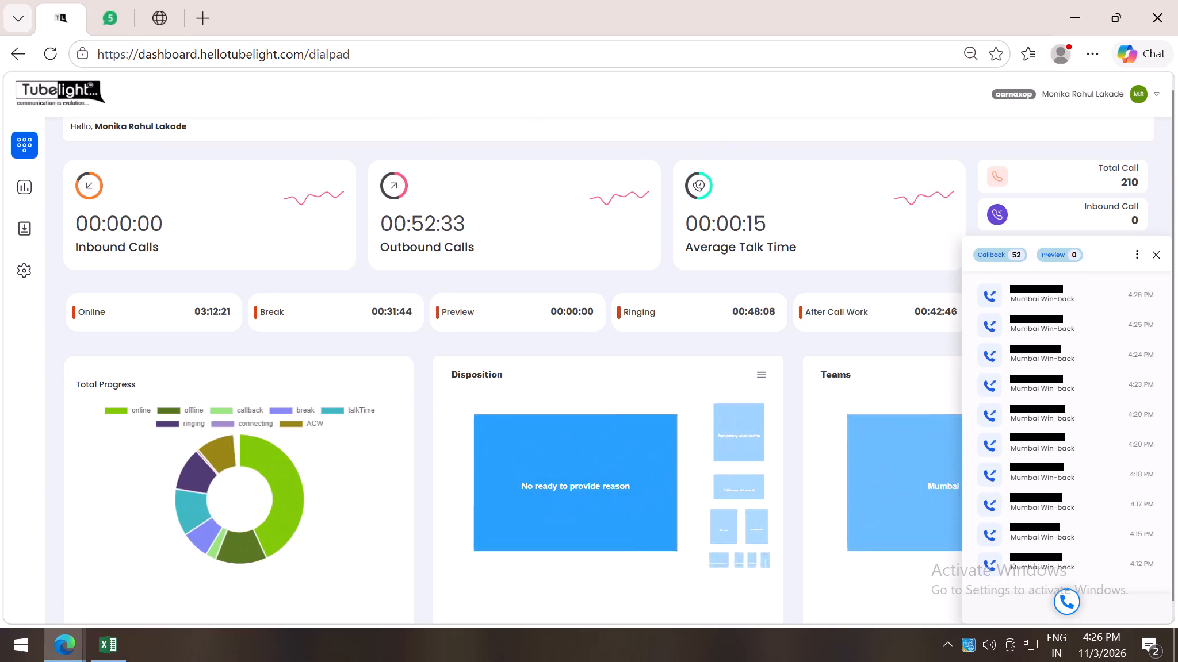
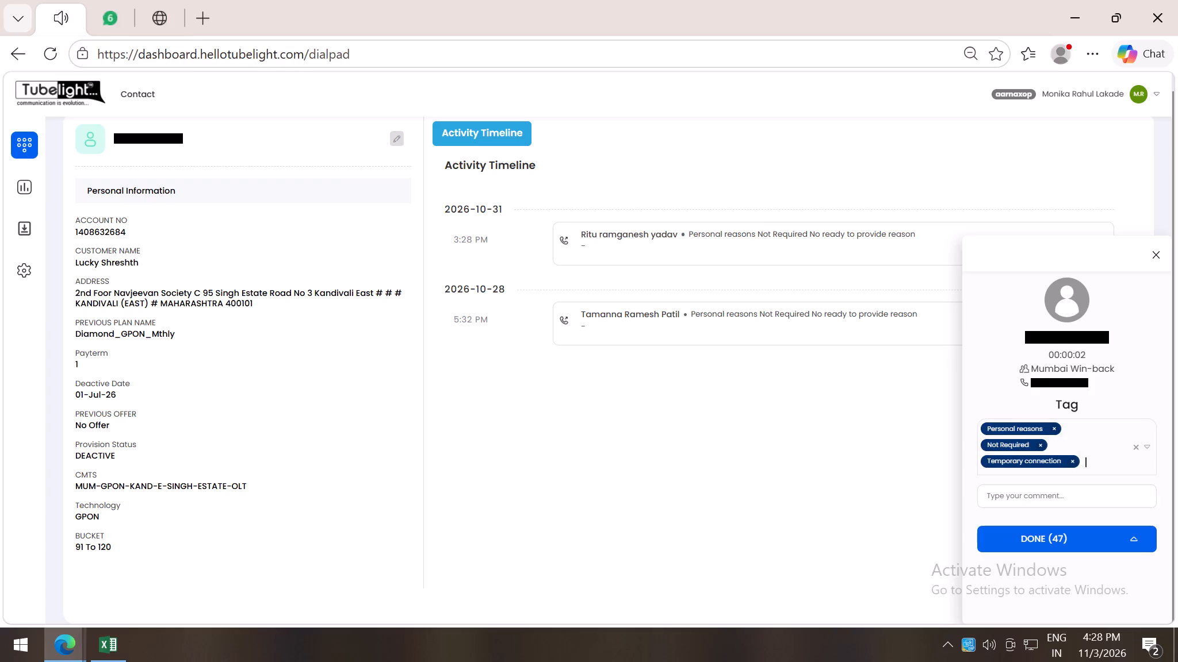
Submit the Mumbai Win-back call with the tags Personal reasons, Not Required and Temporary connection.
{"action": "left_click", "coordinate": [1069, 530]}
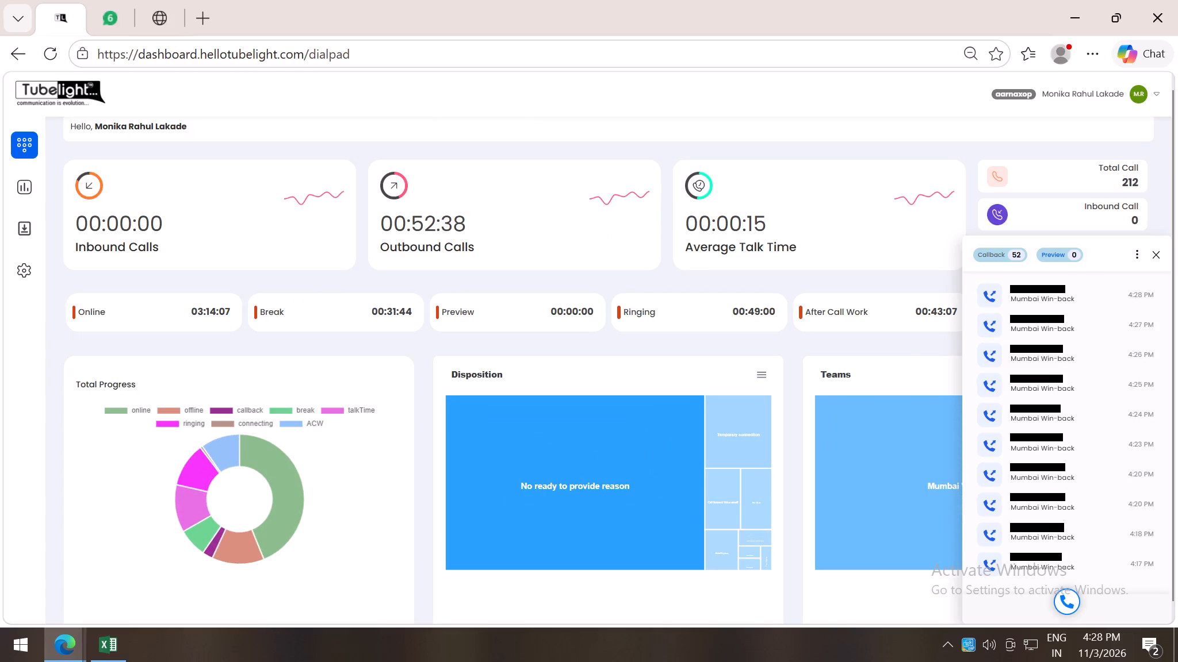
Check the list of scheduled callbacks and return to the recent calls list.
{"action": "left_click", "coordinate": [1003, 255]}
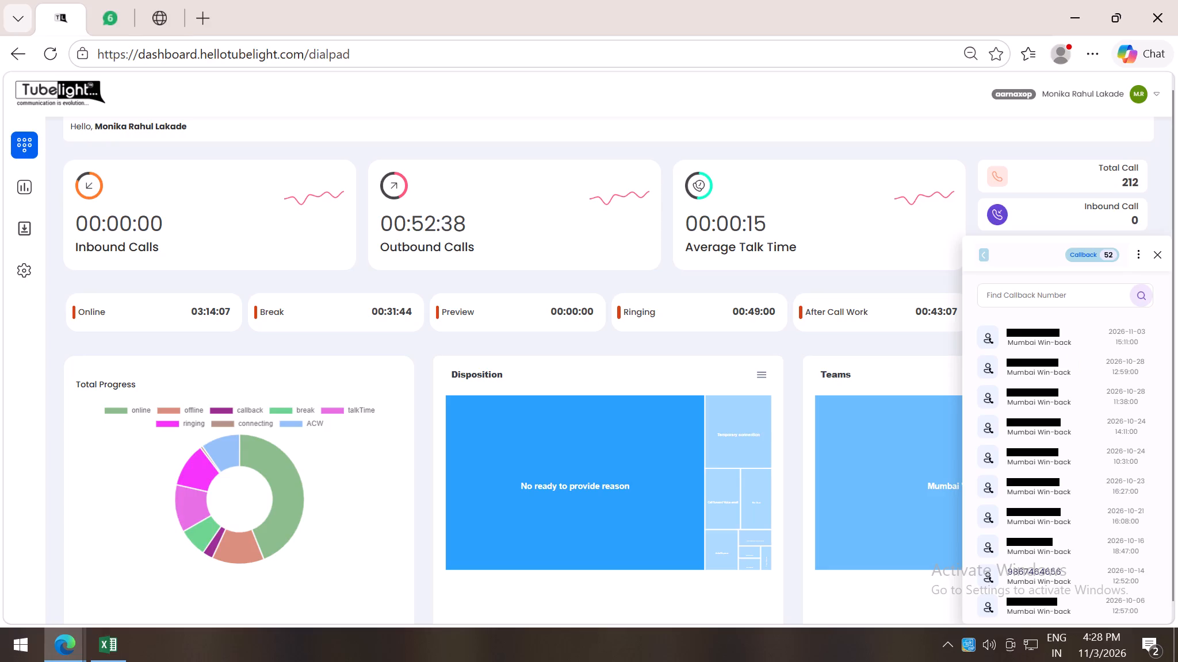
{"action": "left_click", "coordinate": [989, 255]}
{"action": "left_click", "coordinate": [985, 255]}
{"action": "left_click", "coordinate": [985, 255]}
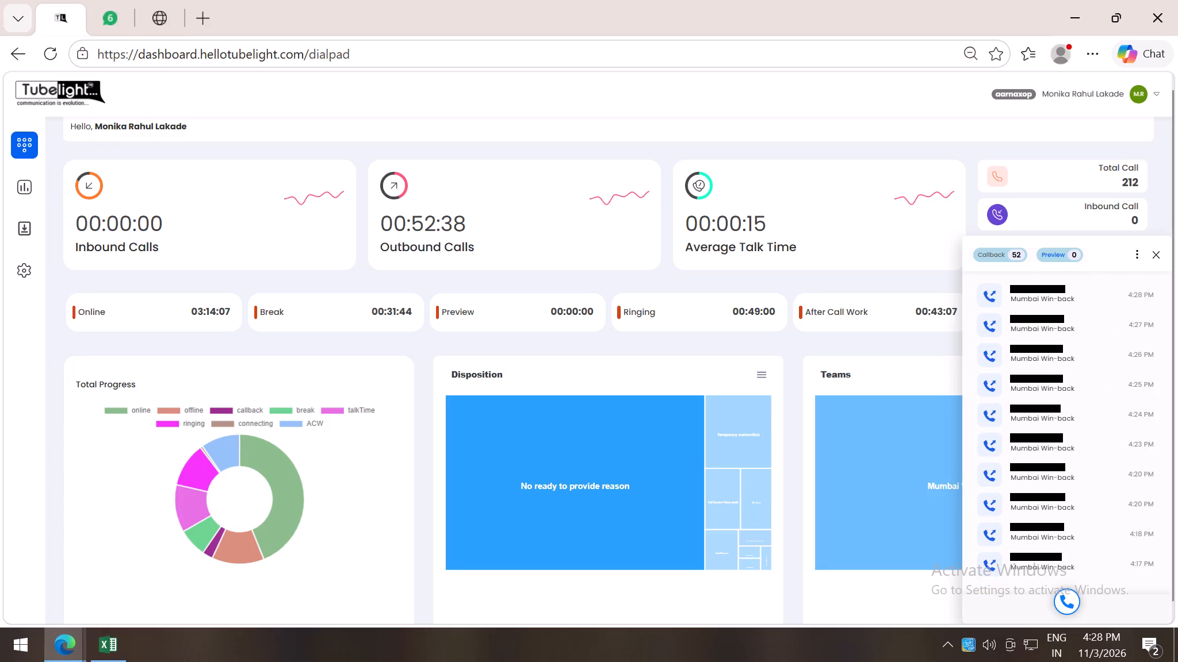
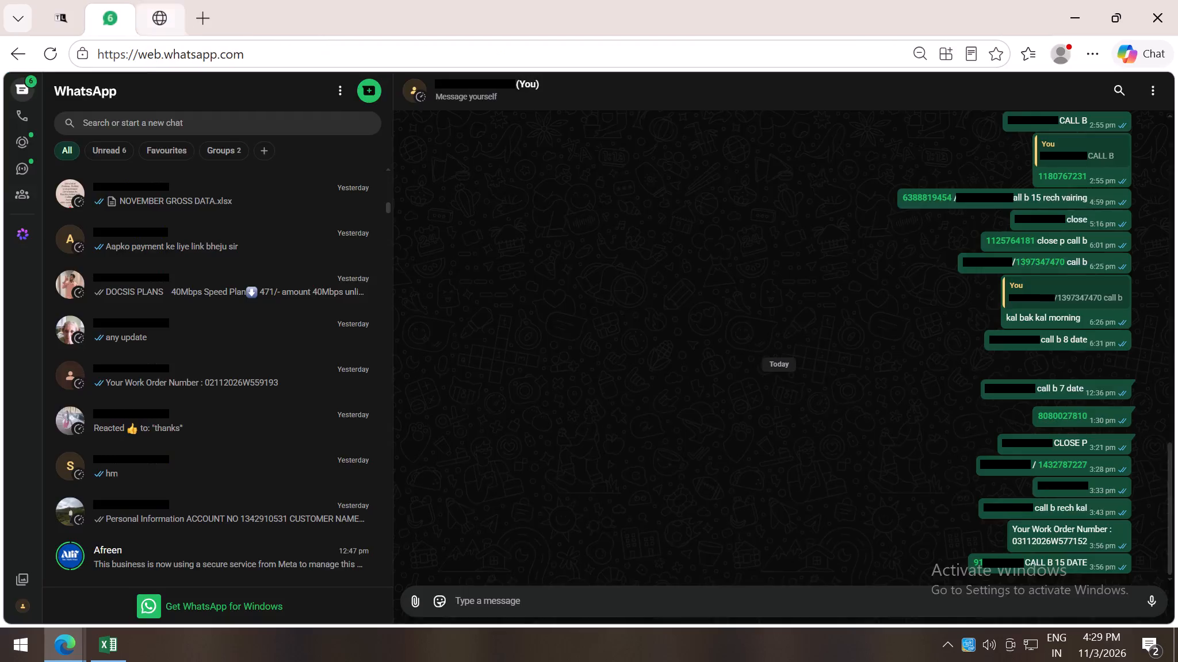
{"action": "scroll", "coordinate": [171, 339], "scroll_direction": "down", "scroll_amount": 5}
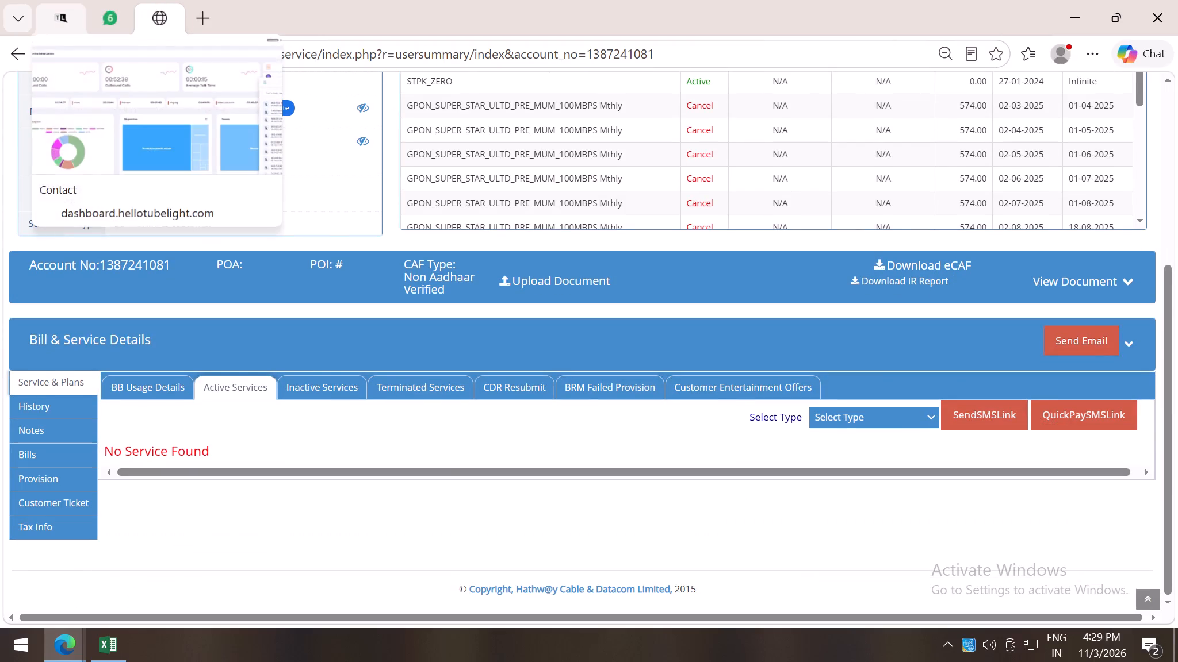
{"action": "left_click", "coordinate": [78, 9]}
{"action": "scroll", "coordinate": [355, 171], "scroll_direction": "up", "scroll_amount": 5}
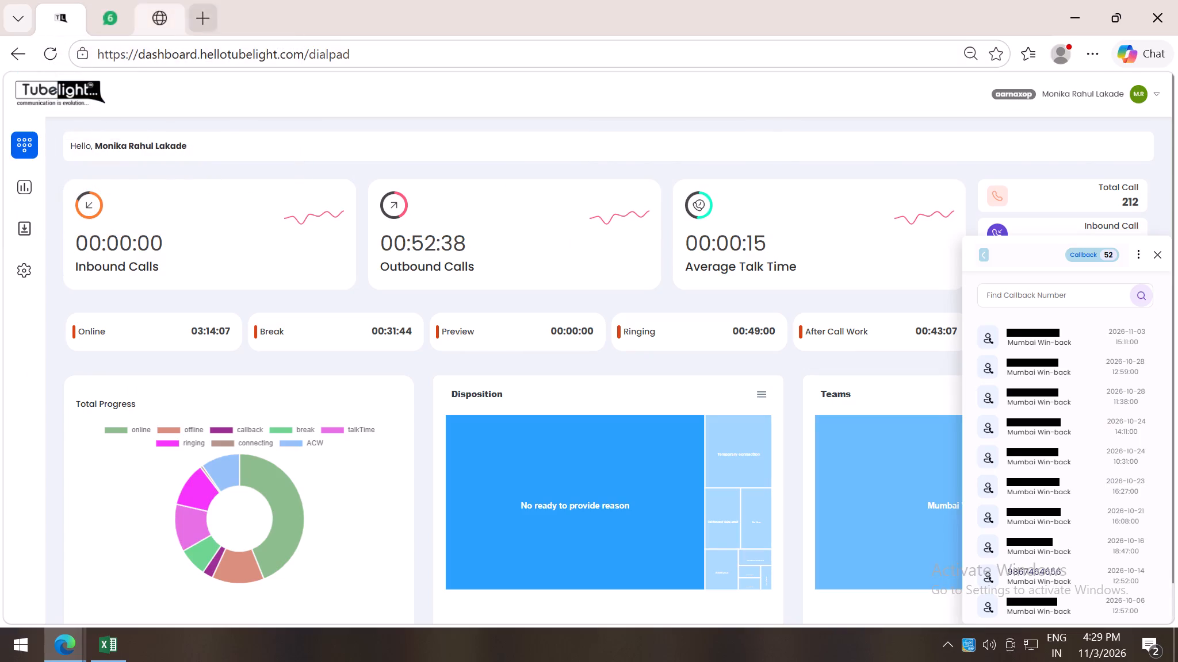
In the open Hathway customer account, search the payment history with the start date set to 30-June-2020.
{"action": "left_click", "coordinate": [168, 14]}
{"action": "scroll", "coordinate": [278, 351], "scroll_direction": "down", "scroll_amount": 6}
{"action": "left_click", "coordinate": [47, 405]}
{"action": "scroll", "coordinate": [79, 419], "scroll_direction": "down", "scroll_amount": 6}
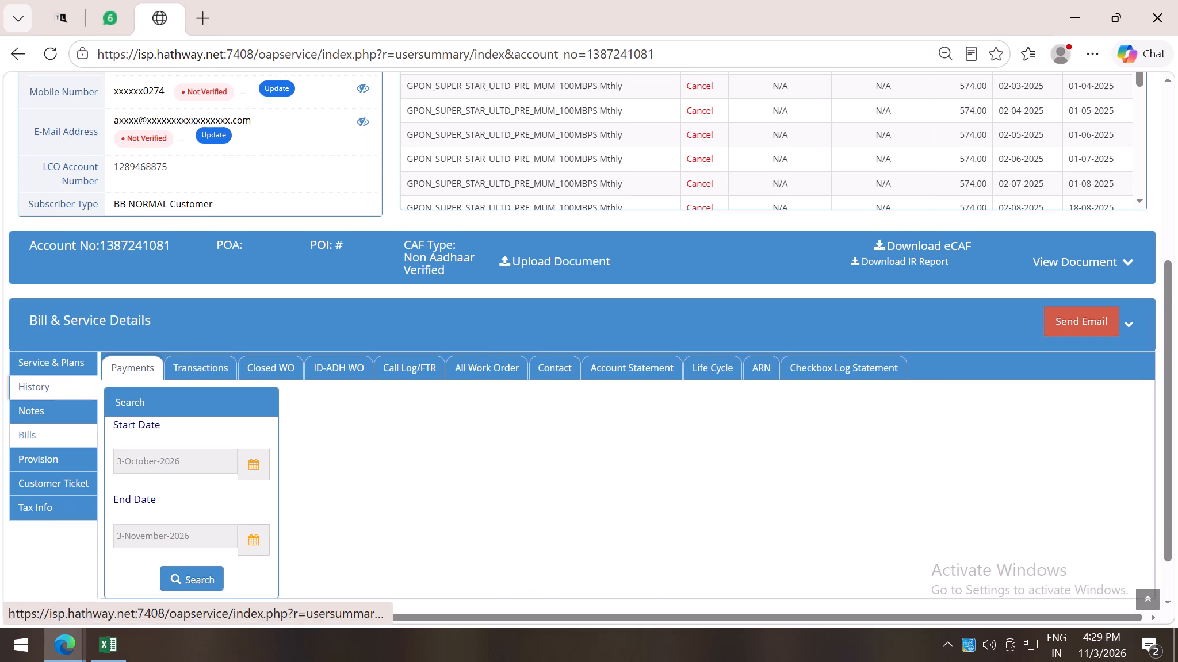
{"action": "left_click", "coordinate": [262, 406]}
{"action": "double_click", "coordinate": [192, 419]}
{"action": "double_click", "coordinate": [191, 412]}
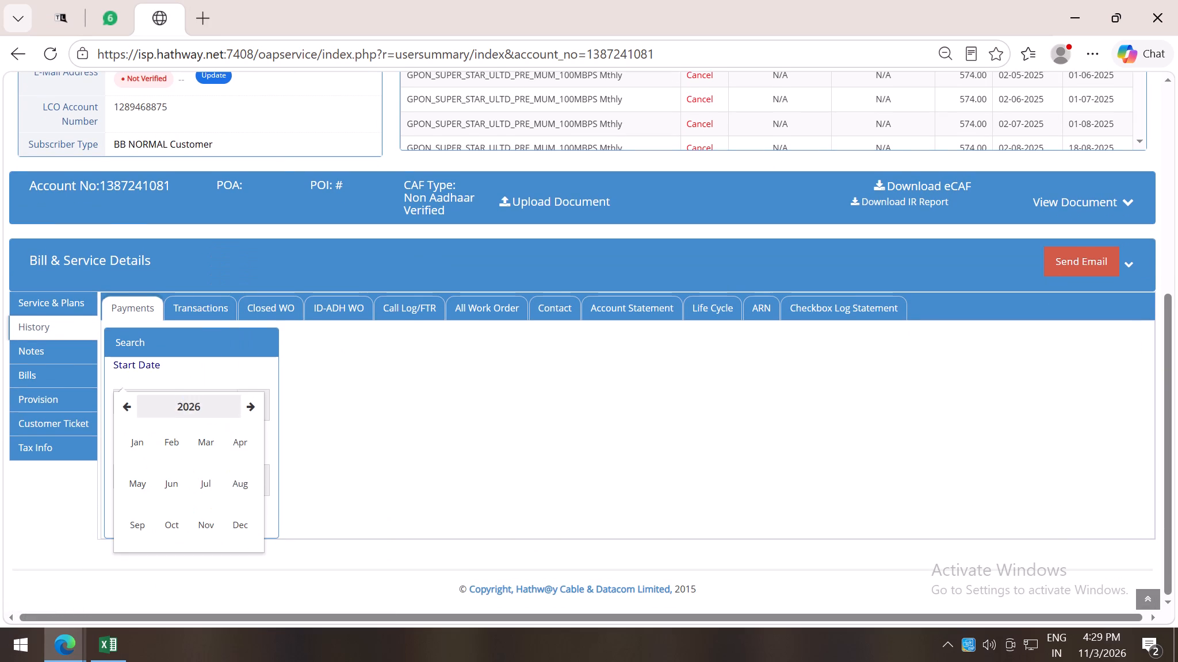
{"action": "left_click", "coordinate": [166, 440]}
{"action": "left_click", "coordinate": [167, 476]}
{"action": "left_click", "coordinate": [173, 526]}
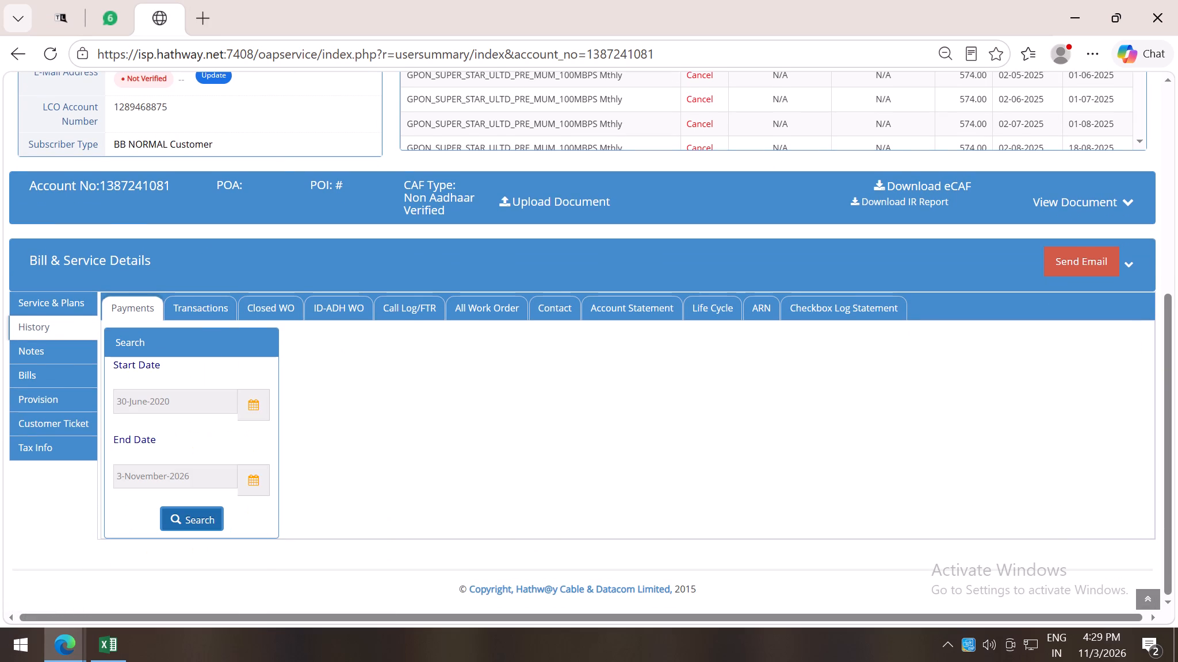
{"action": "left_click", "coordinate": [178, 517]}
Go to the last page of the payment list to examine the customer's most recent payments.
{"action": "scroll", "coordinate": [561, 395], "scroll_direction": "down", "scroll_amount": 6}
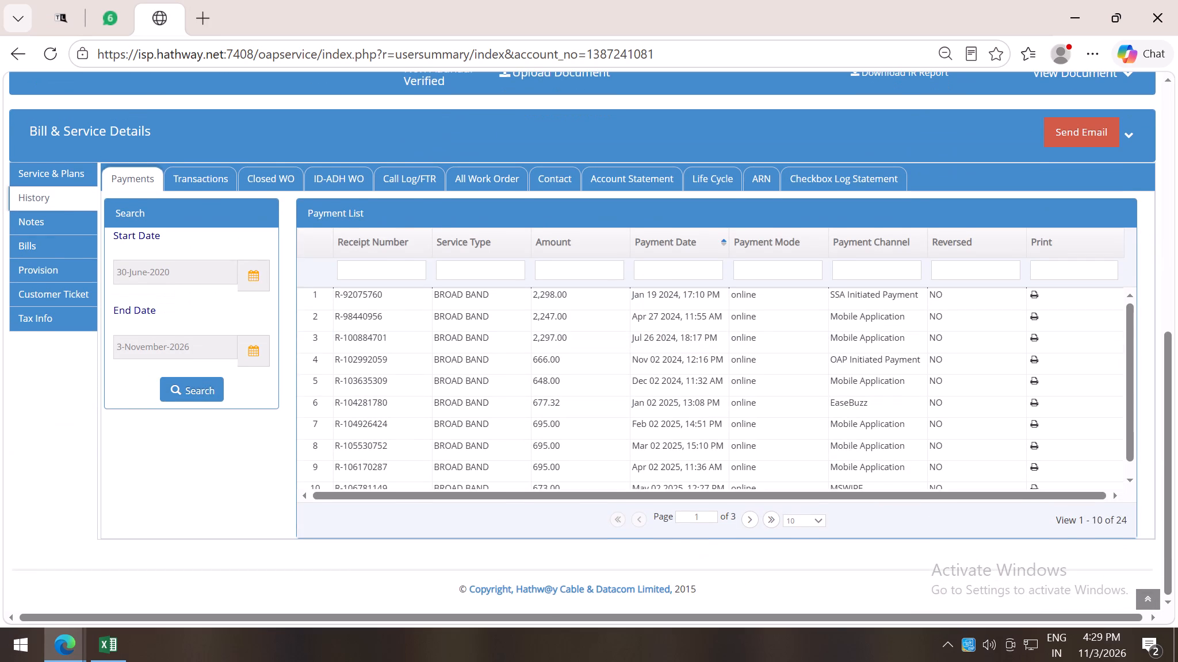
{"action": "triple_click", "coordinate": [772, 519]}
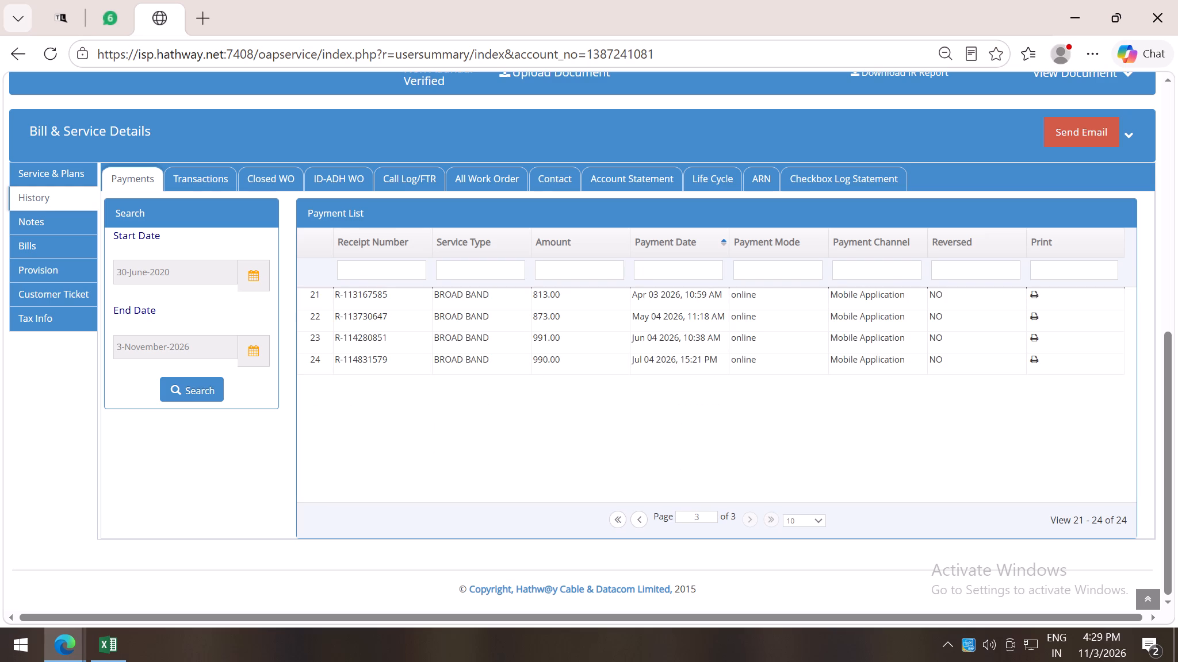
{"action": "left_click", "coordinate": [772, 519]}
{"action": "right_click", "coordinate": [607, 430]}
{"action": "left_click", "coordinate": [525, 414]}
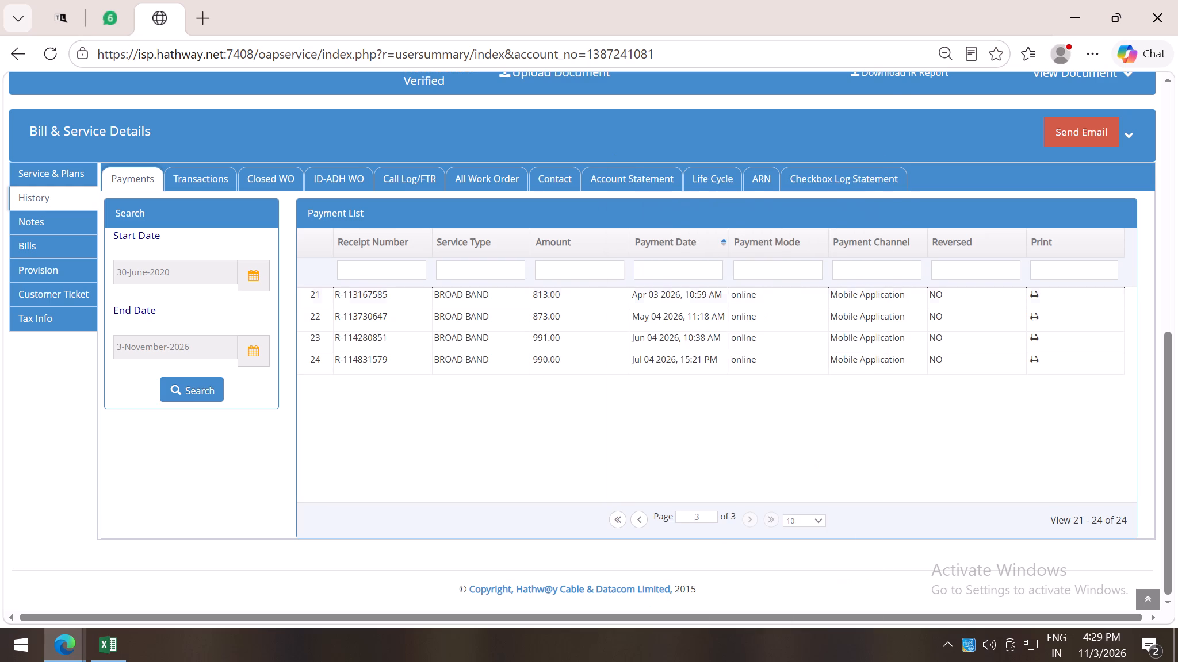
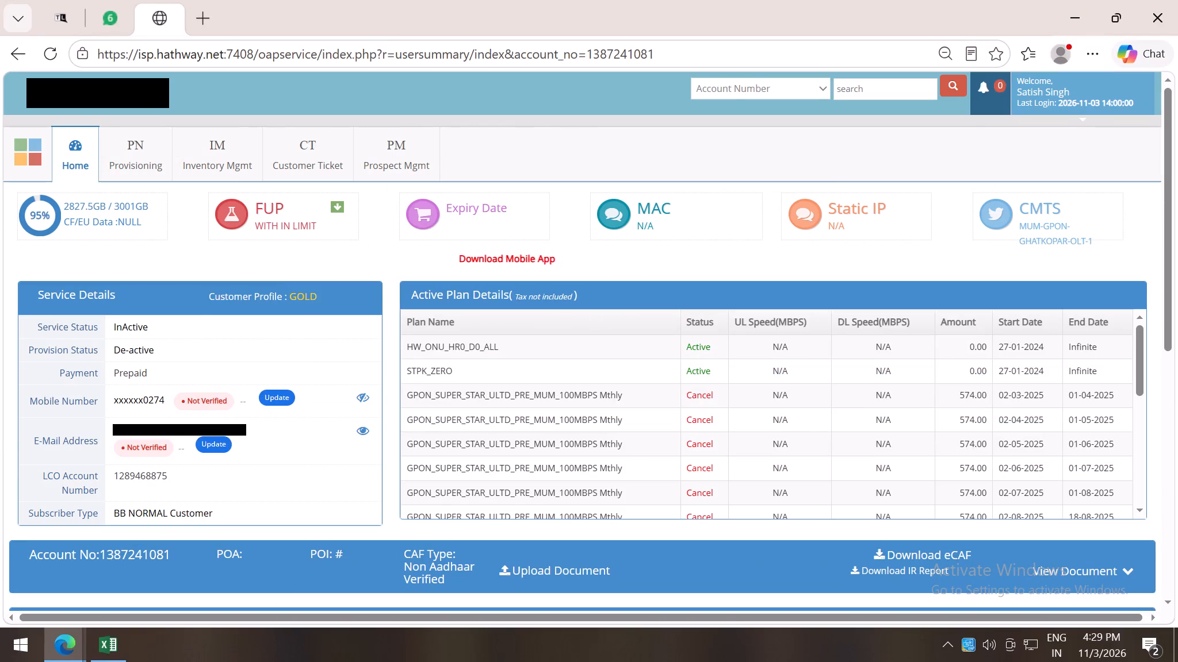
Hide the customer's e-mail address in the service details of the Hathway account.
{"action": "left_click", "coordinate": [364, 434]}
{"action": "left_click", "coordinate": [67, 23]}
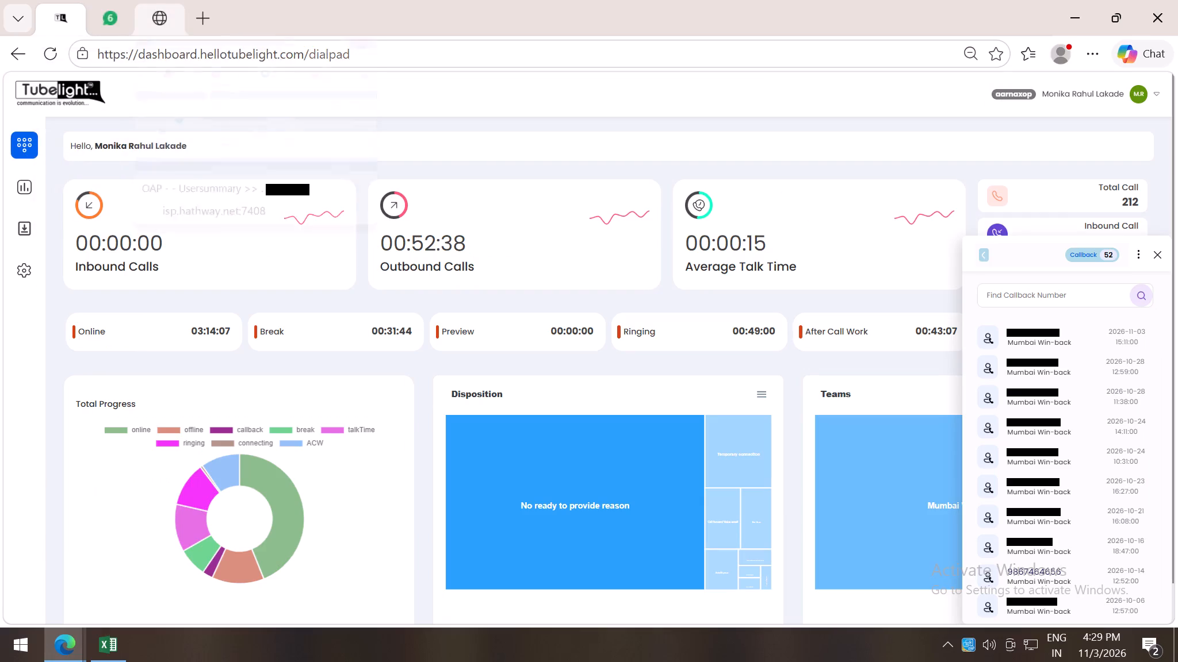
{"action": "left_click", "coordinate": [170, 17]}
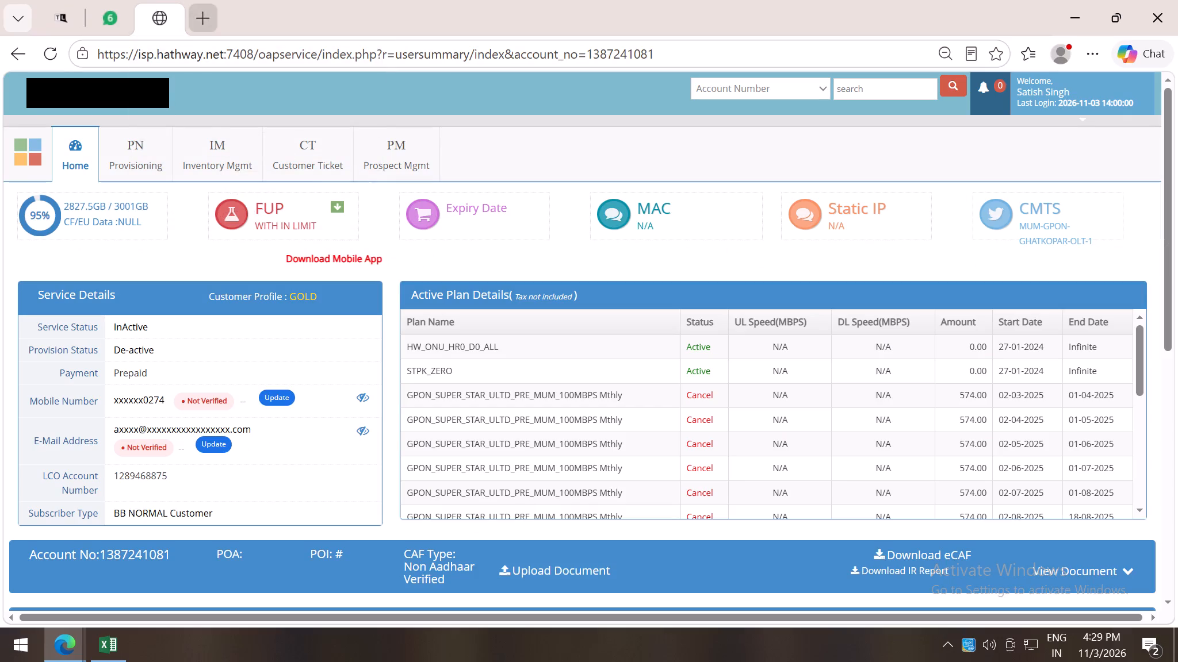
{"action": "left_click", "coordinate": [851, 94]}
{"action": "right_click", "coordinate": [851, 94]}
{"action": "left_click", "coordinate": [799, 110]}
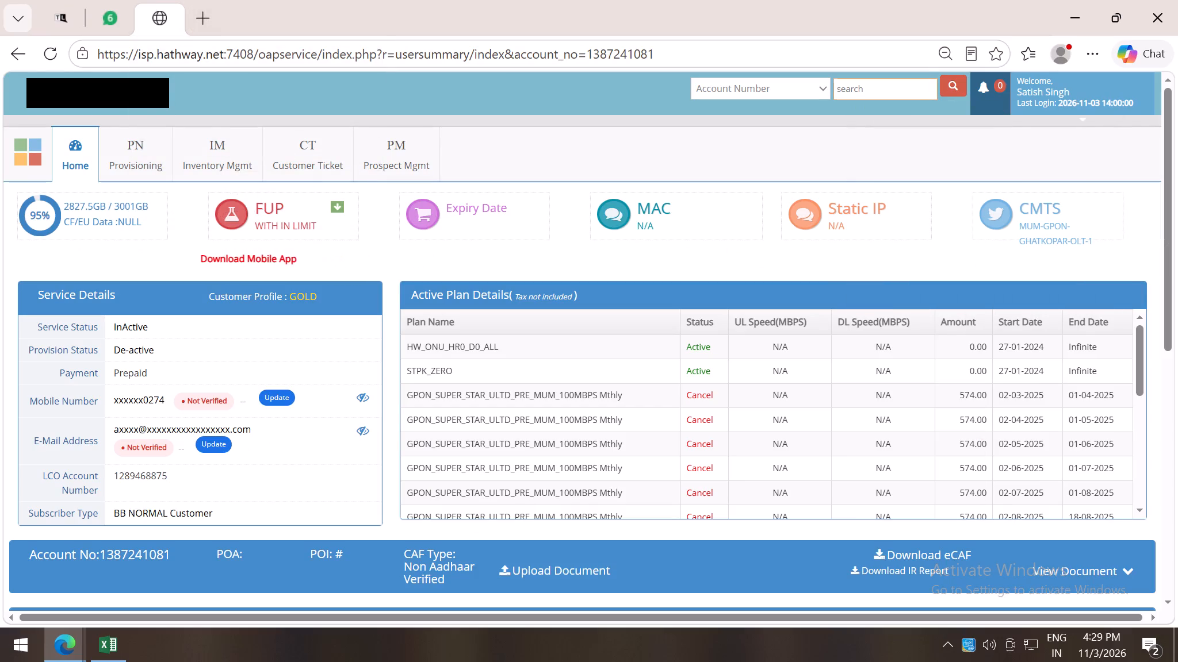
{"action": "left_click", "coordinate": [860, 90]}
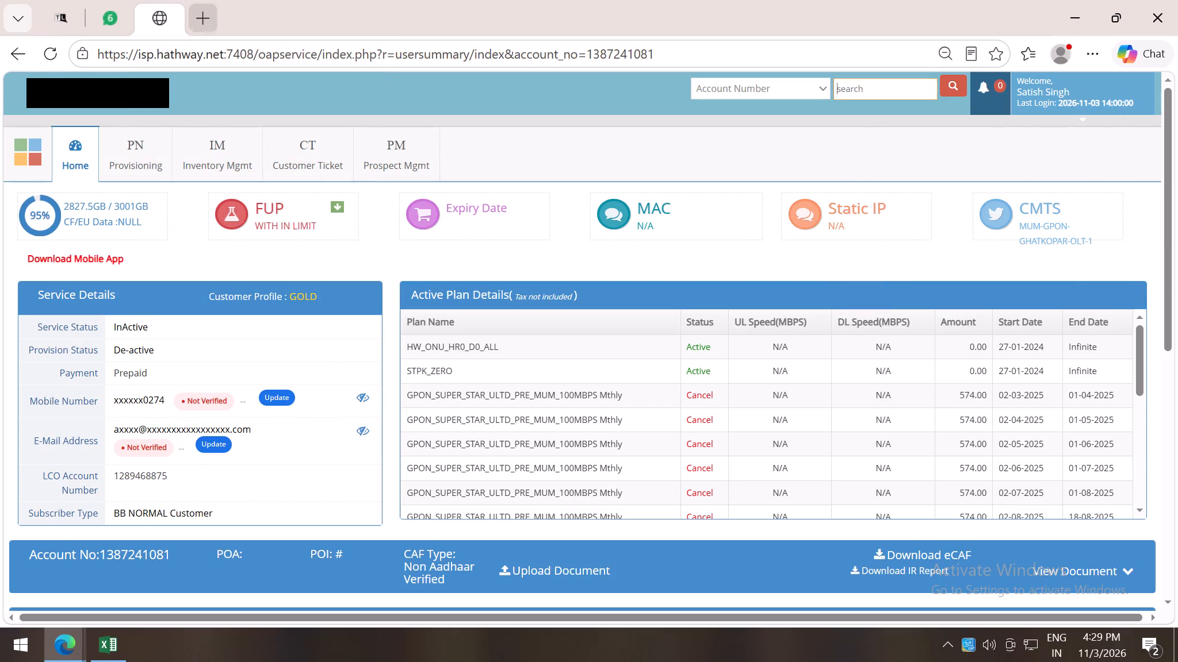
Examine the customer's earlier plans, their statuses and start and end dates in the Active Plan Details.
{"action": "scroll", "coordinate": [481, 382], "scroll_direction": "down", "scroll_amount": 2}
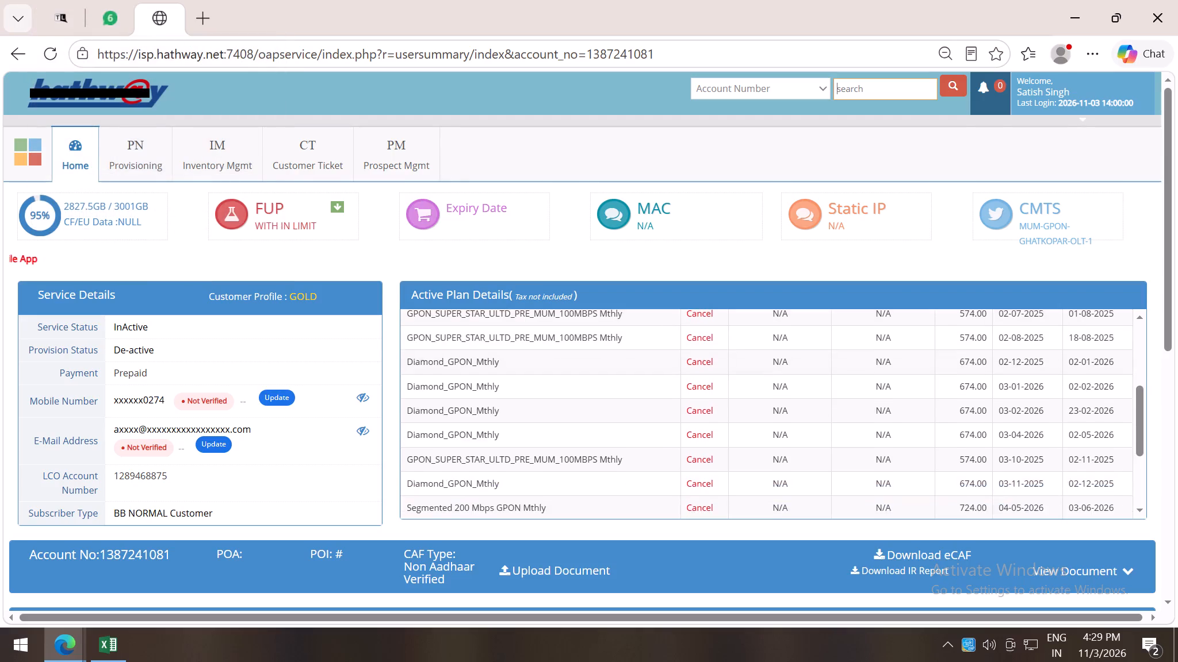
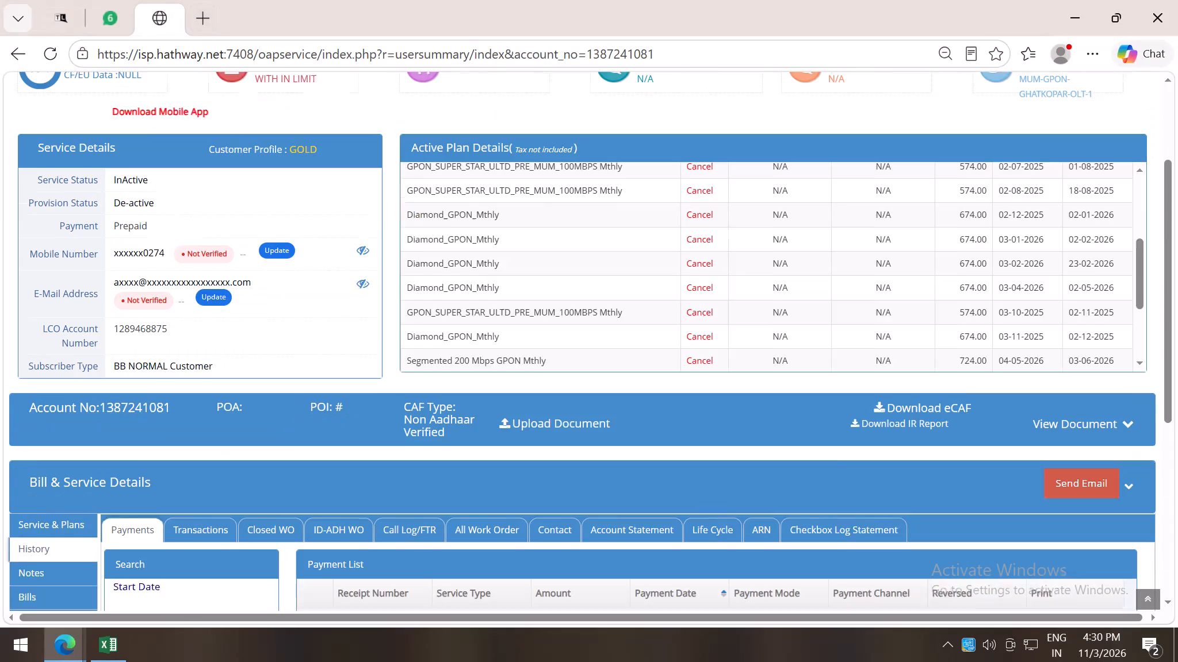
Reveal the customer's full mobile number in Service Details to check it, and mask it again.
{"action": "scroll", "coordinate": [488, 338], "scroll_direction": "up", "scroll_amount": 1}
{"action": "left_click", "coordinate": [363, 253]}
{"action": "left_click", "coordinate": [354, 253]}
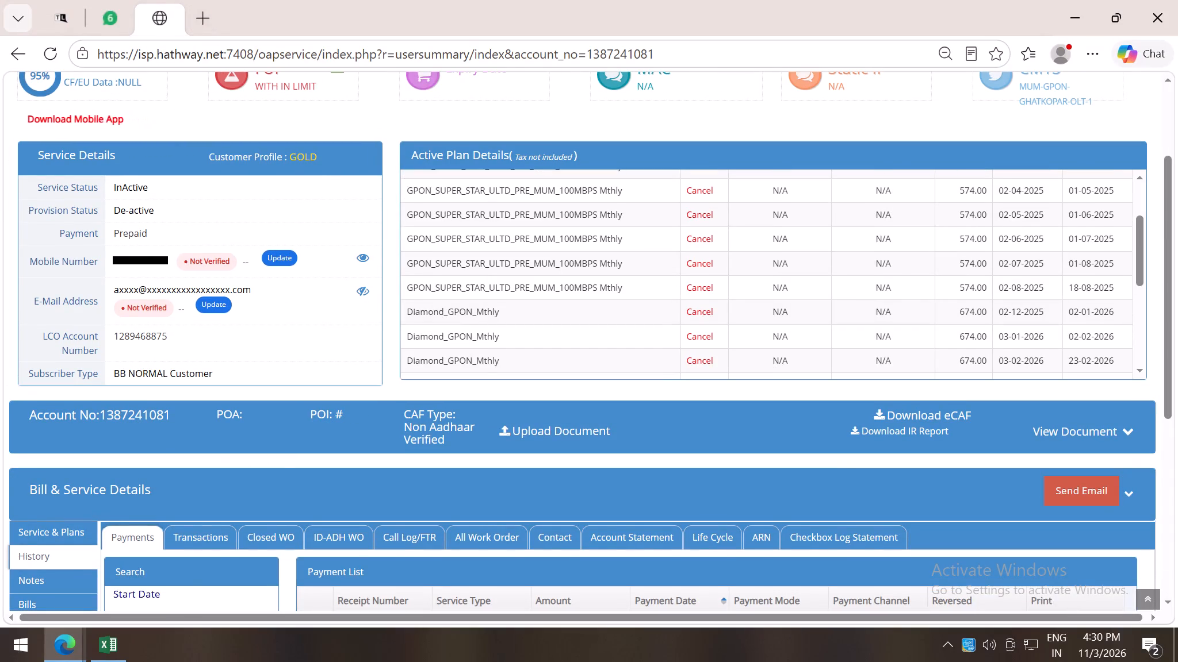
{"action": "double_click", "coordinate": [361, 288]}
{"action": "double_click", "coordinate": [364, 259]}
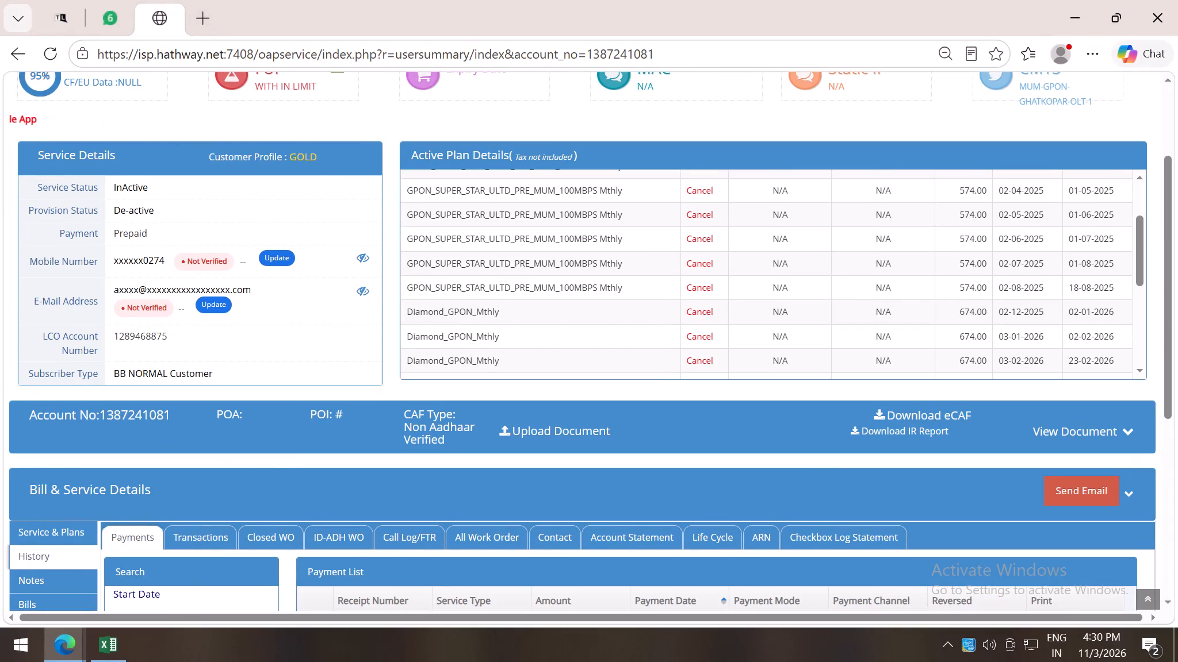
Glance at the dialer's callback list, and search Hathway accounts by Registered Mobile Number using the copied phone number.
{"action": "left_click", "coordinate": [60, 6]}
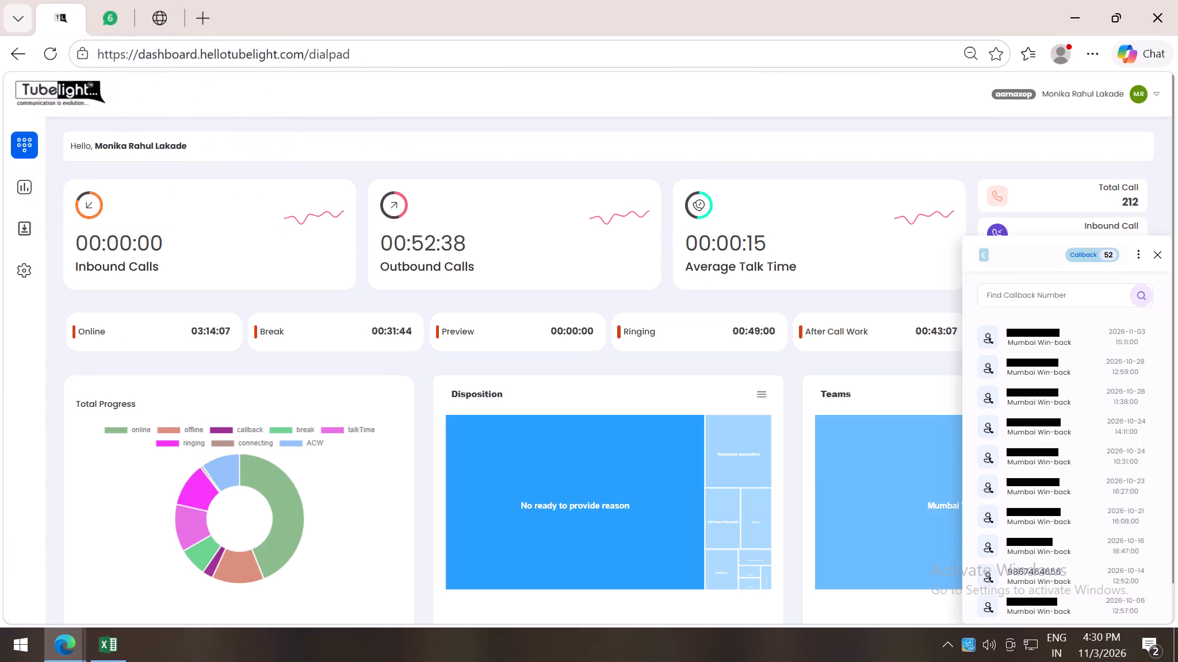
{"action": "left_click", "coordinate": [160, 19]}
{"action": "scroll", "coordinate": [637, 175], "scroll_direction": "up", "scroll_amount": 6}
{"action": "scroll", "coordinate": [844, 187], "scroll_direction": "up", "scroll_amount": 6}
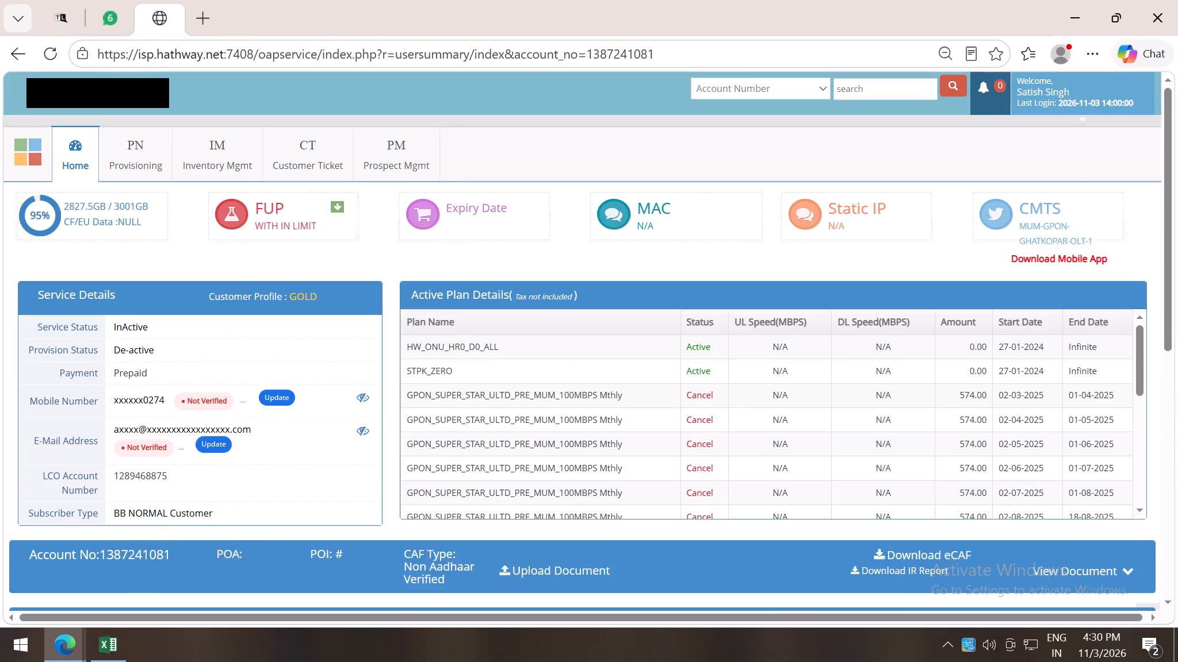
{"action": "left_click", "coordinate": [889, 93]}
{"action": "right_click", "coordinate": [889, 93]}
{"action": "left_click", "coordinate": [935, 260]}
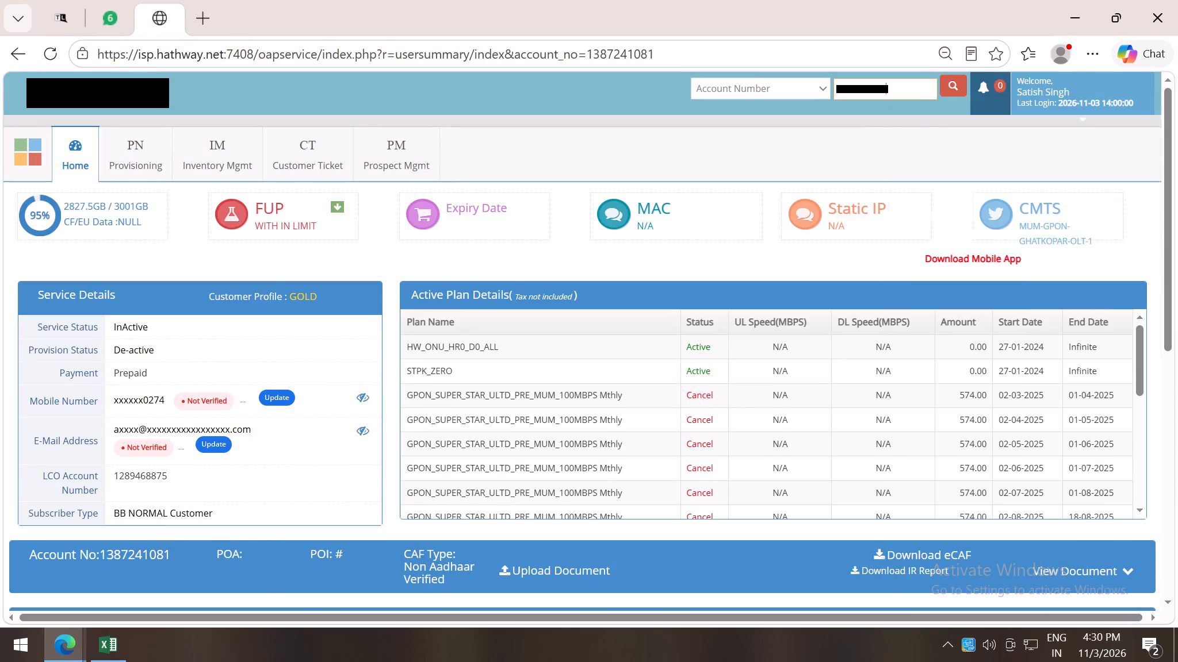
{"action": "left_click", "coordinate": [826, 86]}
{"action": "left_click", "coordinate": [800, 216]}
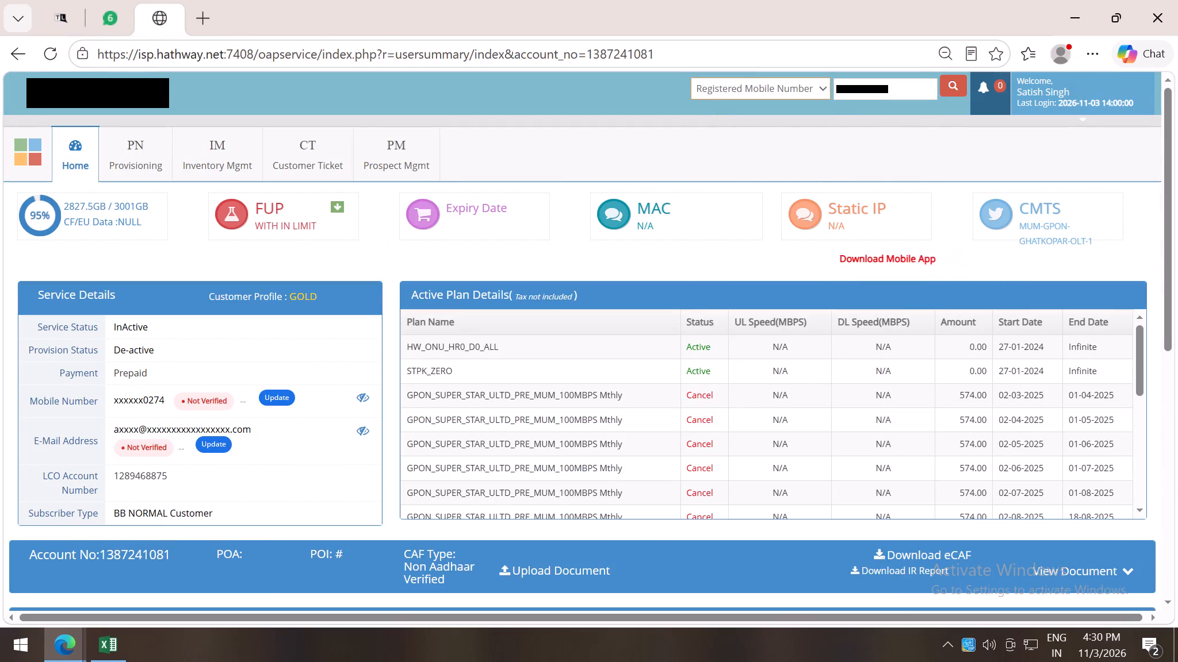
{"action": "left_click", "coordinate": [956, 88]}
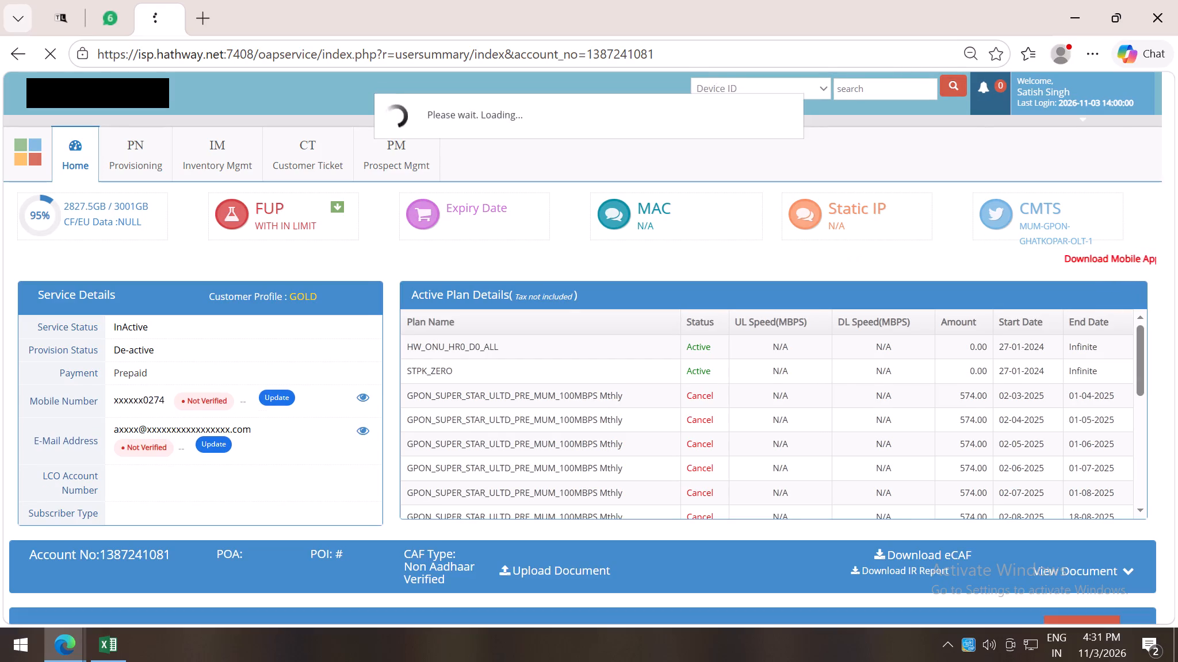
Reveal the full mobile number in the Service Details of the account found by the search.
{"action": "left_click", "coordinate": [366, 397]}
{"action": "left_click", "coordinate": [370, 434]}
{"action": "double_click", "coordinate": [370, 434]}
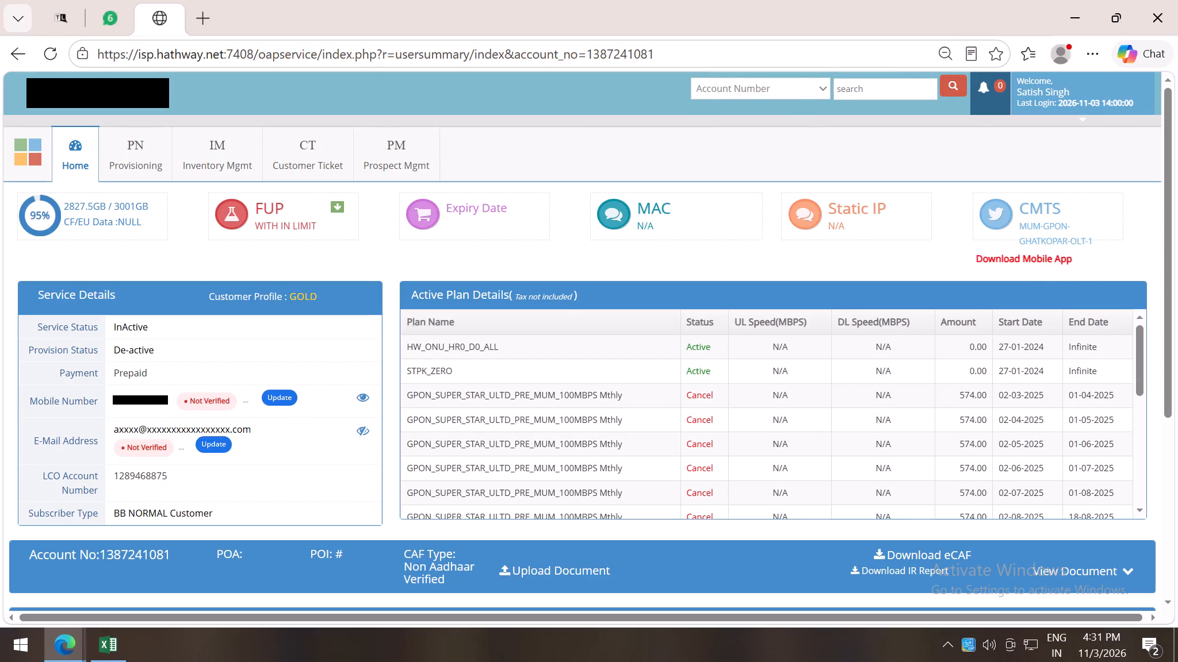
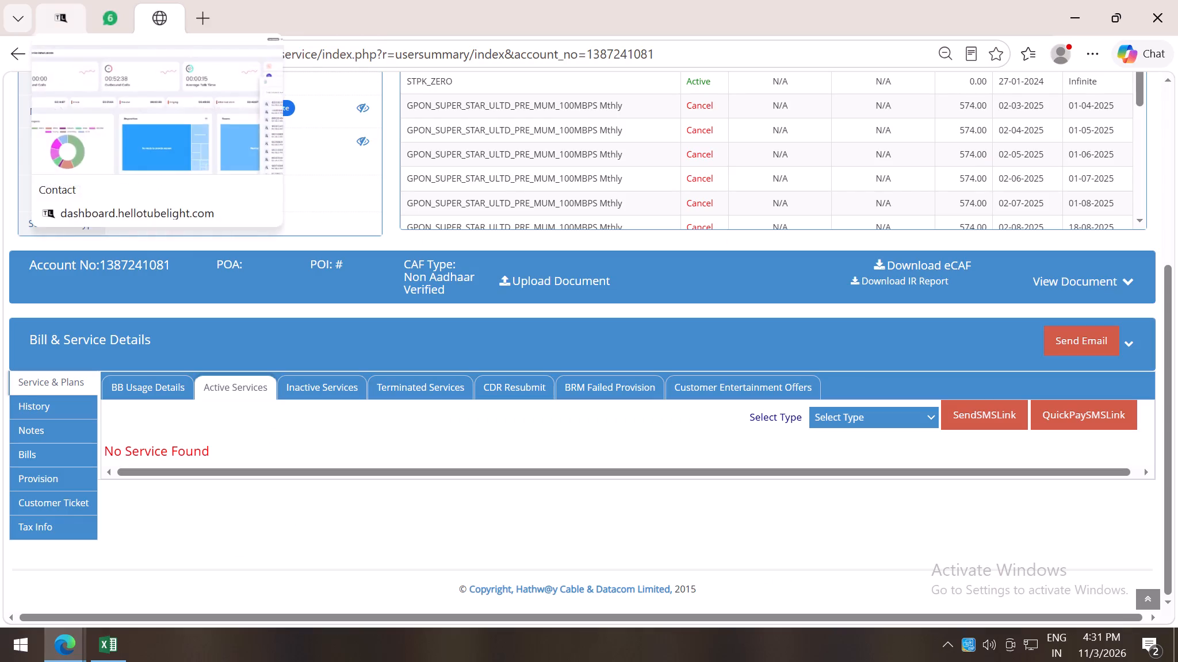
Check the dialer's callback list, return to the Hathway account, and reveal and re-mask the customer's mobile number and e-mail address.
{"action": "left_click", "coordinate": [72, 17]}
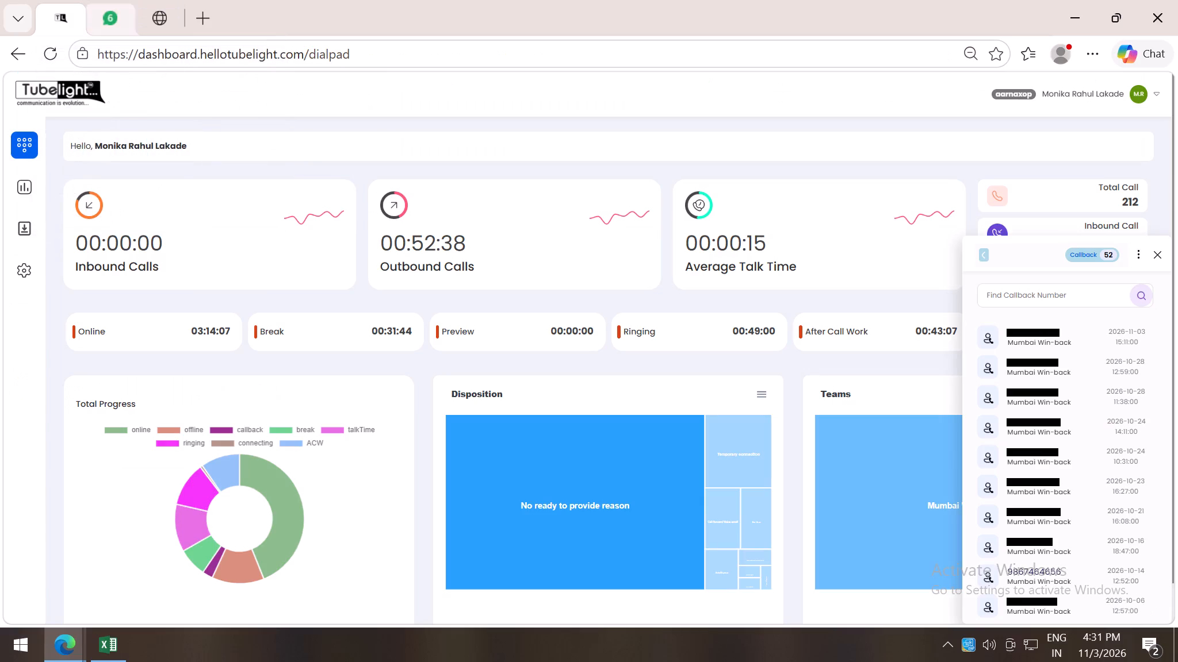
{"action": "left_click", "coordinate": [165, 17]}
{"action": "scroll", "coordinate": [372, 162], "scroll_direction": "up", "scroll_amount": 2}
{"action": "left_click", "coordinate": [355, 289]}
{"action": "double_click", "coordinate": [368, 321]}
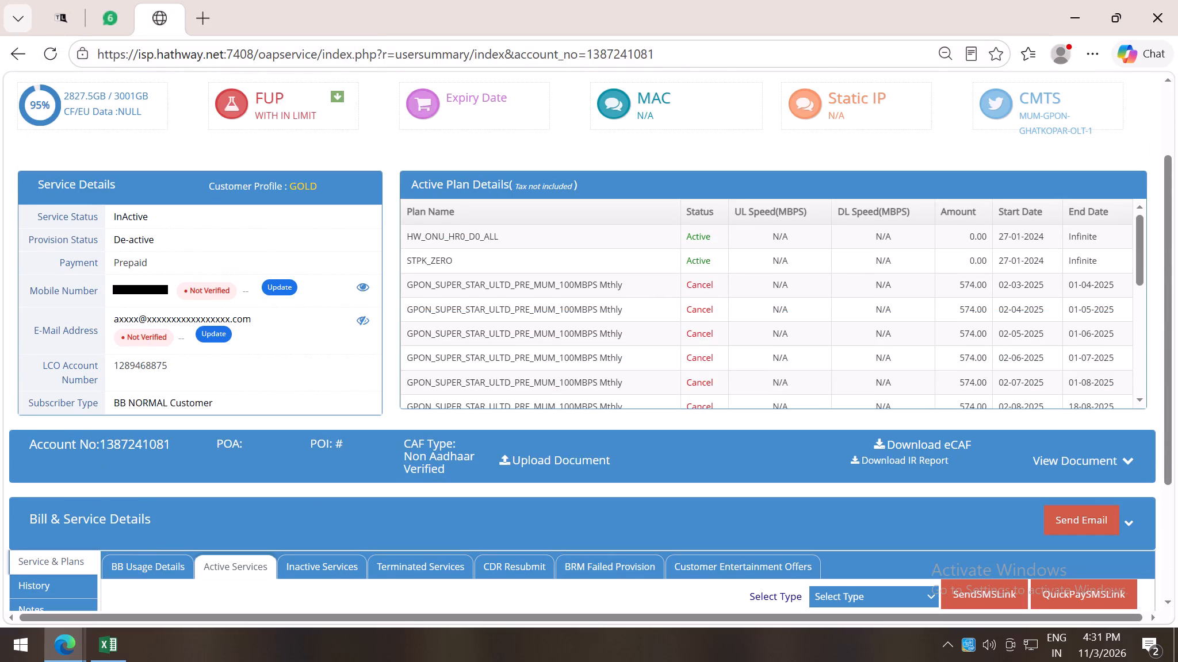
{"action": "left_click", "coordinate": [367, 289]}
{"action": "left_click", "coordinate": [368, 327]}
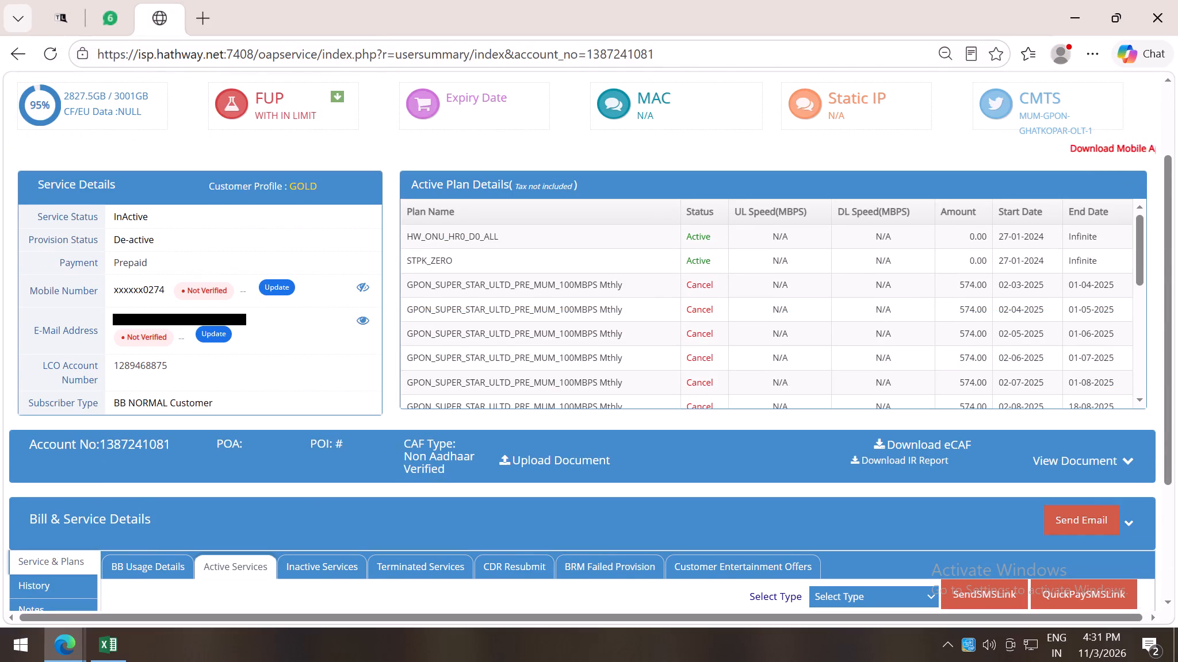
{"action": "scroll", "coordinate": [317, 361], "scroll_direction": "down", "scroll_amount": 5}
{"action": "left_click", "coordinate": [350, 143]}
{"action": "left_click", "coordinate": [360, 143]}
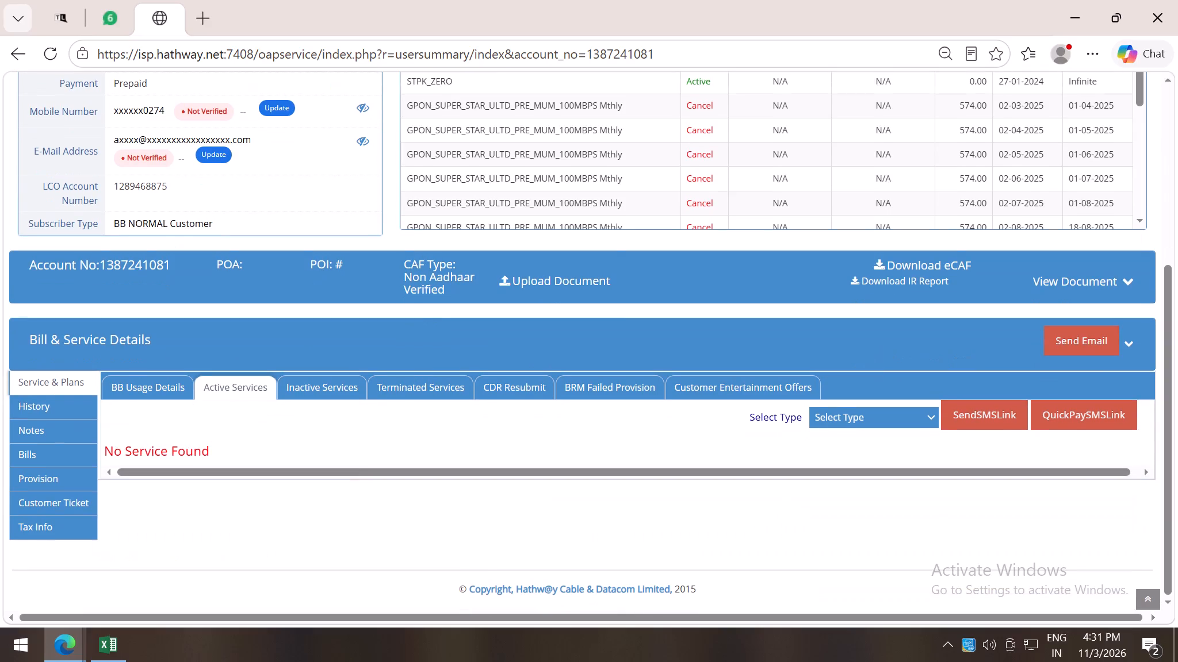
Search the account's payment history with the start date 16-June-2020 and the end date 3-November-2026.
{"action": "scroll", "coordinate": [239, 295], "scroll_direction": "down", "scroll_amount": 8}
{"action": "left_click", "coordinate": [45, 396]}
{"action": "scroll", "coordinate": [133, 440], "scroll_direction": "down", "scroll_amount": 7}
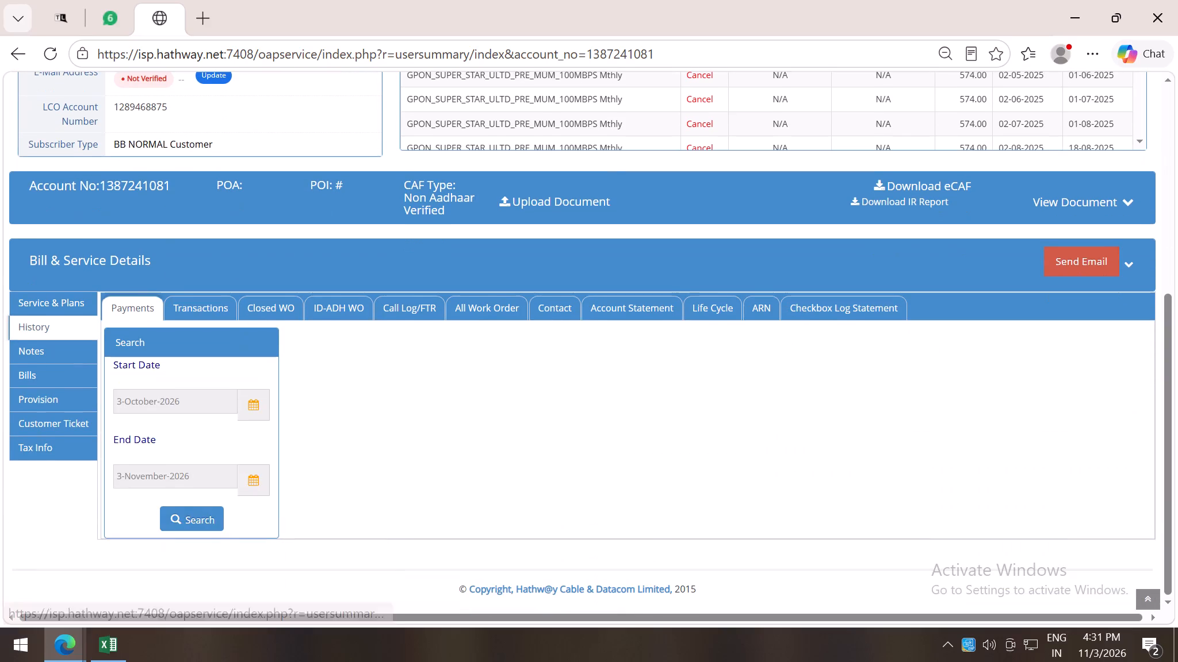
{"action": "left_click", "coordinate": [254, 406]}
{"action": "double_click", "coordinate": [187, 413]}
{"action": "left_click", "coordinate": [177, 434]}
{"action": "left_click_drag", "start_coordinate": [167, 474], "coordinate": [166, 480]}
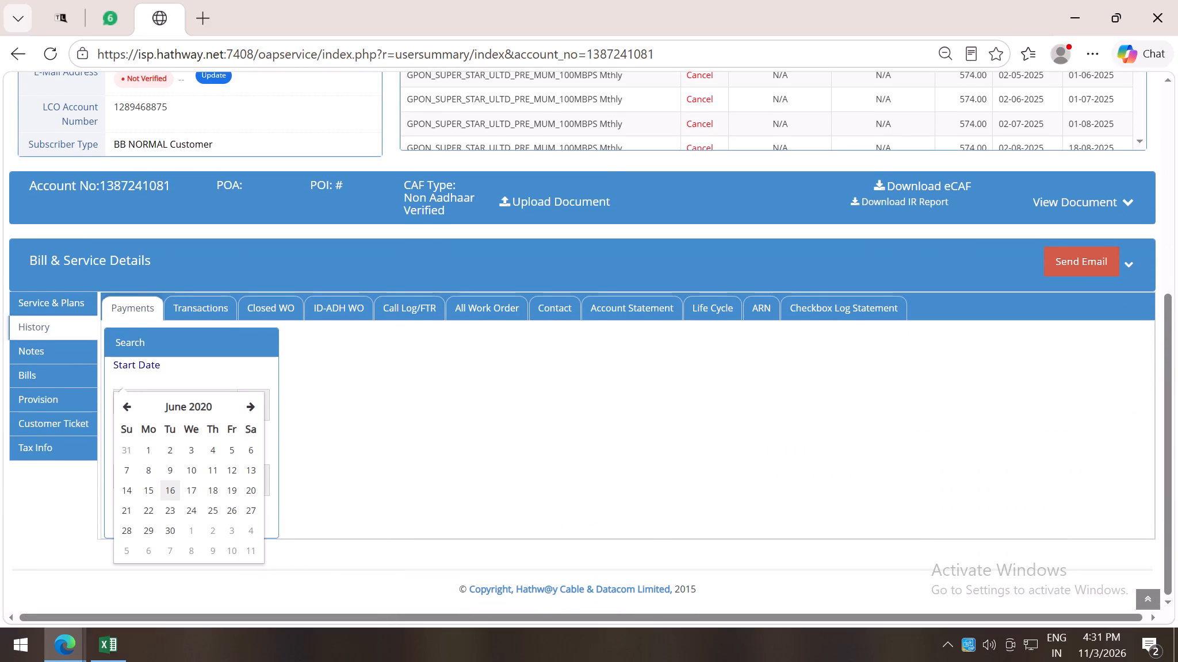
{"action": "left_click", "coordinate": [166, 480]}
{"action": "left_click", "coordinate": [184, 507]}
{"action": "scroll", "coordinate": [477, 382], "scroll_direction": "down", "scroll_amount": 7}
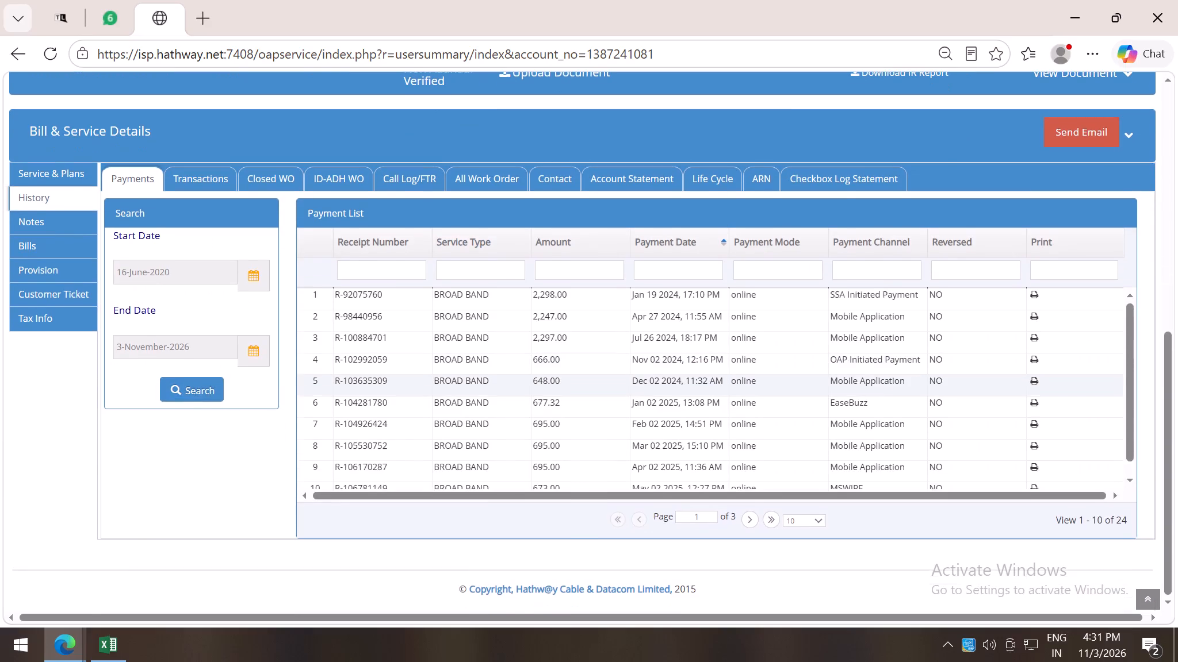
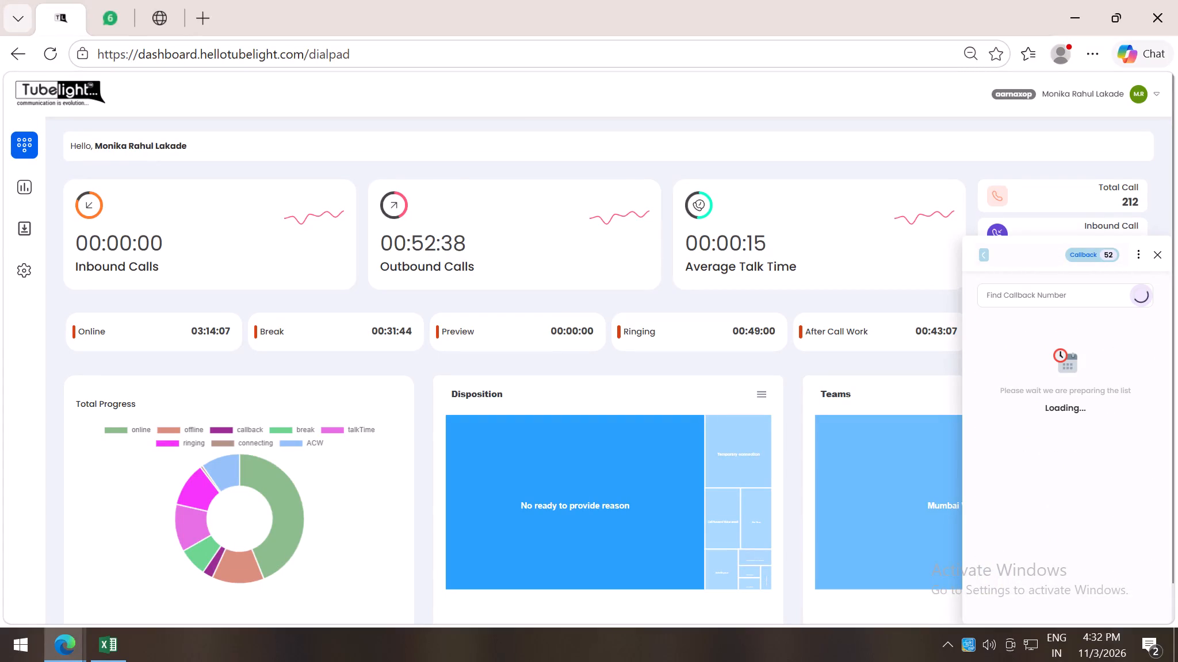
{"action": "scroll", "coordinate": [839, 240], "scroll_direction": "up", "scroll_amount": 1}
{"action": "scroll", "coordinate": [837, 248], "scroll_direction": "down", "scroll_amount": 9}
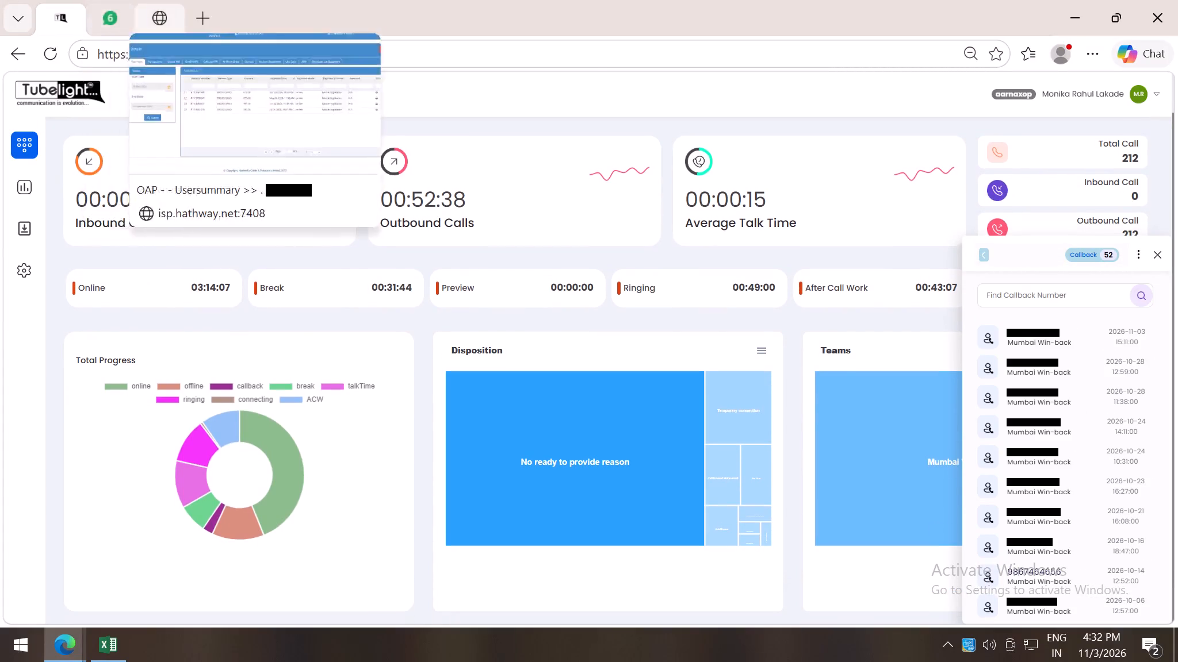
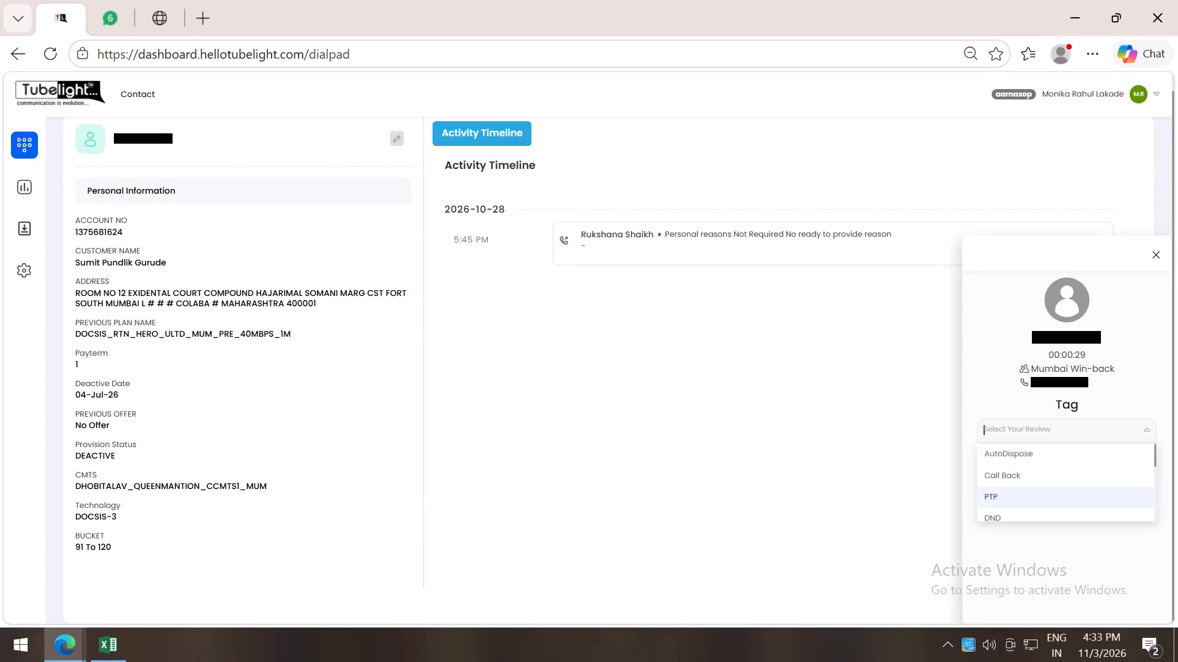
Submit the Mumbai Win-back call with the tags Personal reasons, Not Required and No ready to provide reason.
{"action": "scroll", "coordinate": [1038, 488], "scroll_direction": "down", "scroll_amount": 1}
{"action": "left_click", "coordinate": [1038, 487]}
{"action": "left_click_drag", "start_coordinate": [1058, 436], "coordinate": [1058, 444]}
{"action": "left_click", "coordinate": [1046, 492]}
{"action": "left_click_drag", "start_coordinate": [1070, 455], "coordinate": [1070, 483]}
{"action": "left_click_drag", "start_coordinate": [1070, 501], "coordinate": [1070, 507]}
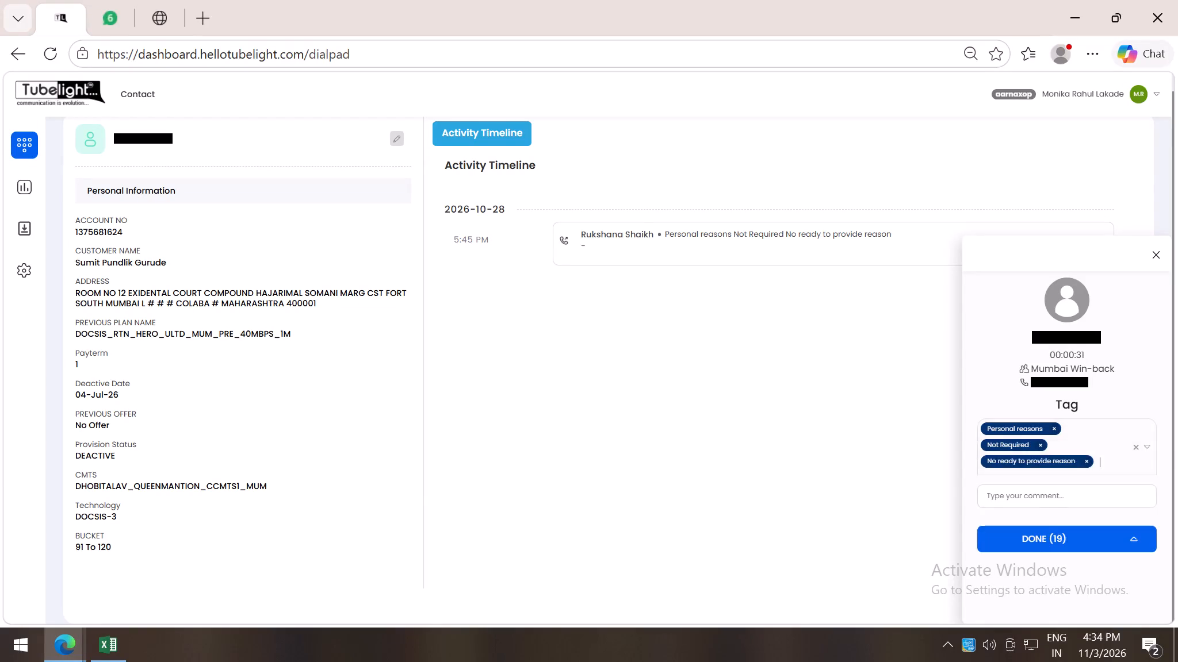
{"action": "left_click", "coordinate": [1070, 532]}
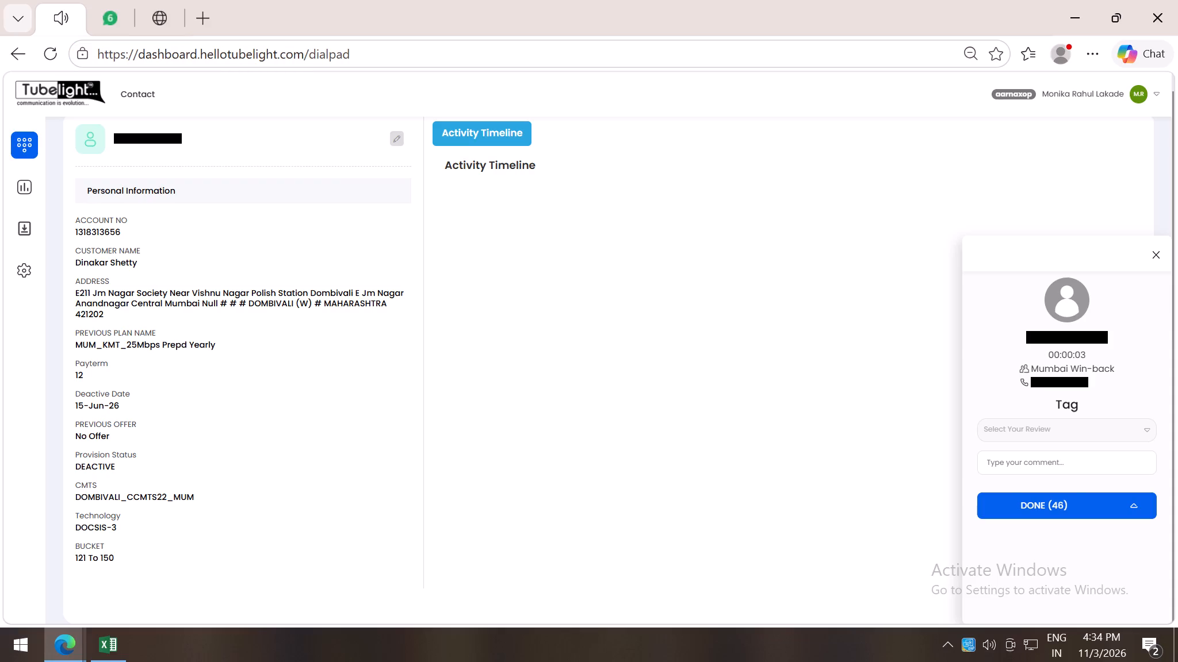
Tag the new Mumbai Win-back call as Not Connect and open the choice of its sub-reason.
{"action": "left_click", "coordinate": [1039, 433]}
{"action": "scroll", "coordinate": [1024, 482], "scroll_direction": "down", "scroll_amount": 5}
{"action": "left_click", "coordinate": [1024, 484]}
{"action": "left_click_drag", "start_coordinate": [1068, 441], "coordinate": [1065, 450]}
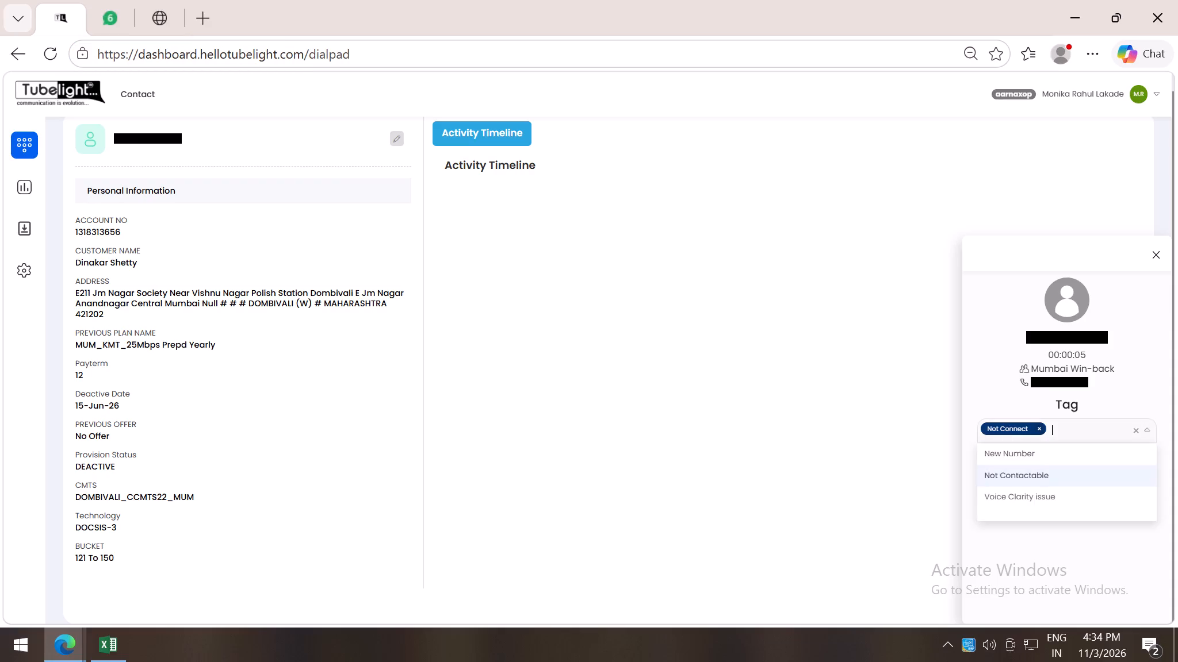
Tag the Mumbai Win-back call as Not Contactable under Not Connect and go through the available sub-reasons.
{"action": "left_click_drag", "start_coordinate": [1046, 478], "coordinate": [1060, 472]}
{"action": "left_click_drag", "start_coordinate": [1095, 449], "coordinate": [1060, 483]}
{"action": "scroll", "coordinate": [1043, 497], "scroll_direction": "down", "scroll_amount": 6}
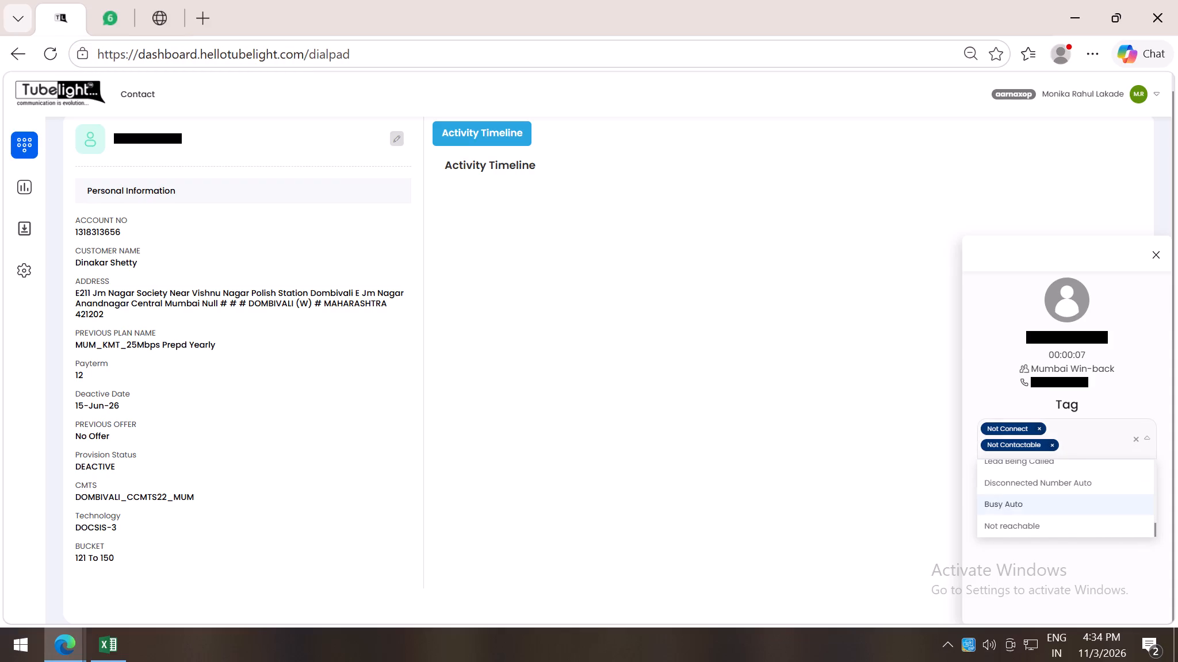
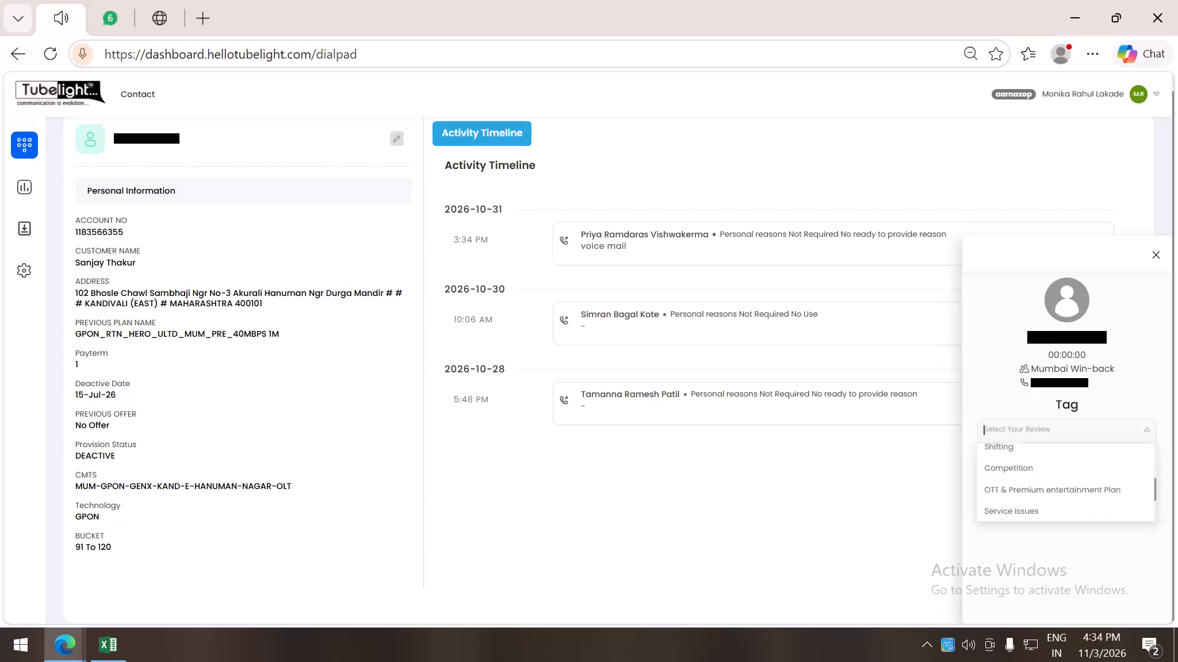
Tag the Mumbai Win-back call as Not Connect, Not Contactable, with the sub-reason Disconnected Number Auto.
{"action": "left_click_drag", "start_coordinate": [1053, 488], "coordinate": [1053, 480]}
{"action": "left_click_drag", "start_coordinate": [1098, 407], "coordinate": [1089, 434]}
{"action": "left_click_drag", "start_coordinate": [1062, 425], "coordinate": [1053, 448]}
{"action": "left_click_drag", "start_coordinate": [1035, 474], "coordinate": [1072, 449]}
{"action": "left_click_drag", "start_coordinate": [1088, 436], "coordinate": [1045, 479]}
{"action": "scroll", "coordinate": [1020, 500], "scroll_direction": "down", "scroll_amount": 4}
{"action": "left_click", "coordinate": [1044, 490]}
{"action": "scroll", "coordinate": [1049, 482], "scroll_direction": "up", "scroll_amount": 2}
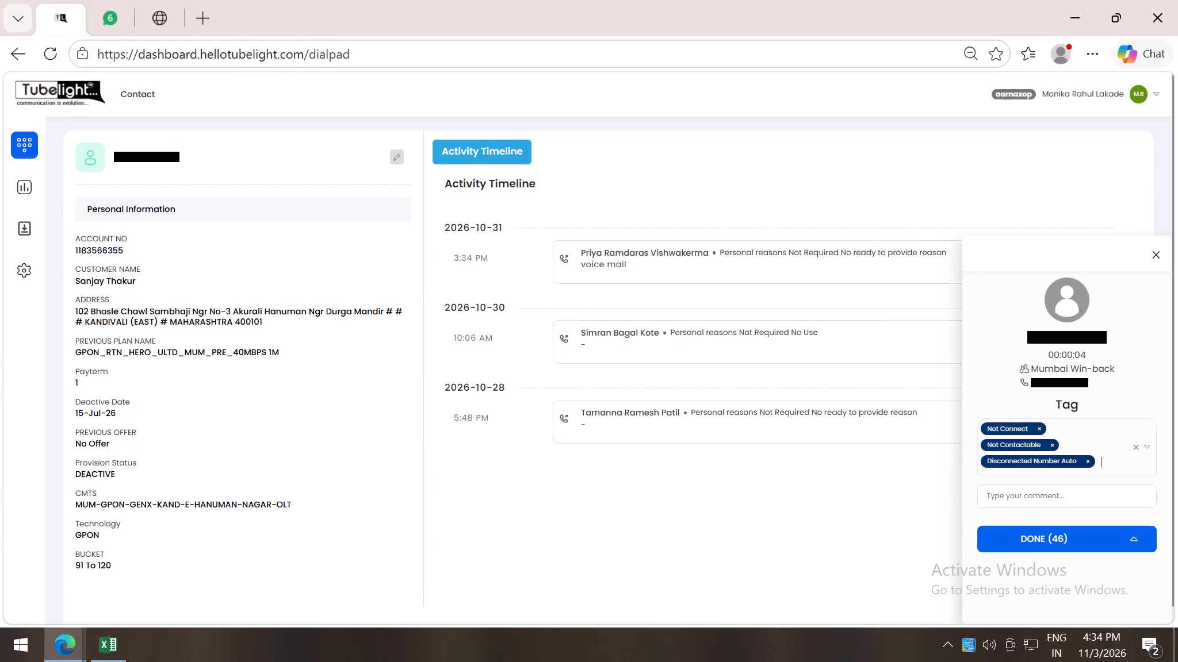
Remove the Disconnected Number Auto sub-reason from the call's tags and browse the Not Contactable sub-reasons for a replacement.
{"action": "left_click", "coordinate": [1091, 464]}
{"action": "left_click", "coordinate": [1071, 449]}
{"action": "scroll", "coordinate": [1043, 502], "scroll_direction": "up", "scroll_amount": 1}
{"action": "scroll", "coordinate": [1043, 502], "scroll_direction": "down", "scroll_amount": 1}
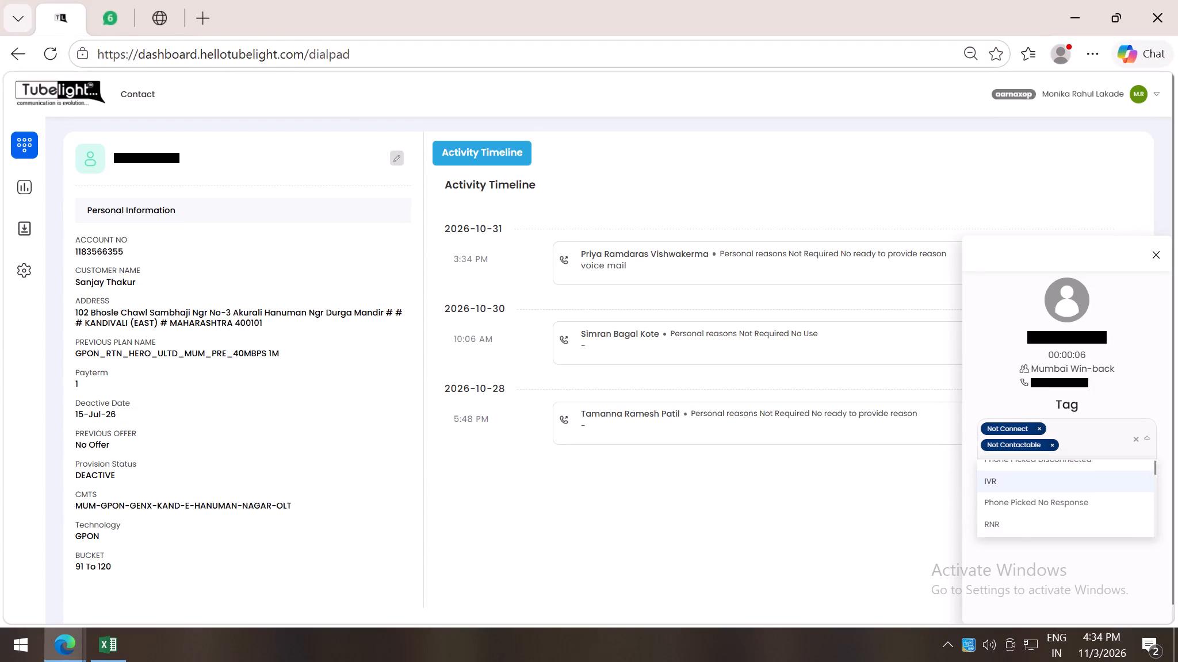
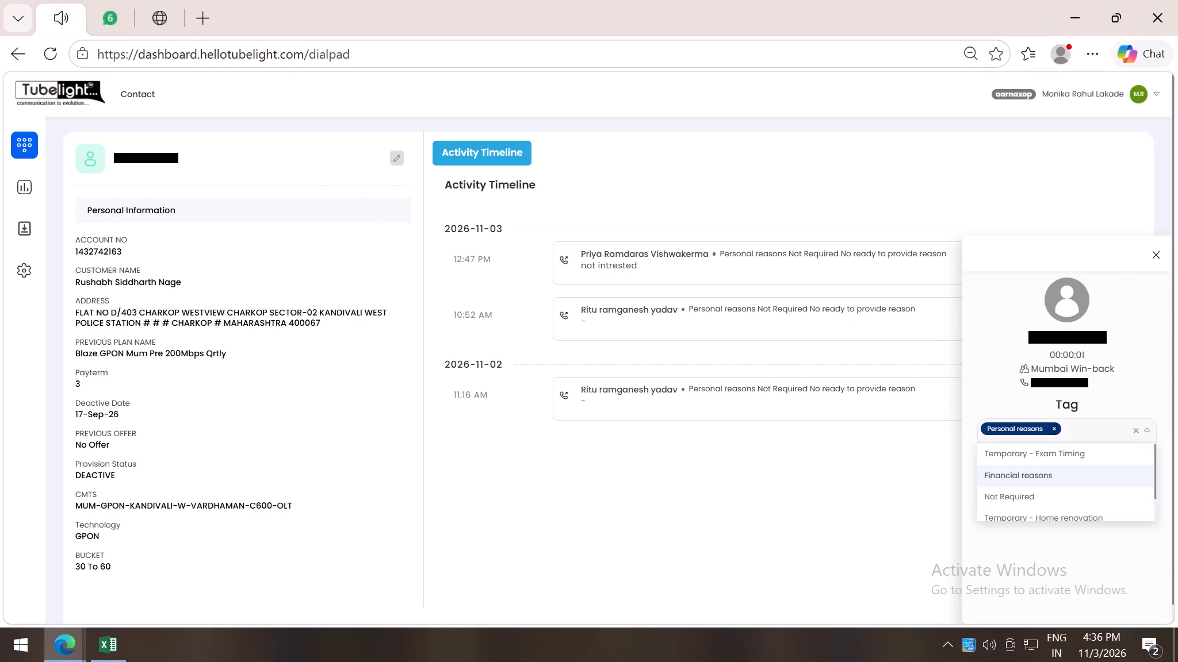
Complete the Mumbai Win-back call's tagging under Personal reasons with its sub-reasons and submit it.
{"action": "left_click_drag", "start_coordinate": [1022, 491], "coordinate": [1028, 471]}
{"action": "left_click_drag", "start_coordinate": [1059, 444], "coordinate": [1055, 473]}
{"action": "left_click_drag", "start_coordinate": [1048, 490], "coordinate": [1037, 503]}
{"action": "left_click", "coordinate": [1013, 541]}
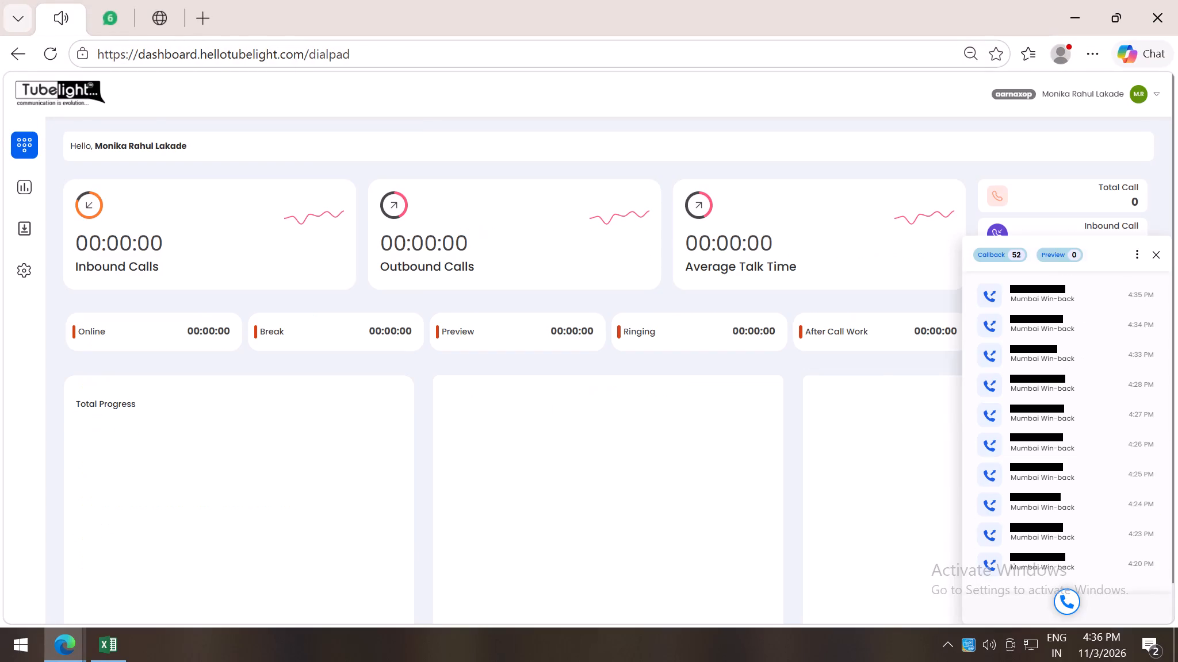
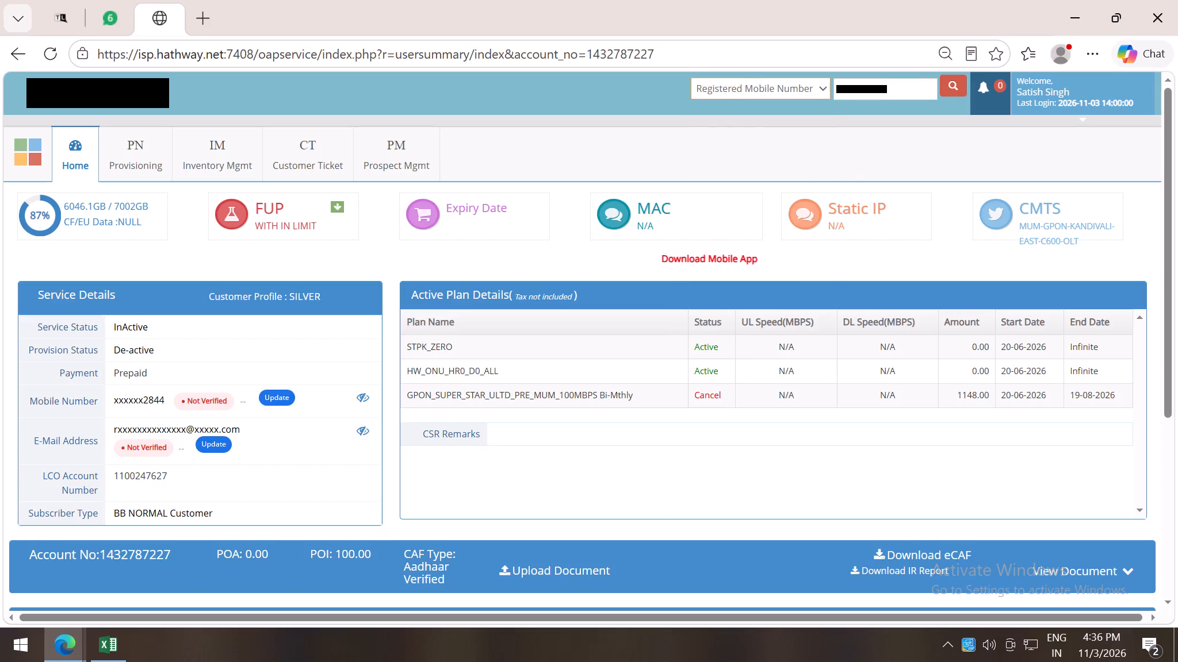
Look up the customer's account by registered mobile number and unmask the contact details, leaving only the mobile number revealed.
{"action": "left_click", "coordinate": [955, 83]}
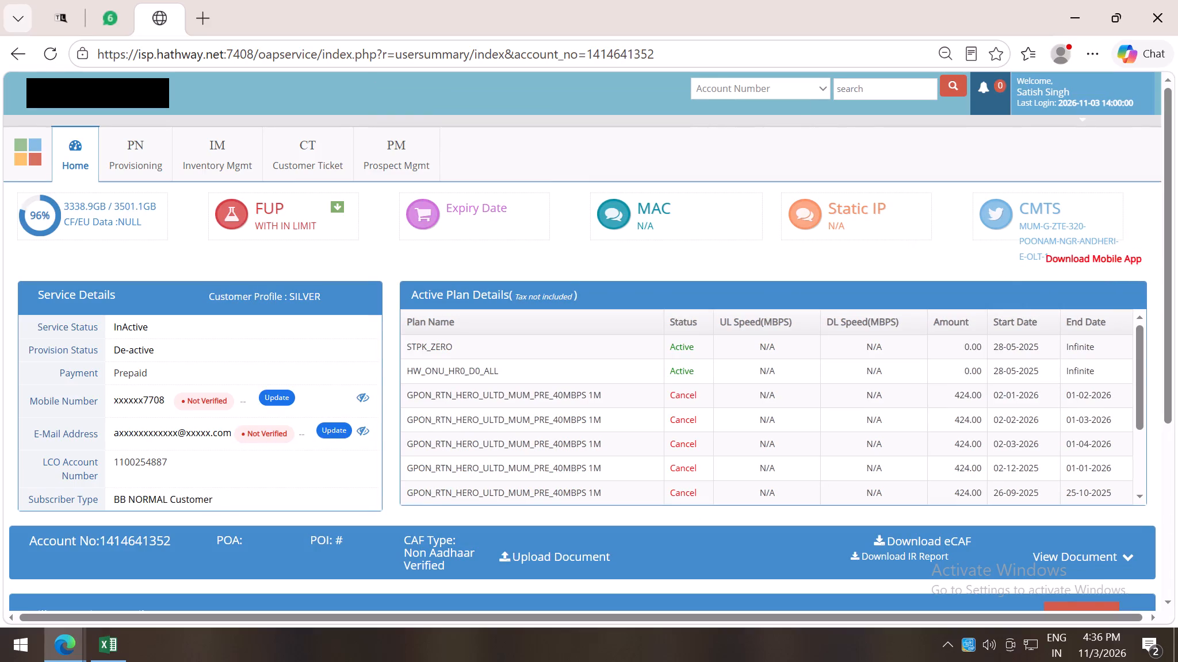
{"action": "left_click", "coordinate": [366, 397]}
{"action": "left_click", "coordinate": [362, 425]}
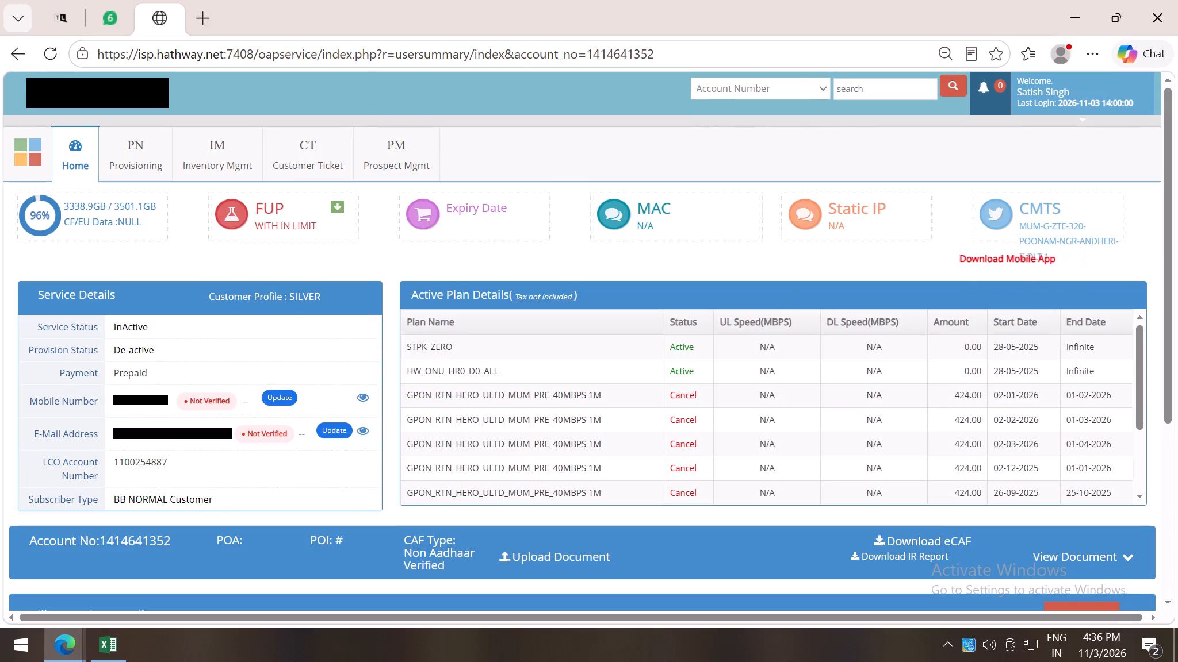
{"action": "left_click", "coordinate": [362, 425]}
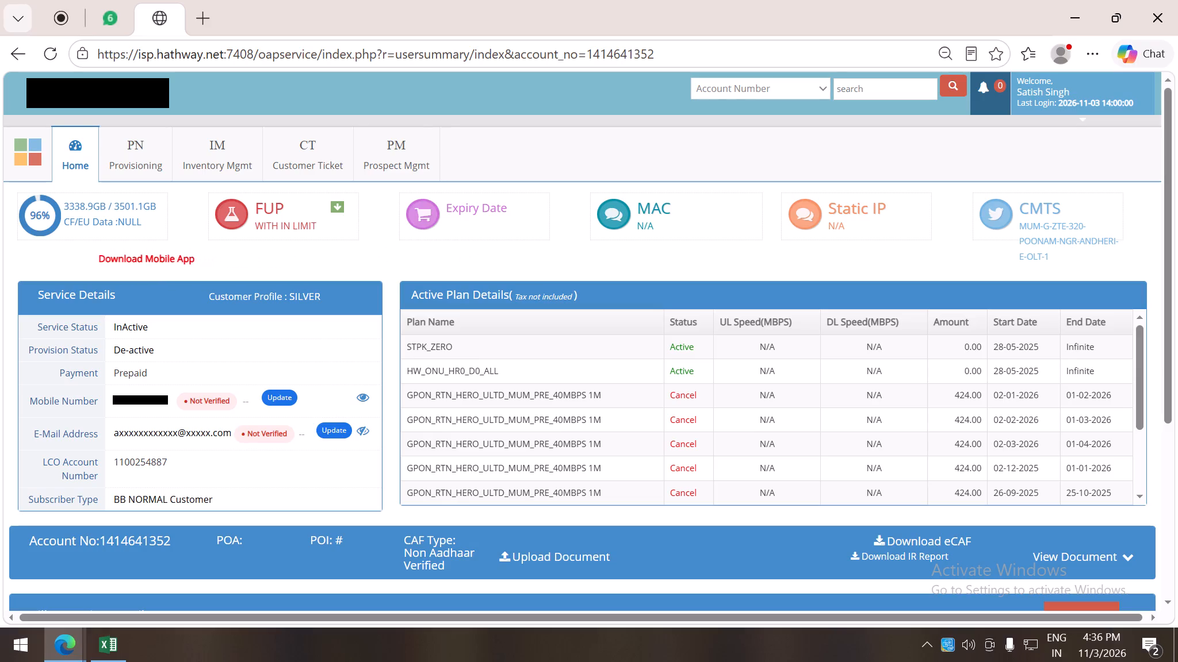
Switch to the Tubelight dialer and copy the customer's phone number from the active Mumbai Win-back call.
{"action": "left_click", "coordinate": [66, 2]}
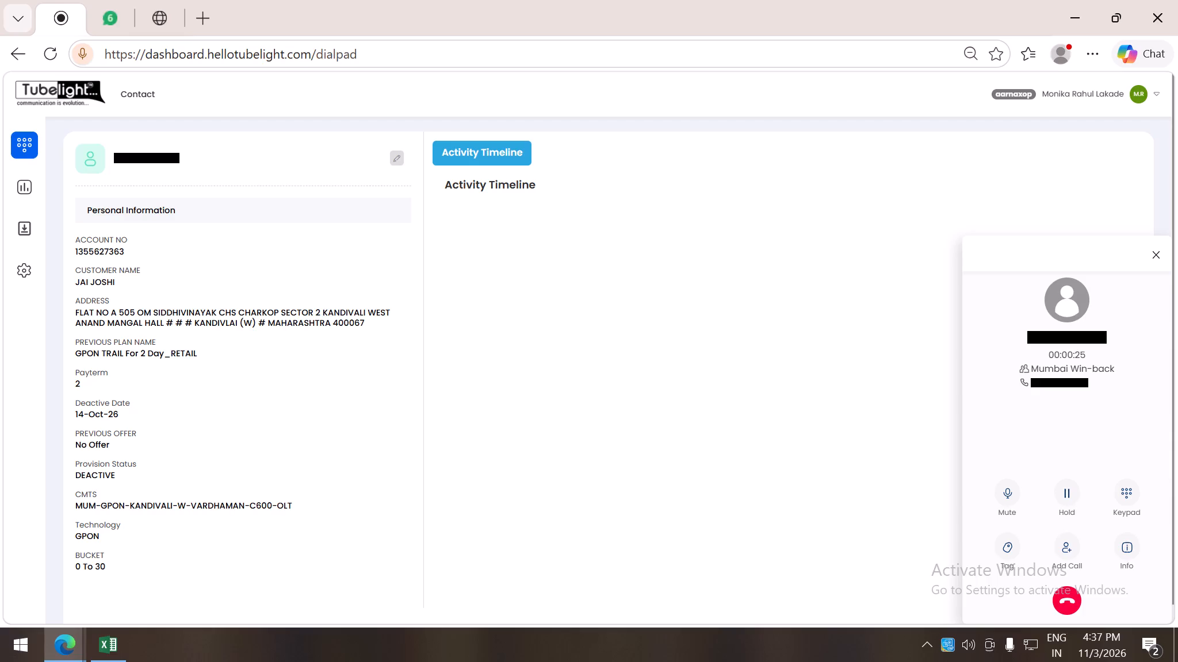
{"action": "double_click", "coordinate": [1103, 335]}
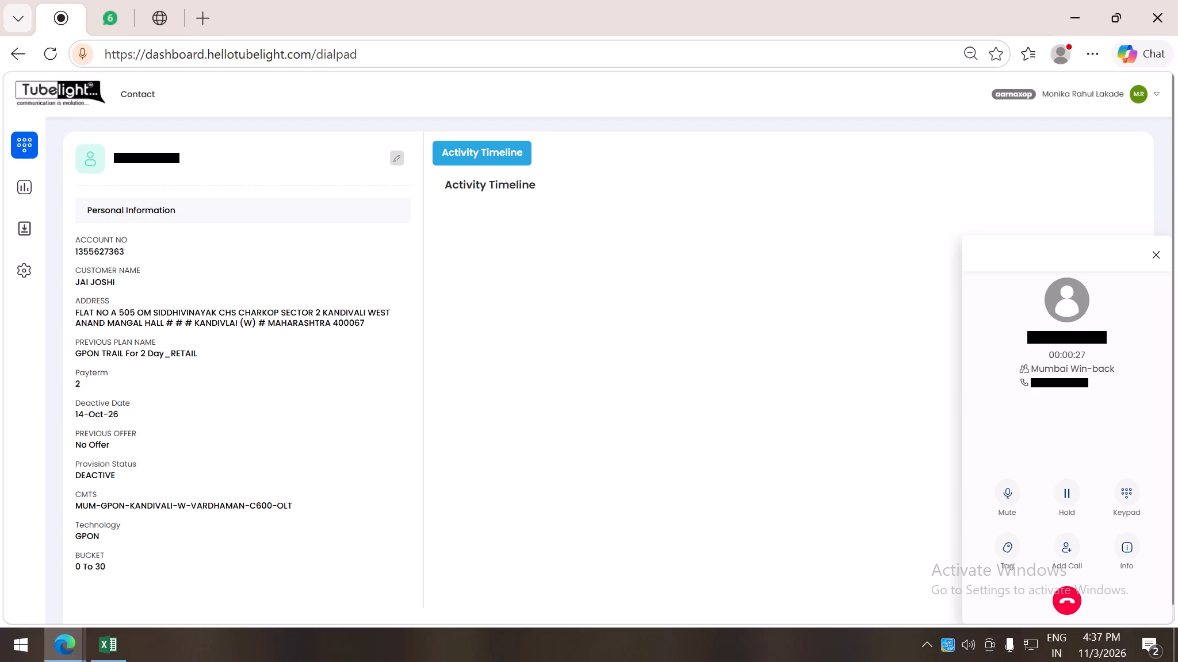
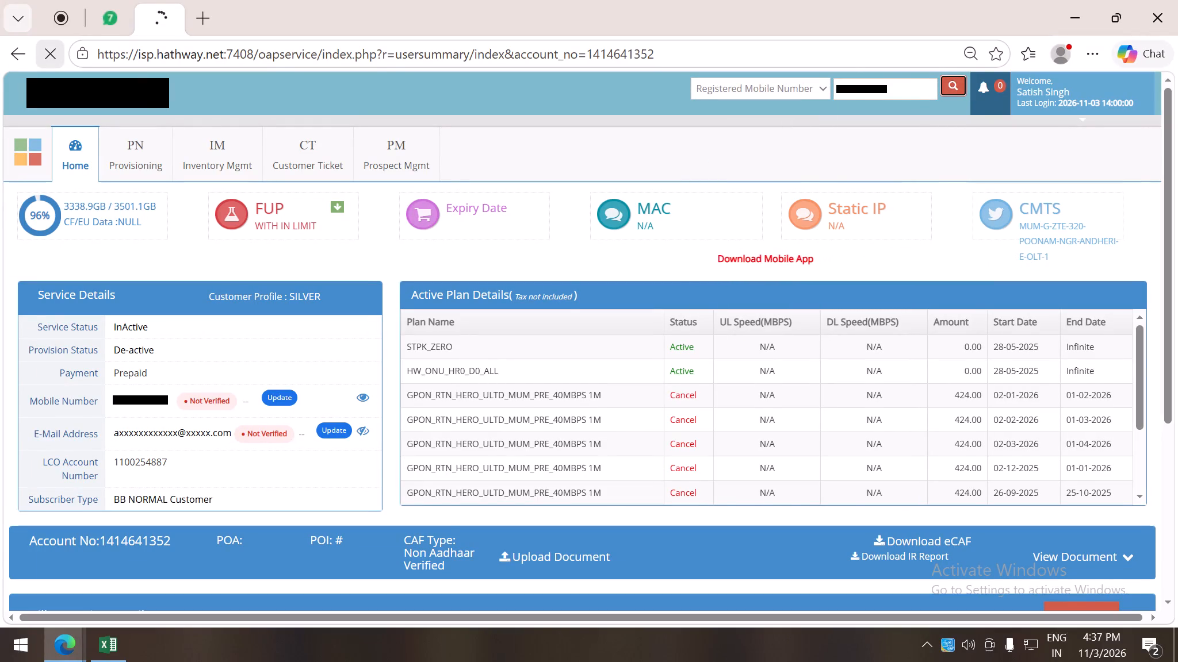
Return to the Tubelight dialer and end the active Mumbai Win-back call.
{"action": "left_click", "coordinate": [64, 5]}
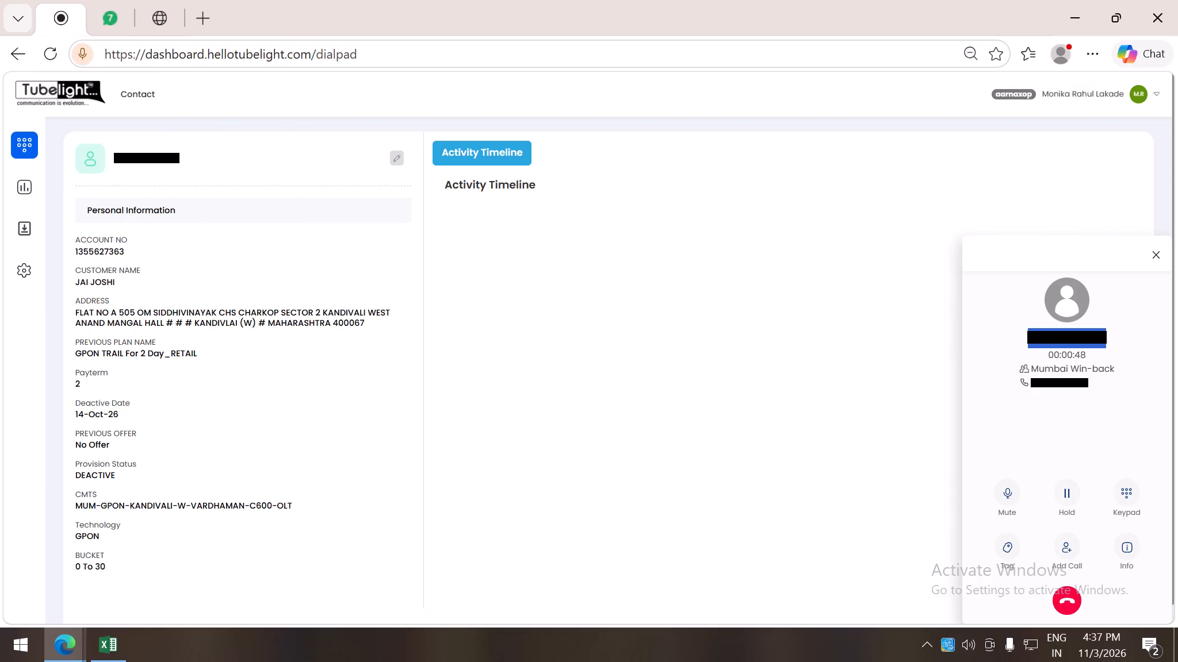
{"action": "triple_click", "coordinate": [108, 252]}
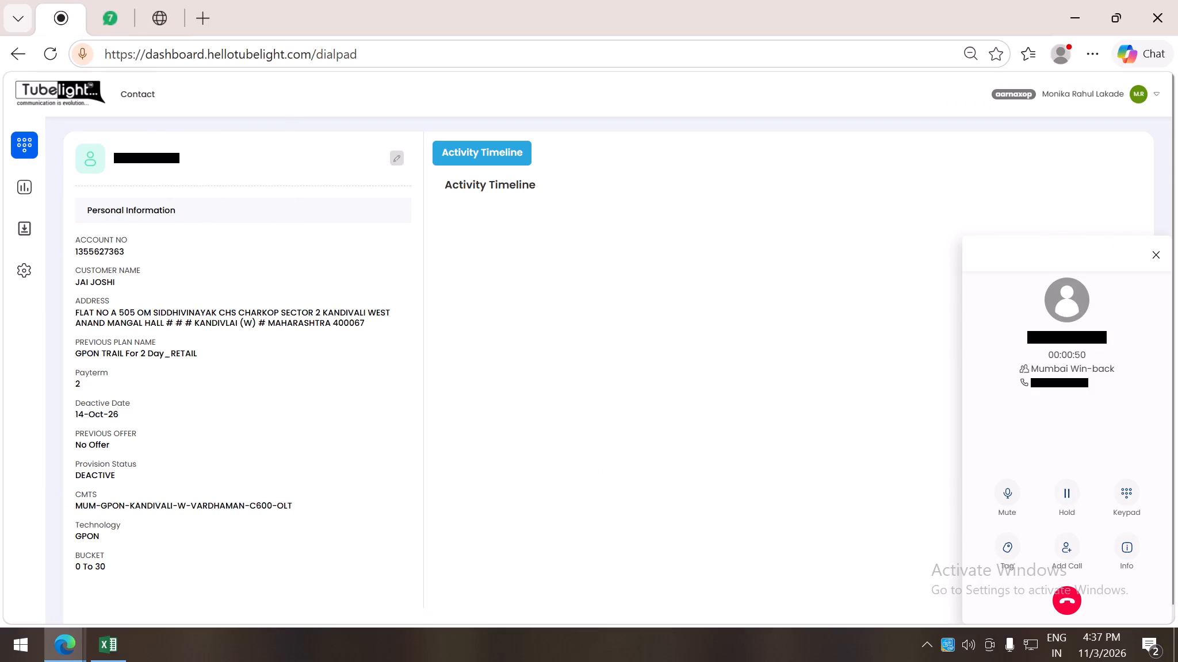
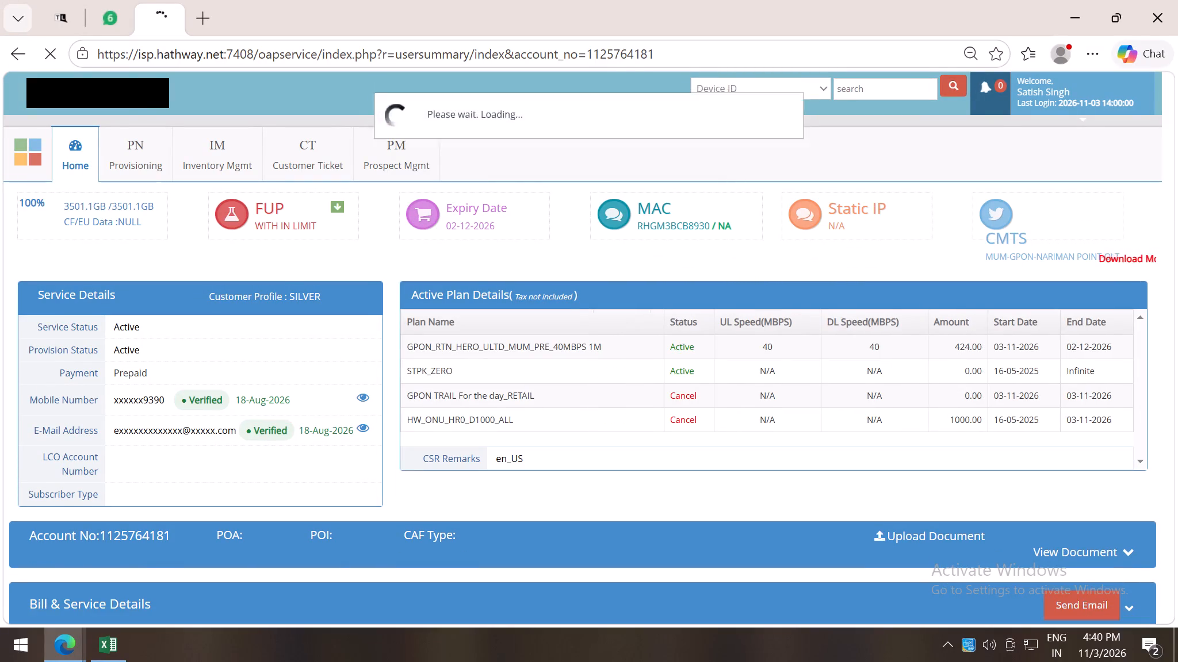
Reveal the customer's masked e-mail address in the account's Service Details.
{"action": "left_click", "coordinate": [364, 424]}
{"action": "left_click", "coordinate": [364, 423]}
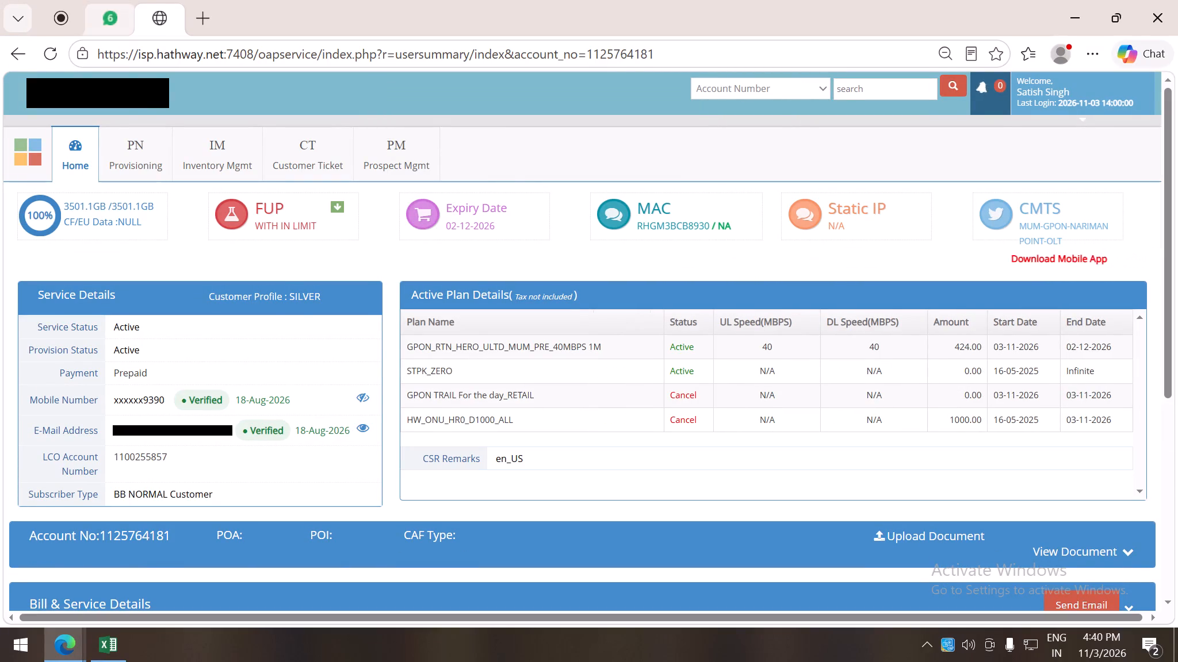
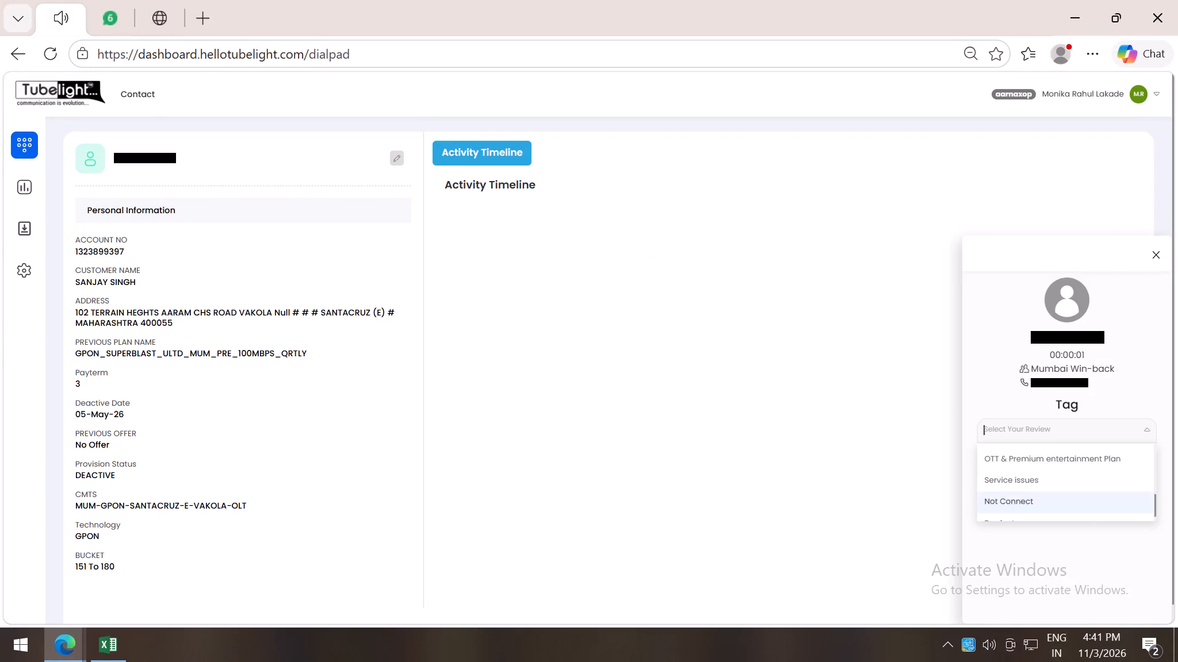
Tag the Mumbai Win-back call with Not Connect and Not Contactable, and look through the remaining options for a further tag.
{"action": "left_click", "coordinate": [1029, 499]}
{"action": "left_click_drag", "start_coordinate": [1088, 421], "coordinate": [1078, 428]}
{"action": "left_click", "coordinate": [1032, 468]}
{"action": "left_click_drag", "start_coordinate": [1083, 441], "coordinate": [1050, 473]}
{"action": "scroll", "coordinate": [1041, 487], "scroll_direction": "down", "scroll_amount": 1}
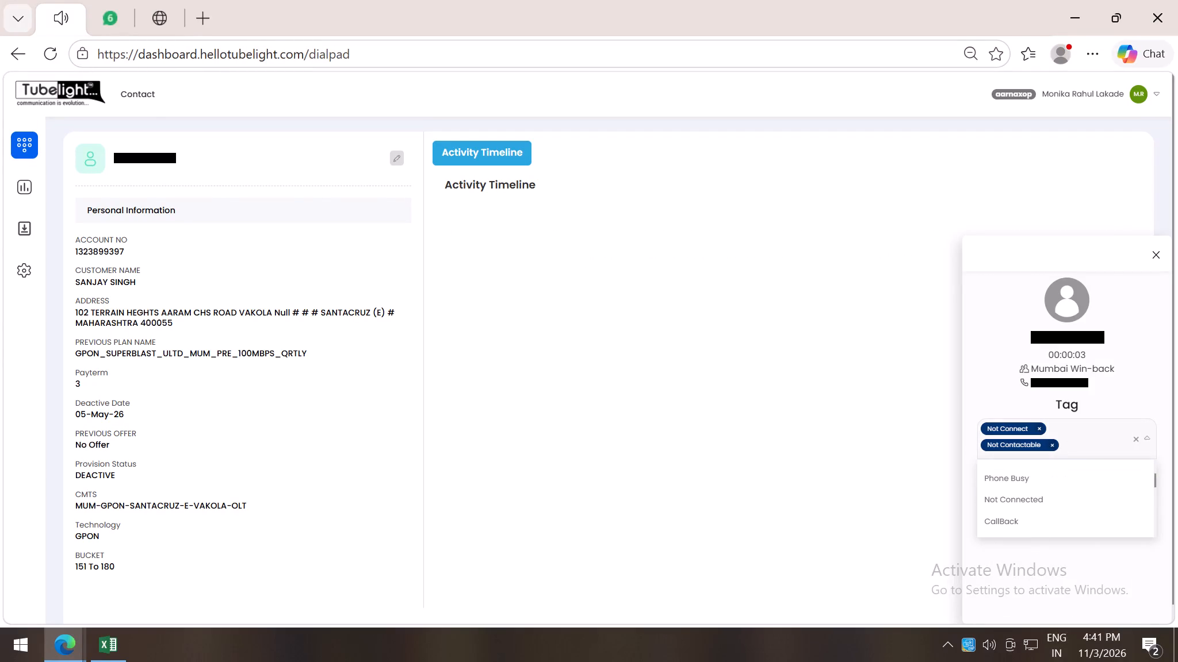
Add the Not Connected tag to the Mumbai Win-back call and submit its tagging.
{"action": "left_click", "coordinate": [1037, 494]}
{"action": "left_click", "coordinate": [1031, 539]}
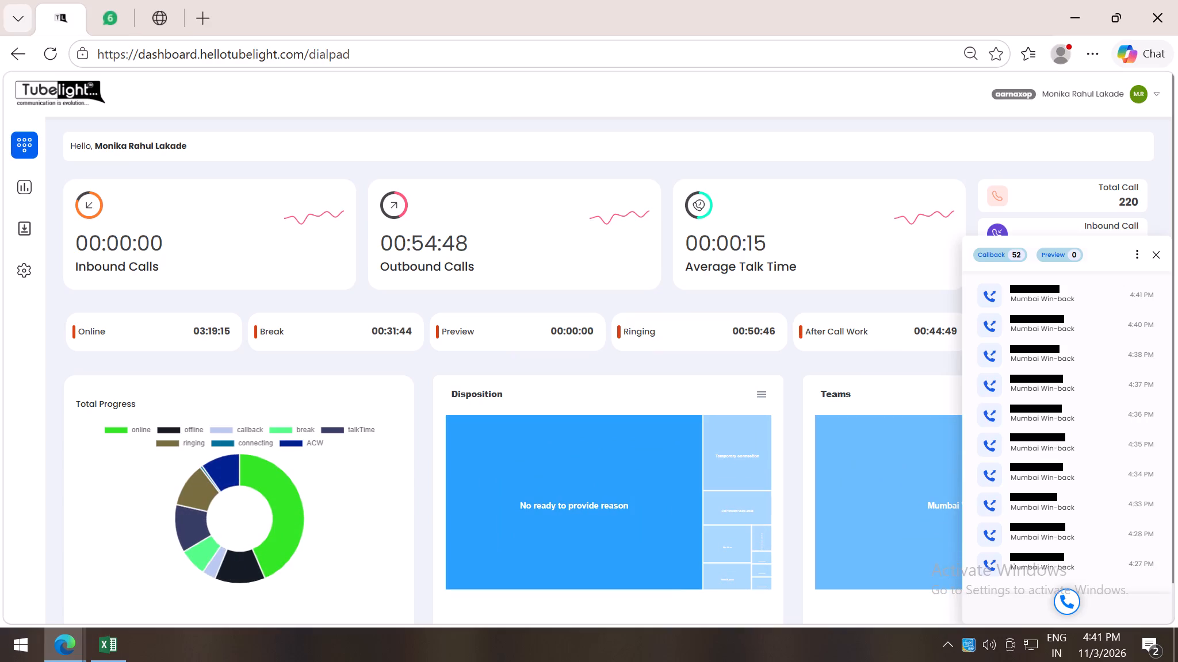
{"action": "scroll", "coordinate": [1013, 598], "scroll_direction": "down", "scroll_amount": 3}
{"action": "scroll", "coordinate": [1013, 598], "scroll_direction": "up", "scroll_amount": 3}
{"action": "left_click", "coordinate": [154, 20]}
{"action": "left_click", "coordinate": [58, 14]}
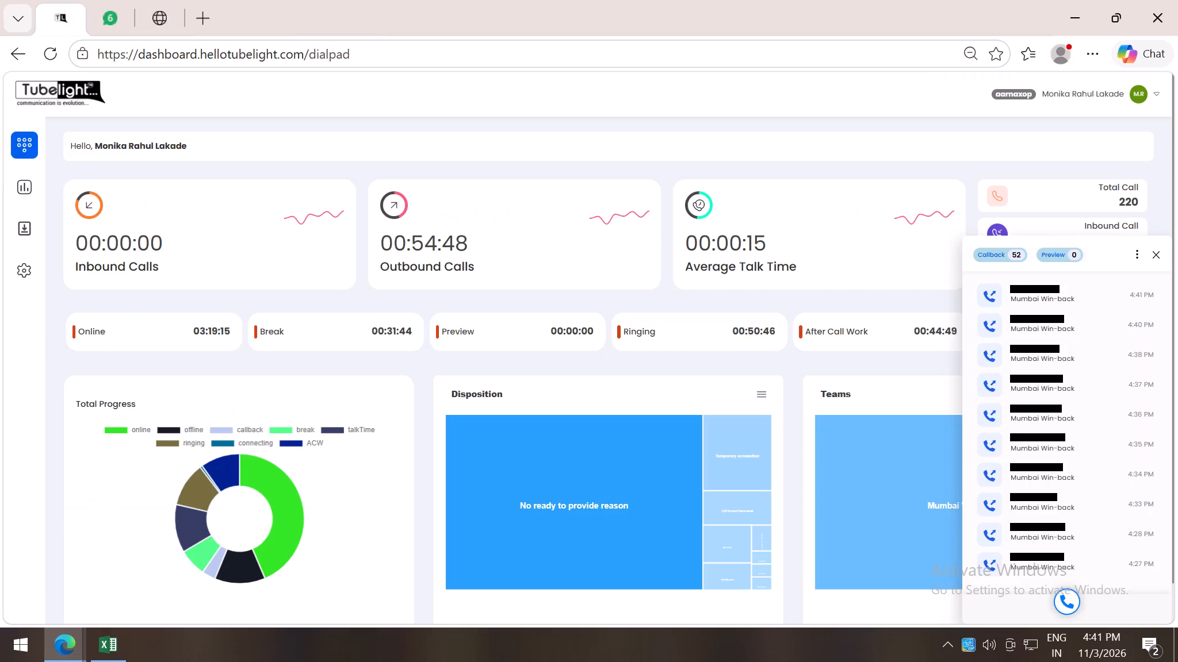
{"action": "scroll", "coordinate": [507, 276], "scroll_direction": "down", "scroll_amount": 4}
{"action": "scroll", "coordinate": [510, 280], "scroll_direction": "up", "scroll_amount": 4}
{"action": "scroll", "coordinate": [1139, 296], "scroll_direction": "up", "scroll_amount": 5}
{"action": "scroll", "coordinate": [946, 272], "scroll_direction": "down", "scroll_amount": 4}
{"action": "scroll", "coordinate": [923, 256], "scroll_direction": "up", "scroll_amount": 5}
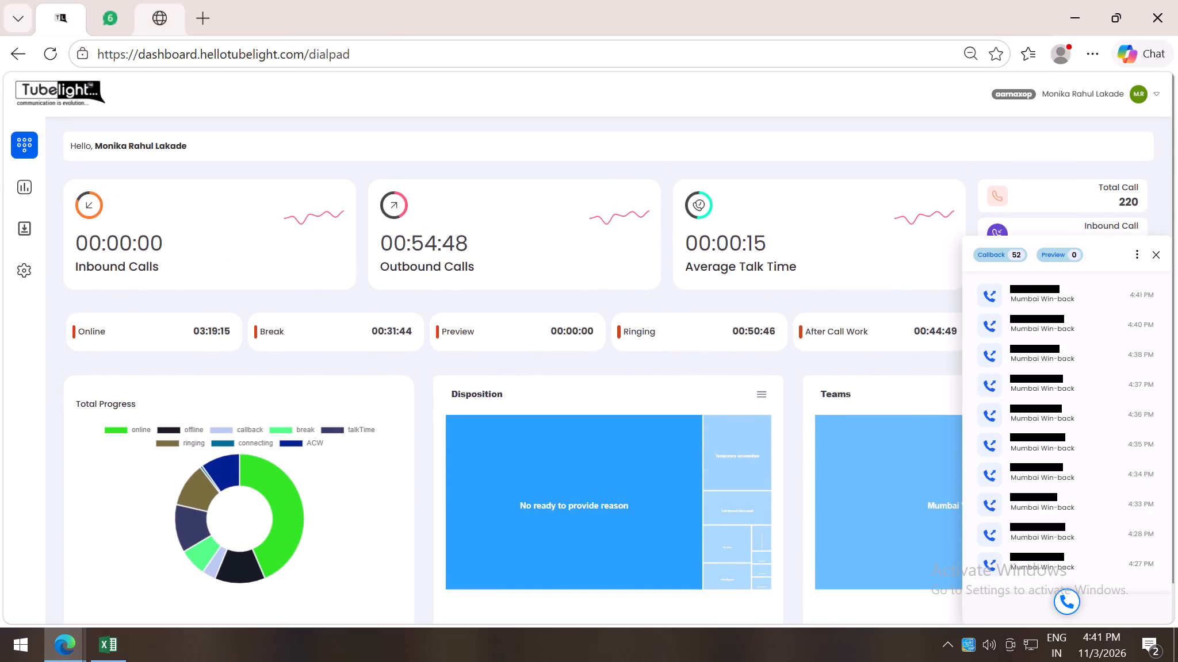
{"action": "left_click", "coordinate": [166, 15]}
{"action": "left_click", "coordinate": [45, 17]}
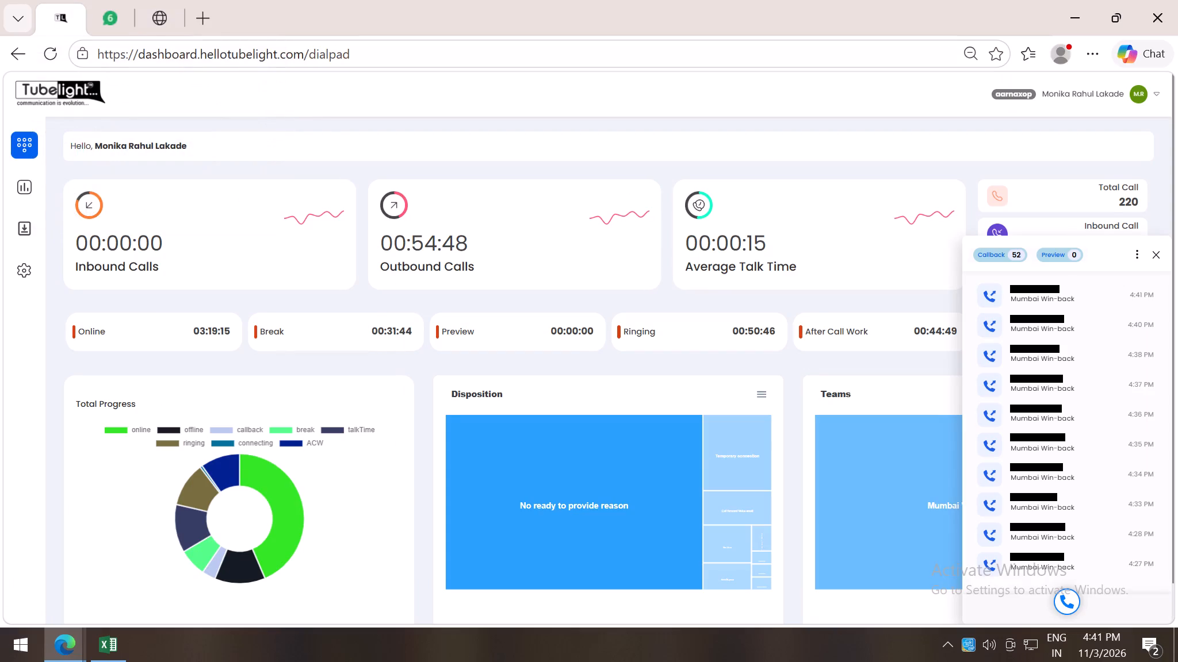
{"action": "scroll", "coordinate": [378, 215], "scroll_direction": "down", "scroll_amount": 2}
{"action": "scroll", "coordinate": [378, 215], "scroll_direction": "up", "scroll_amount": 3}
Reload the dialer dashboard and set the agent status back online.
{"action": "key", "text": "F5"}
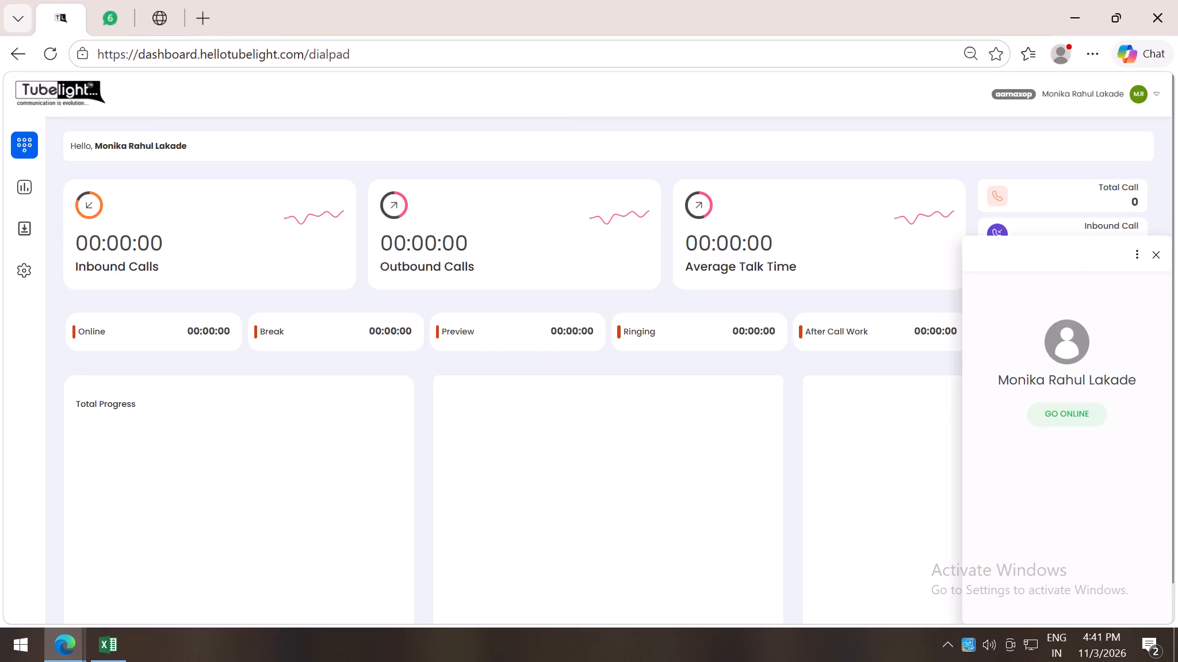
{"action": "left_click", "coordinate": [1064, 414]}
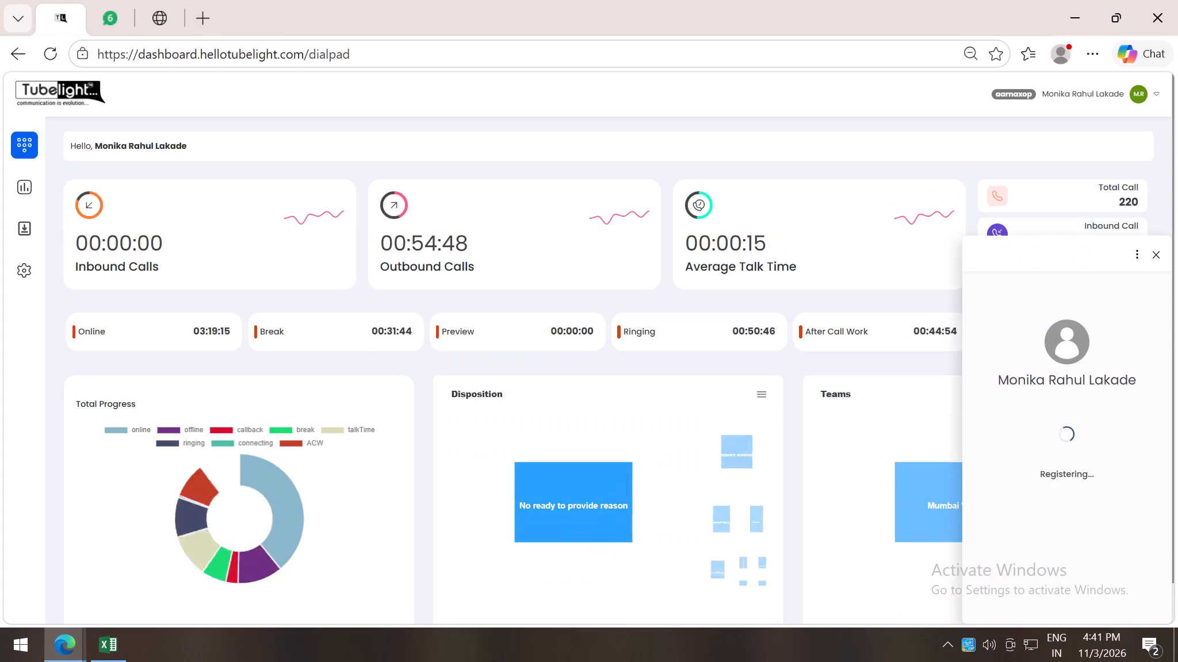
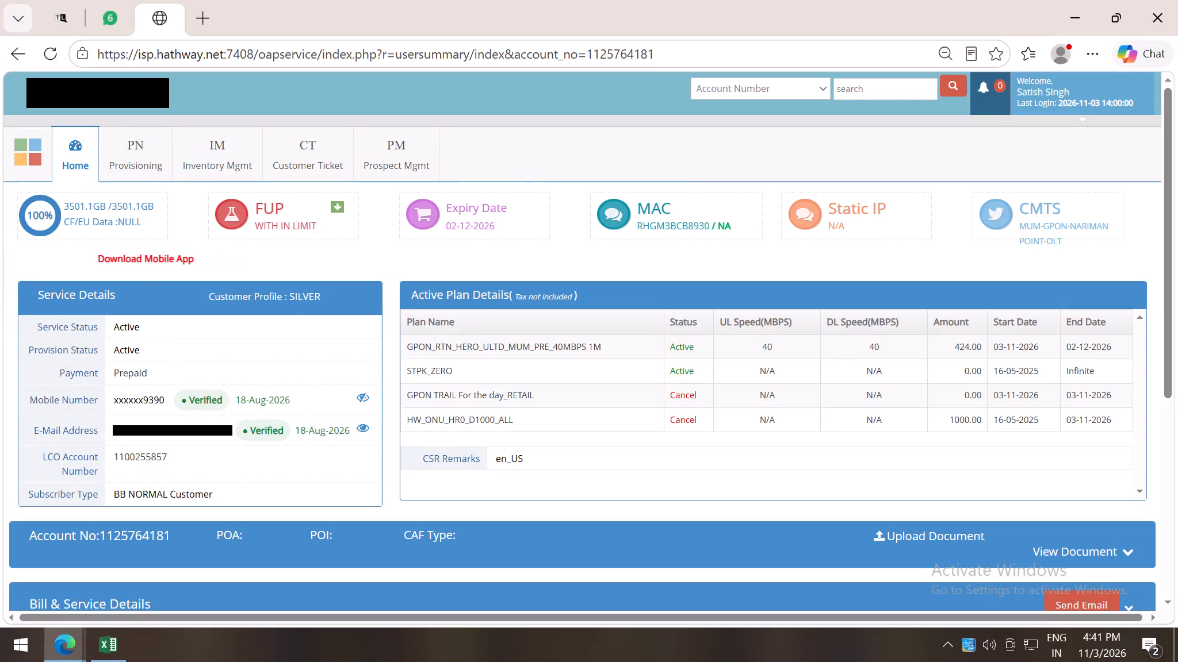
Toggle the e-mail address's visibility in the customer's service details and return to the Tubelight dialer dashboard.
{"action": "left_click", "coordinate": [358, 425]}
{"action": "left_click", "coordinate": [71, 2]}
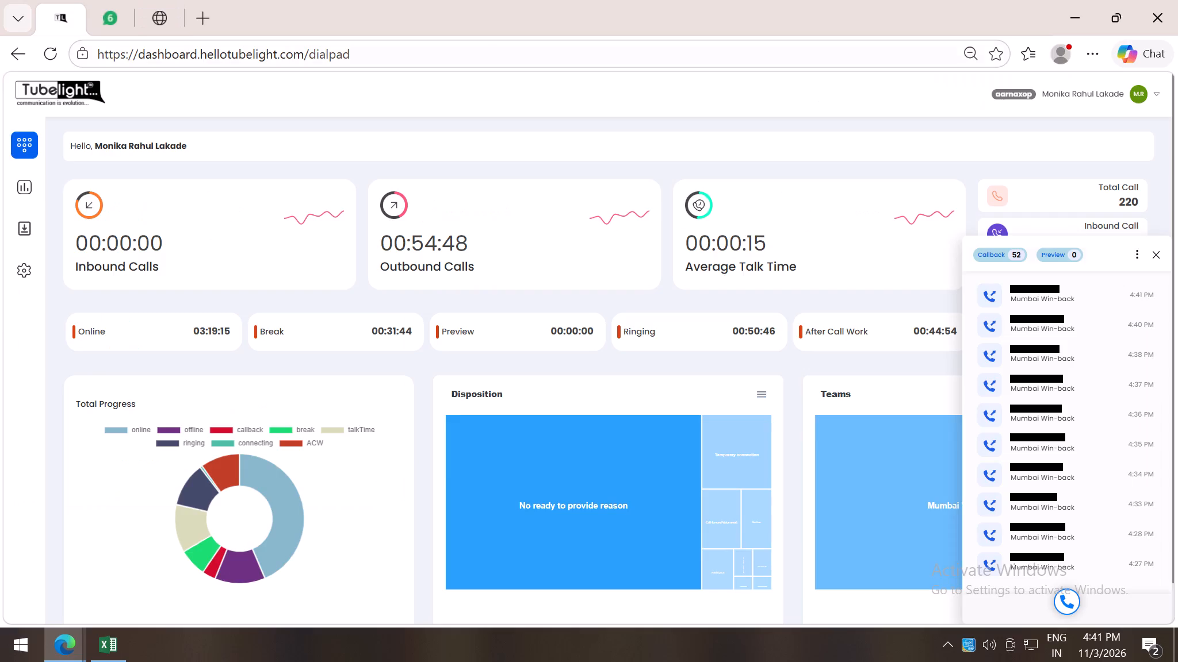
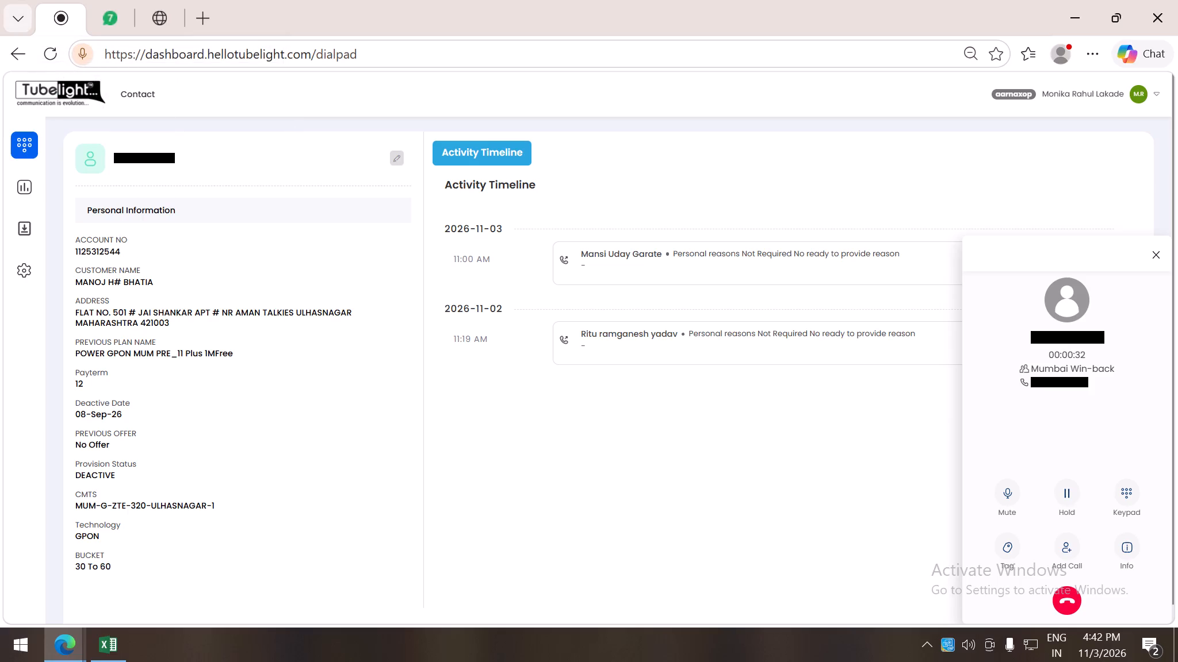
Select the customer's contact entry shown above the timer of the Mumbai Win-back call.
{"action": "double_click", "coordinate": [1045, 334]}
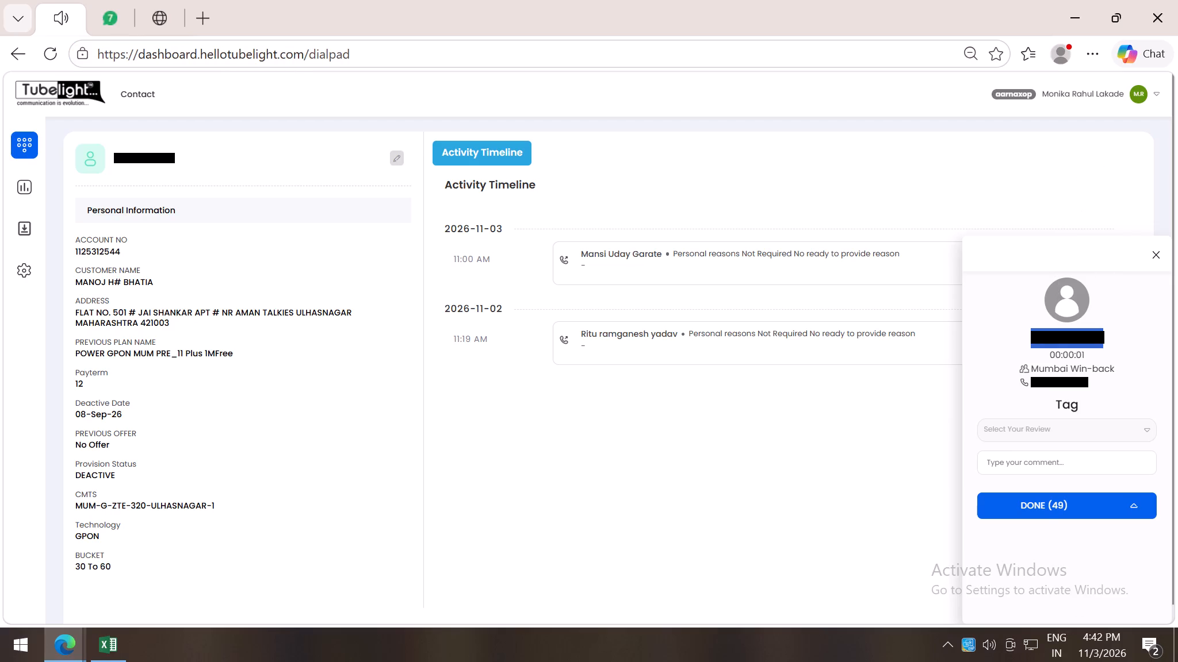
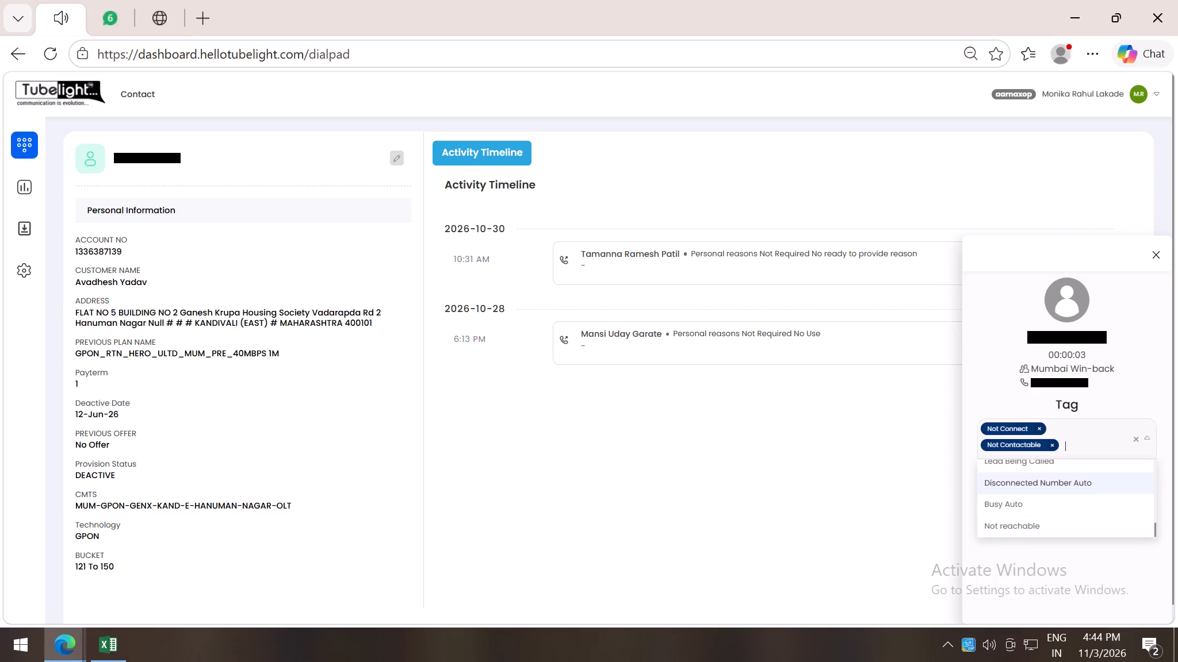
Add a call-outcome tag after Not Connect and Not Contactable on the Mumbai Win-back call, and submit the tagging.
{"action": "scroll", "coordinate": [1043, 480], "scroll_direction": "up", "scroll_amount": 2}
{"action": "scroll", "coordinate": [1043, 489], "scroll_direction": "down", "scroll_amount": 5}
{"action": "scroll", "coordinate": [1050, 493], "scroll_direction": "up", "scroll_amount": 11}
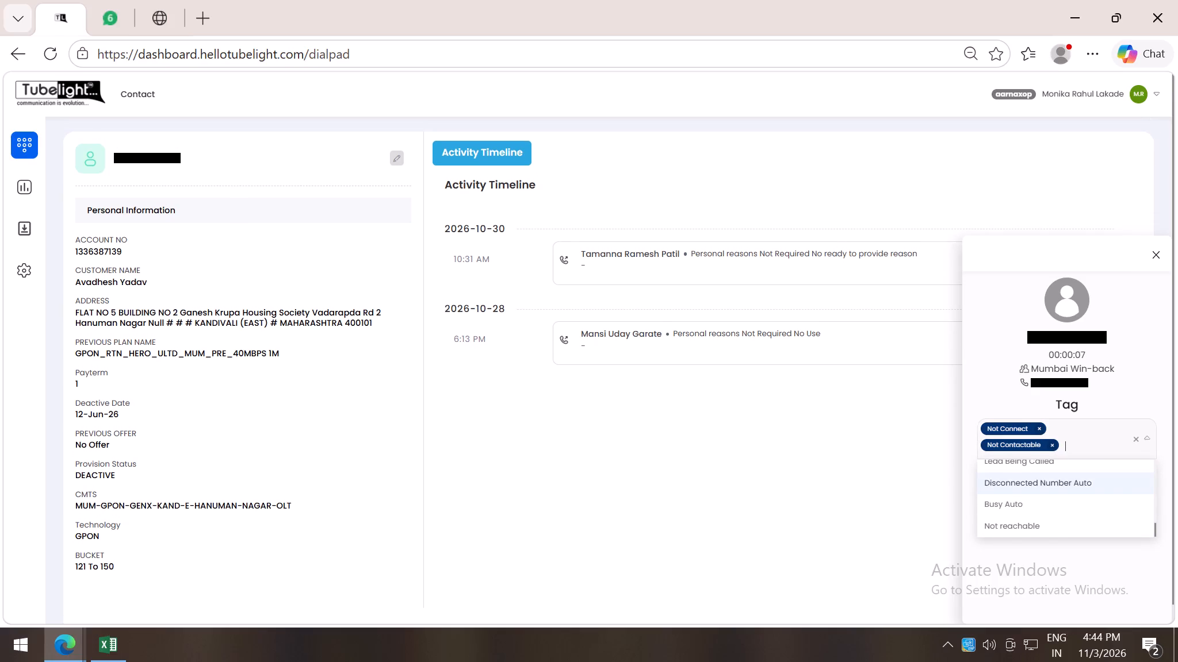
{"action": "scroll", "coordinate": [1050, 493], "scroll_direction": "up", "scroll_amount": 3}
{"action": "scroll", "coordinate": [1076, 503], "scroll_direction": "down", "scroll_amount": 1}
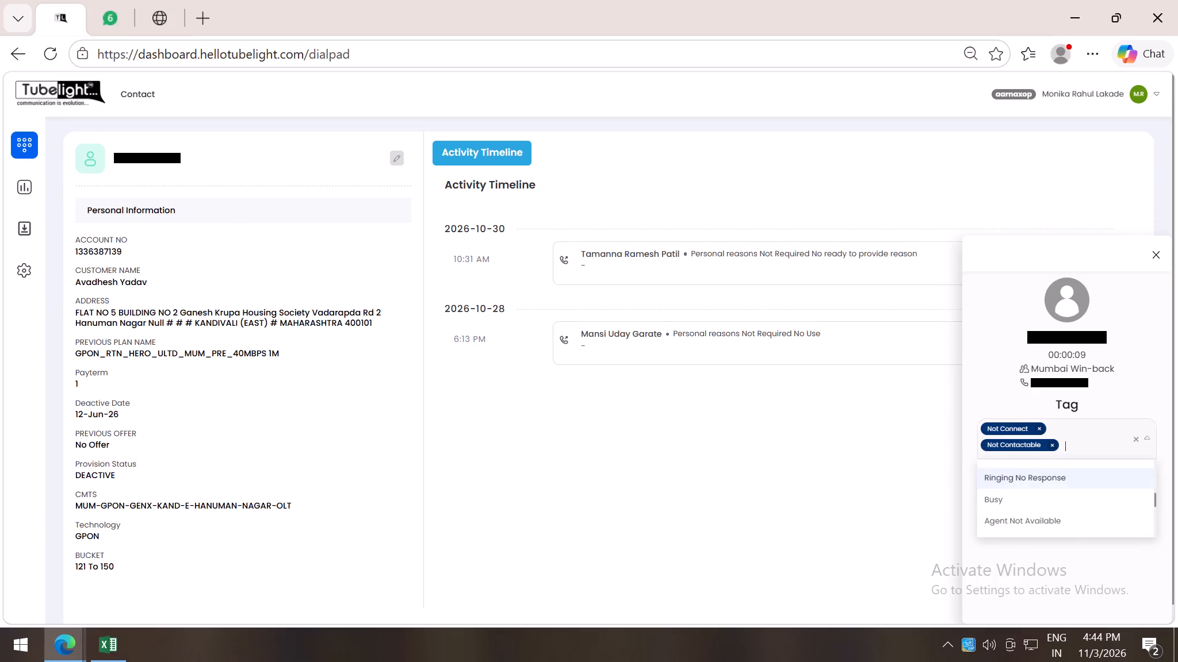
{"action": "scroll", "coordinate": [1074, 480], "scroll_direction": "up", "scroll_amount": 1}
{"action": "left_click", "coordinate": [1062, 524]}
{"action": "left_click", "coordinate": [1066, 533]}
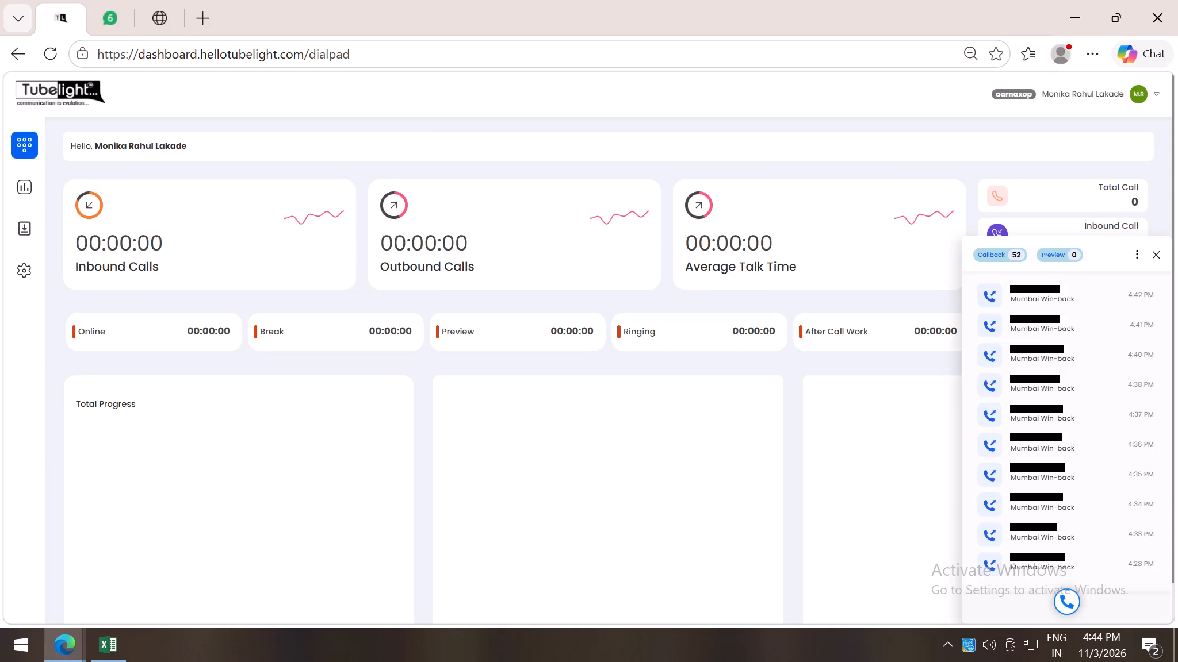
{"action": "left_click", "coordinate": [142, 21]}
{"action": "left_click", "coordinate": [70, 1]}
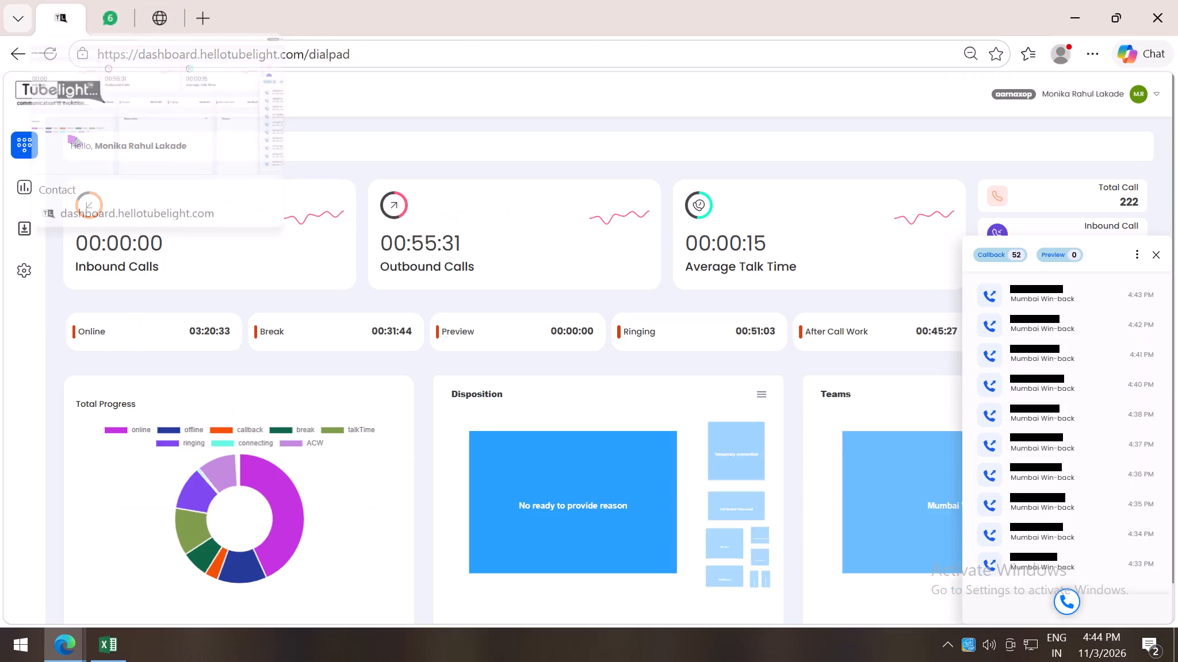
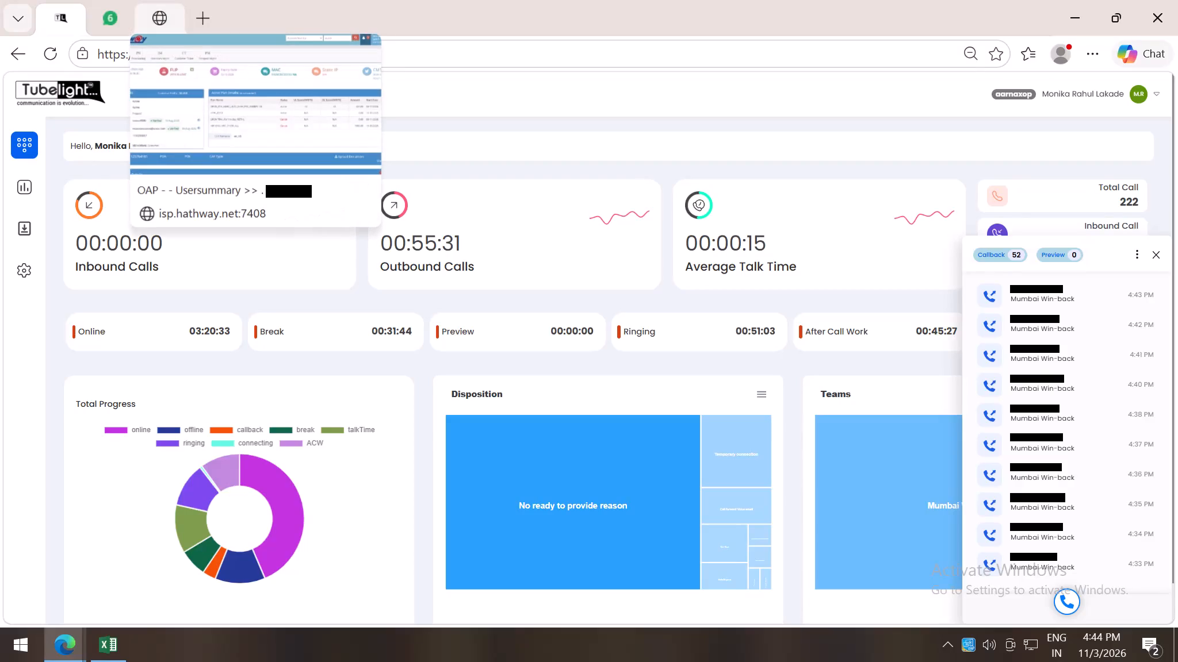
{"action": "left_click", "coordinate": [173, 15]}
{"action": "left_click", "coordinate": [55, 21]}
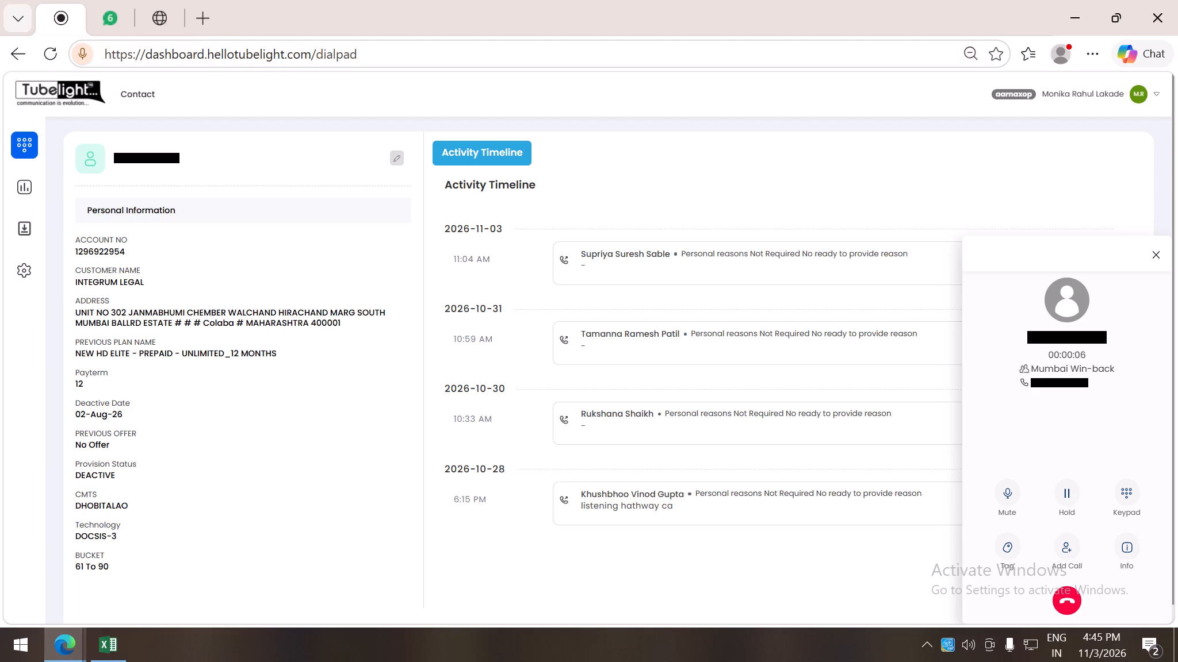
End the Mumbai Win-back call to Integrum Legal, select its call-outcome tag and submit the tagging.
{"action": "left_click", "coordinate": [1064, 598]}
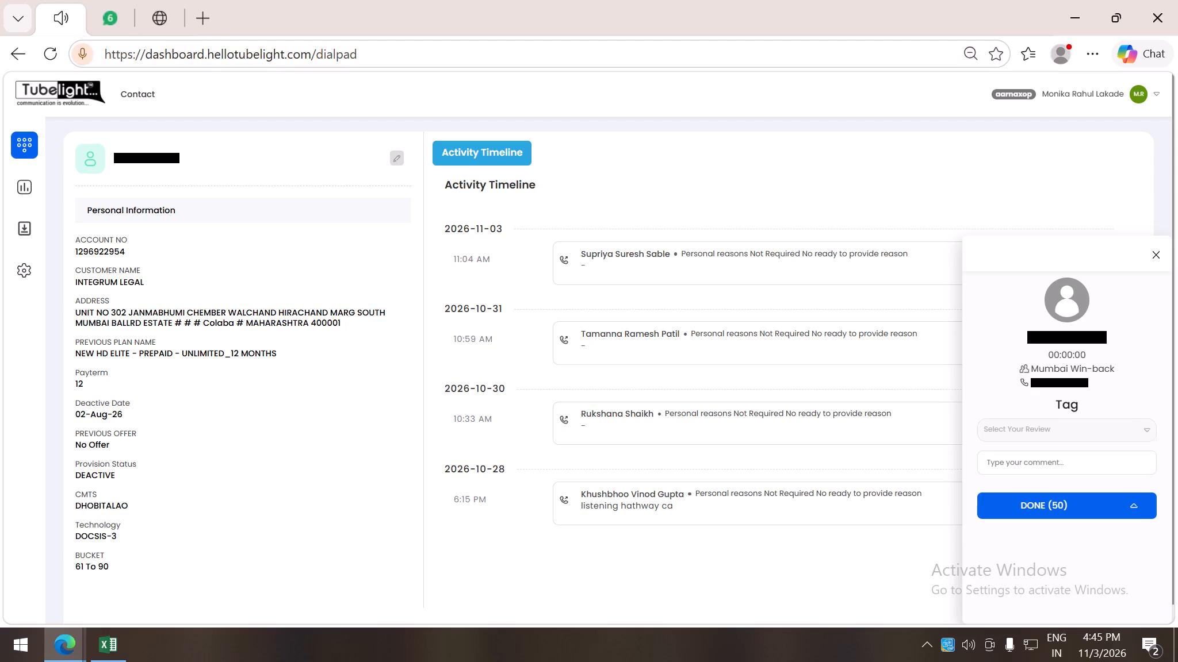
{"action": "left_click", "coordinate": [1016, 432]}
{"action": "scroll", "coordinate": [1049, 496], "scroll_direction": "down", "scroll_amount": 5}
{"action": "left_click", "coordinate": [1049, 494]}
{"action": "left_click_drag", "start_coordinate": [1060, 426], "coordinate": [1057, 434]}
{"action": "left_click_drag", "start_coordinate": [1026, 472], "coordinate": [1039, 468]}
{"action": "left_click_drag", "start_coordinate": [1097, 437], "coordinate": [1061, 467]}
{"action": "scroll", "coordinate": [1025, 501], "scroll_direction": "down", "scroll_amount": 2}
{"action": "left_click", "coordinate": [1053, 480]}
{"action": "left_click", "coordinate": [1048, 548]}
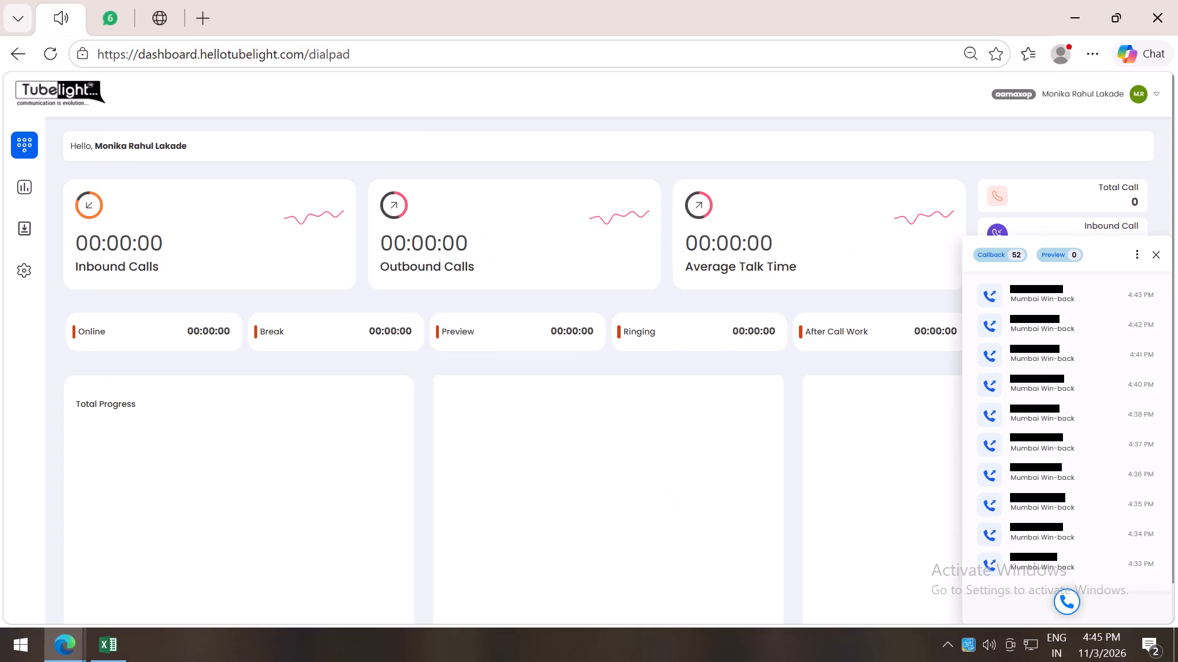
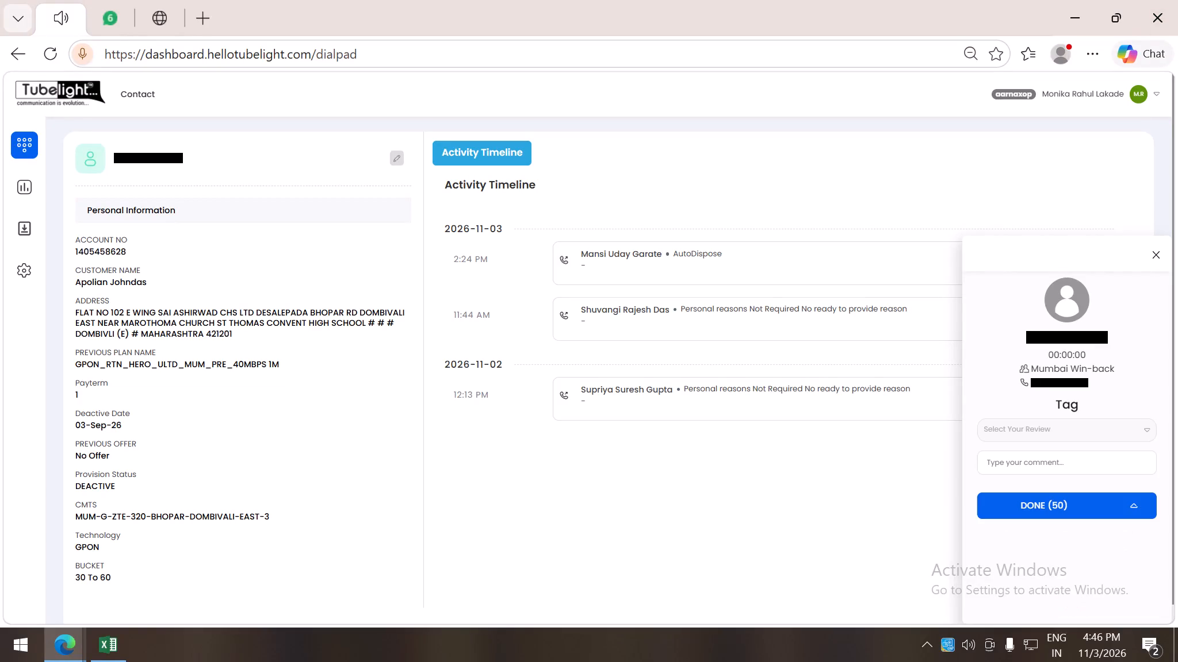
Tag the ended Mumbai Win-back call to the Dombivli East customer as Personal reasons, Not Required and a sub-reason, and submit it.
{"action": "left_click", "coordinate": [1062, 434]}
{"action": "scroll", "coordinate": [1043, 494], "scroll_direction": "down", "scroll_amount": 1}
{"action": "left_click", "coordinate": [1046, 485]}
{"action": "left_click_drag", "start_coordinate": [1096, 402], "coordinate": [1086, 421]}
{"action": "left_click", "coordinate": [1083, 441]}
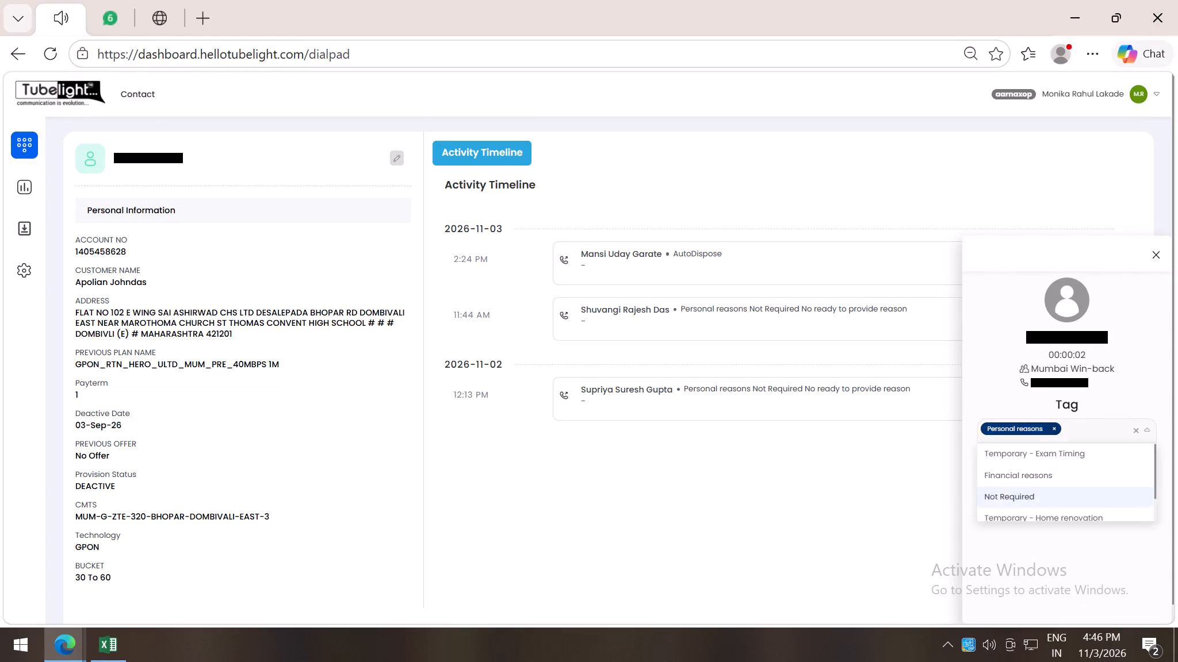
{"action": "left_click_drag", "start_coordinate": [1046, 500], "coordinate": [1051, 485]}
{"action": "left_click_drag", "start_coordinate": [1075, 453], "coordinate": [1074, 463]}
{"action": "left_click", "coordinate": [1065, 484]}
{"action": "left_click", "coordinate": [1072, 540]}
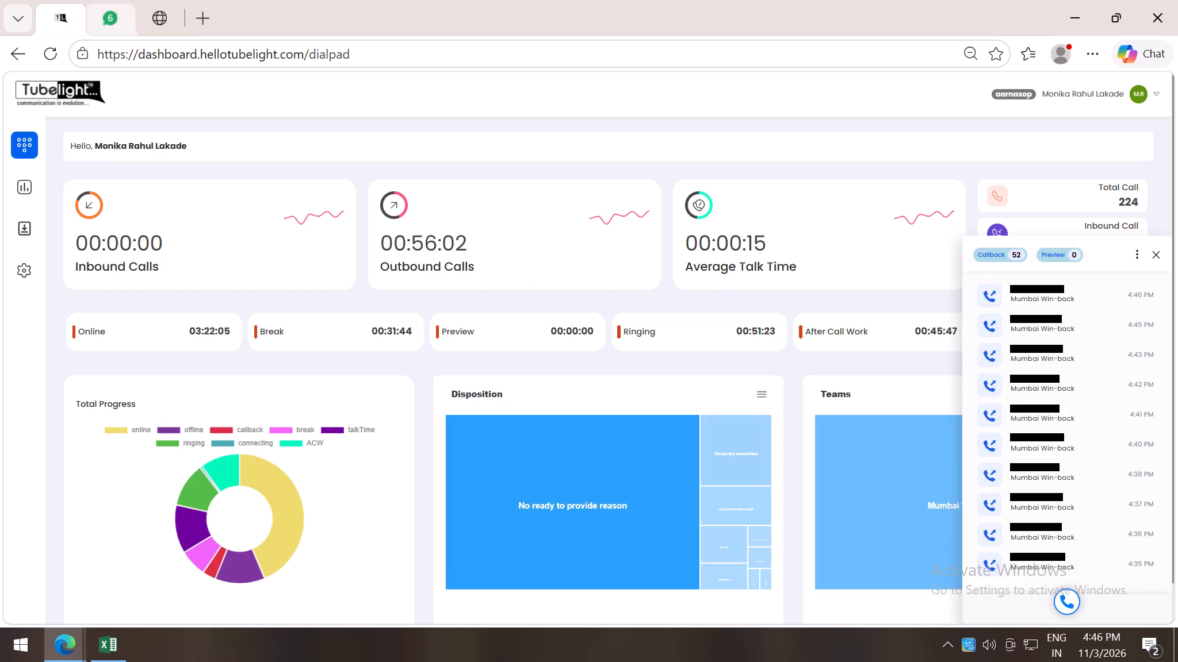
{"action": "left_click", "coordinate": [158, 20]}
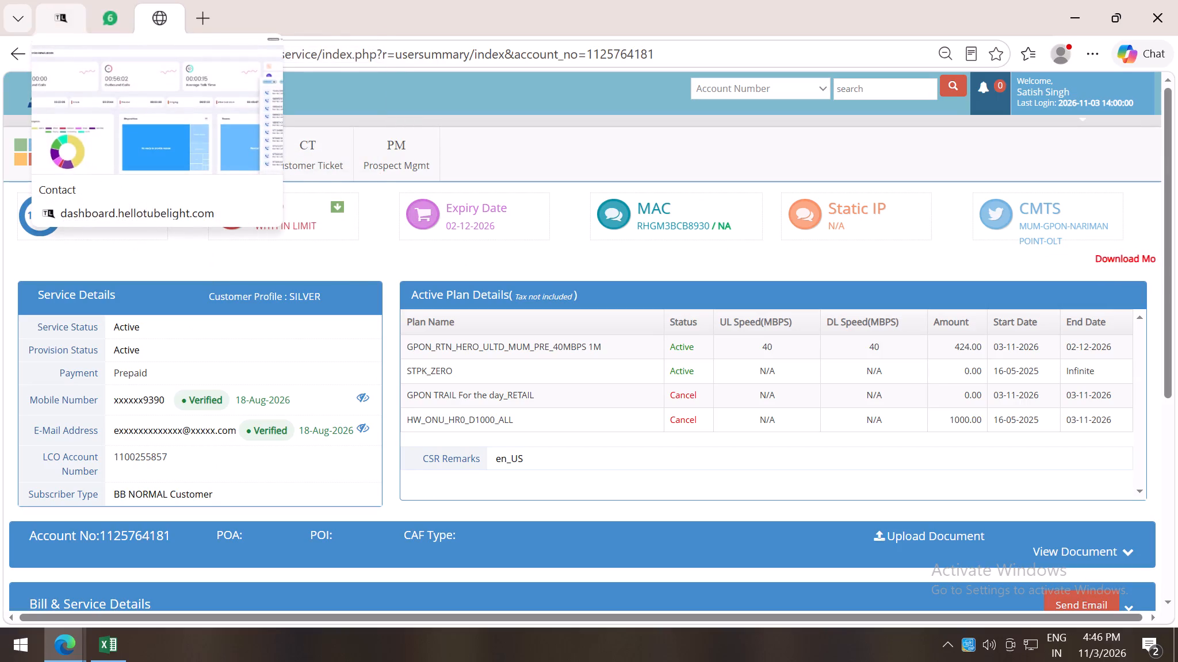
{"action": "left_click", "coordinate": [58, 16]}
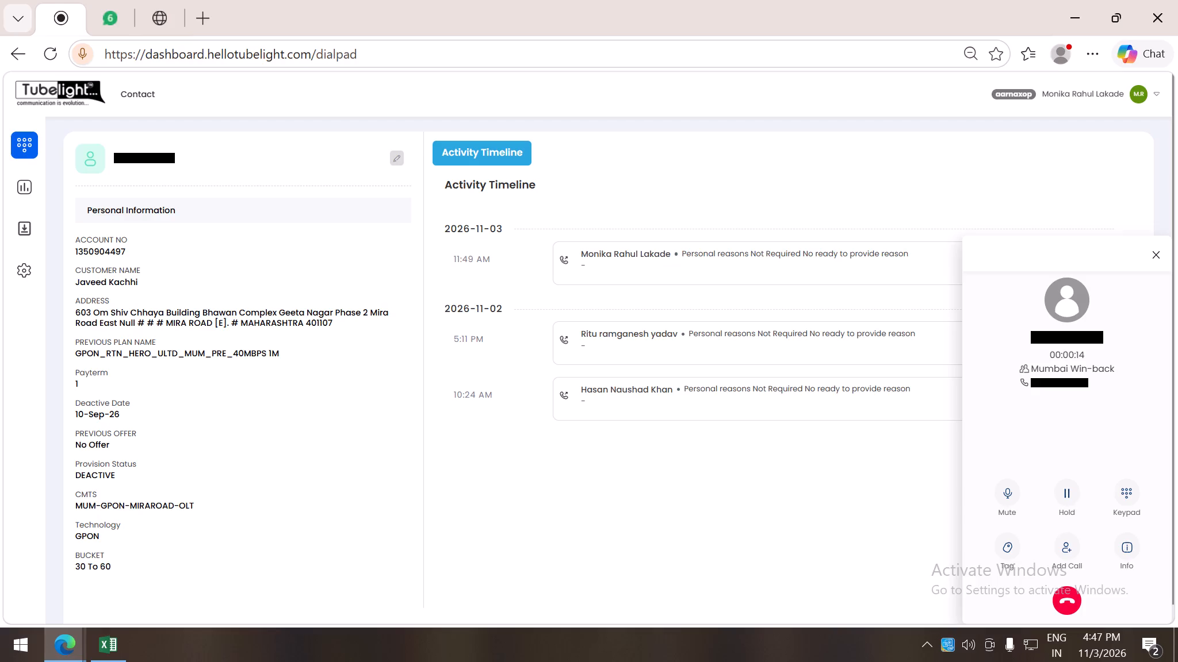
End the call to the Mira Road customer, tag it Personal reasons, Not Required and a sub-reason, and submit it.
{"action": "left_click", "coordinate": [1065, 605]}
{"action": "left_click", "coordinate": [1067, 611]}
{"action": "left_click", "coordinate": [1034, 432]}
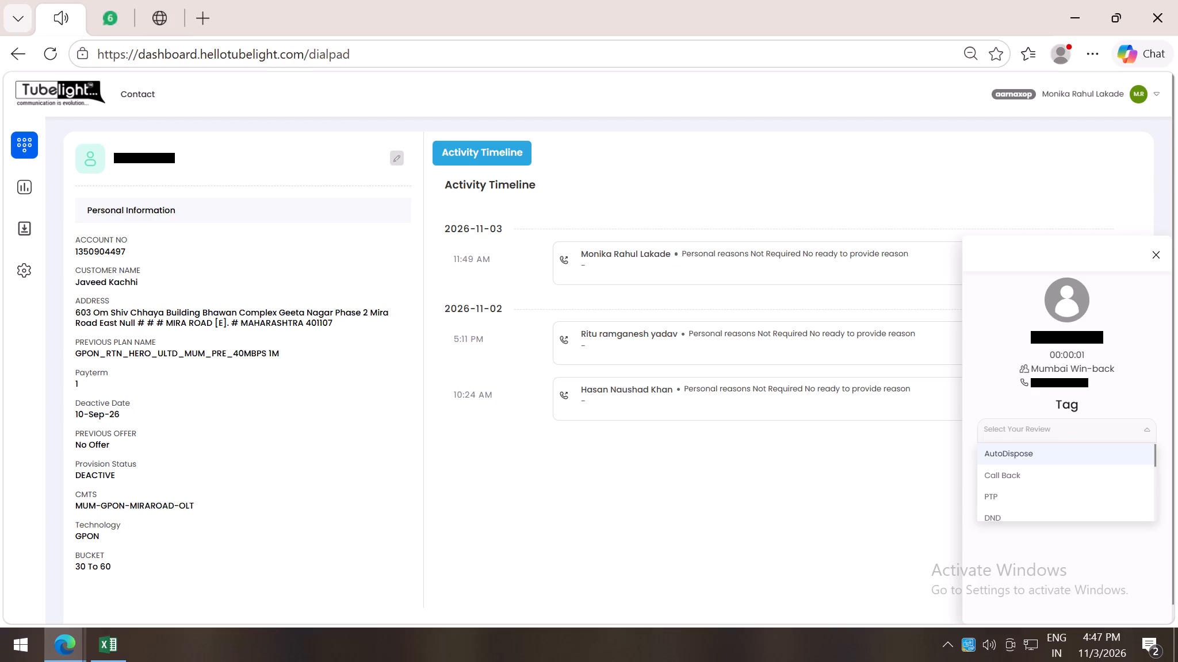
{"action": "scroll", "coordinate": [1039, 442], "scroll_direction": "down", "scroll_amount": 1}
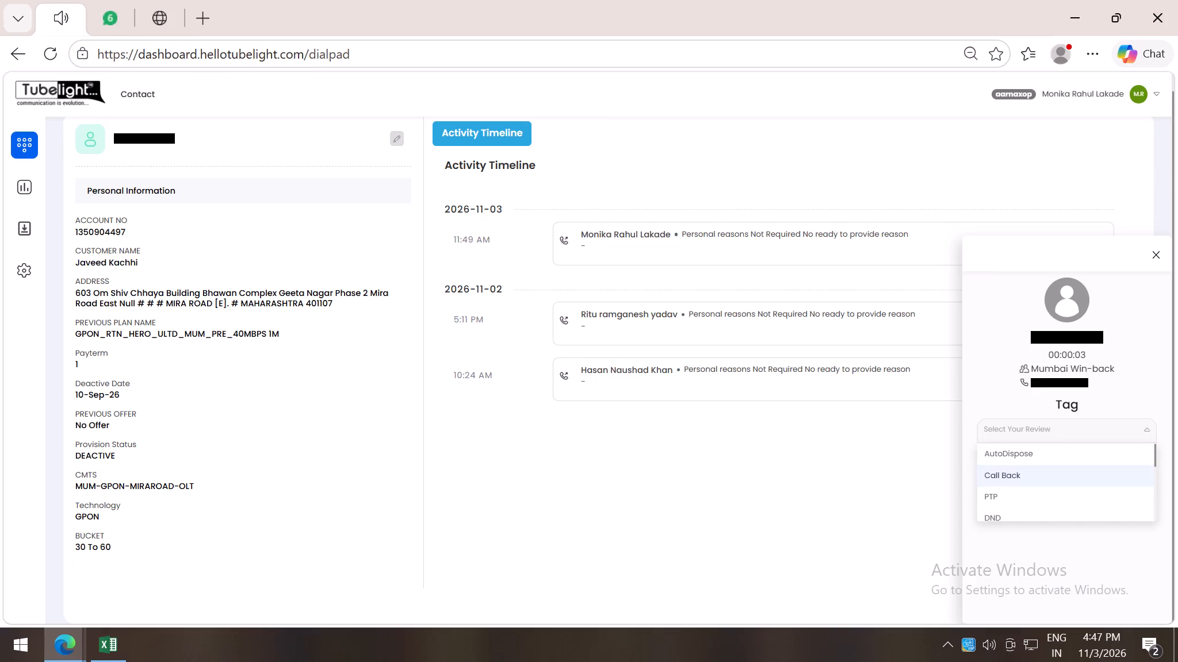
{"action": "scroll", "coordinate": [1077, 478], "scroll_direction": "down", "scroll_amount": 3}
{"action": "scroll", "coordinate": [1038, 472], "scroll_direction": "up", "scroll_amount": 1}
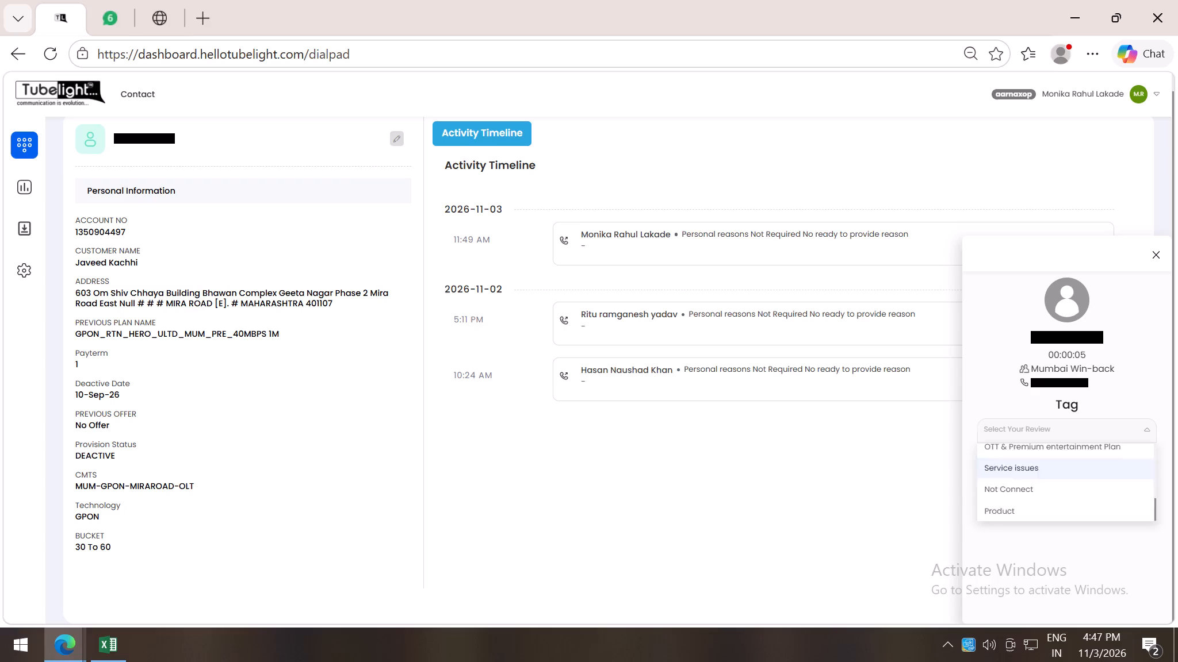
{"action": "left_click", "coordinate": [1041, 457]}
{"action": "left_click", "coordinate": [1081, 424]}
{"action": "left_click", "coordinate": [1026, 488]}
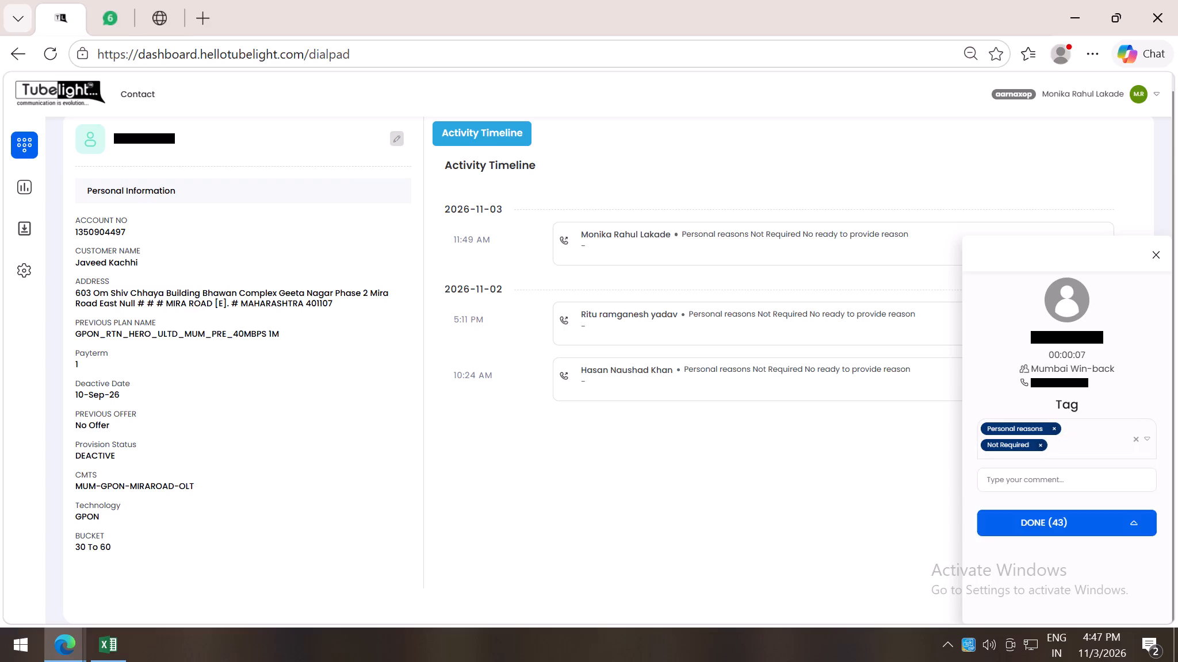
{"action": "left_click_drag", "start_coordinate": [1055, 450], "coordinate": [1052, 457]}
{"action": "left_click", "coordinate": [1041, 491]}
{"action": "left_click", "coordinate": [1048, 538]}
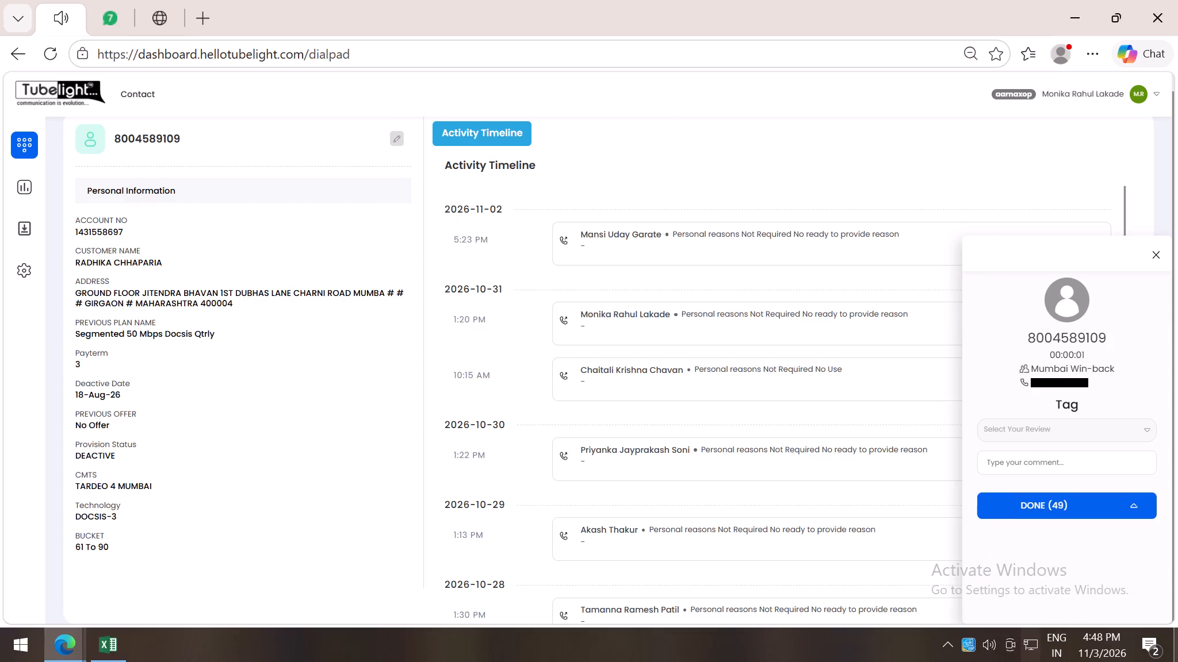
Tag the ended call to the Girgaon DOCSIS-3 customer as Personal reasons, Not Required and a sub-reason, and submit it.
{"action": "left_click", "coordinate": [1028, 433]}
{"action": "scroll", "coordinate": [1019, 478], "scroll_direction": "down", "scroll_amount": 1}
{"action": "left_click", "coordinate": [1019, 478]}
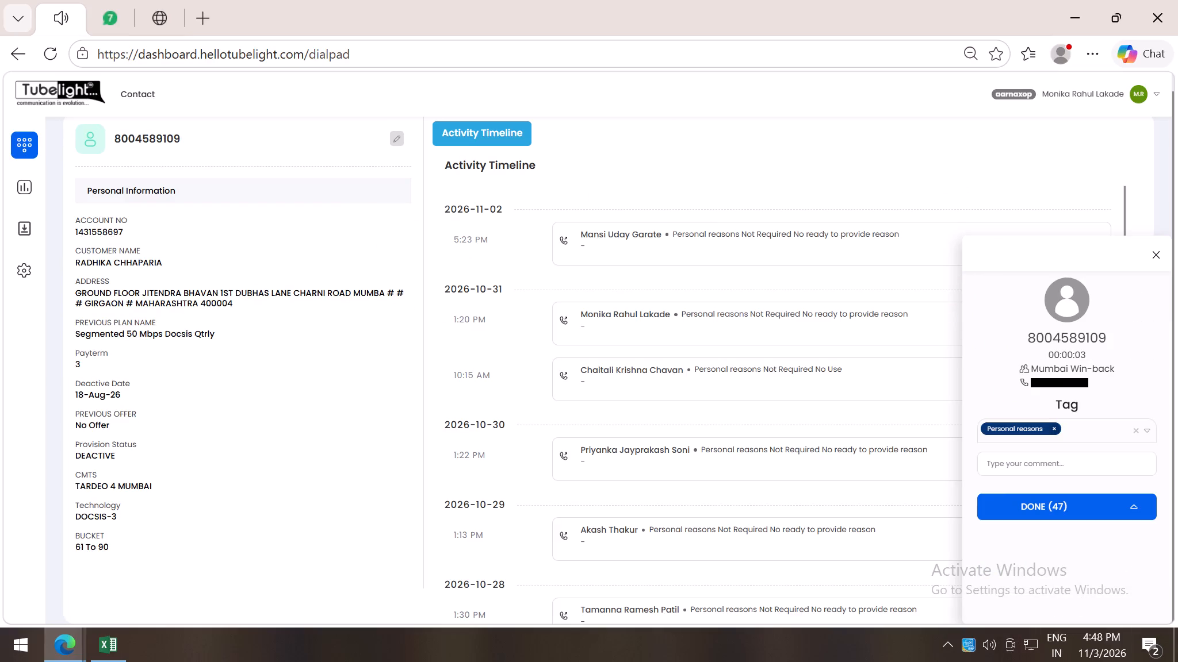
{"action": "left_click_drag", "start_coordinate": [1082, 434], "coordinate": [1072, 448]}
{"action": "left_click_drag", "start_coordinate": [1011, 499], "coordinate": [1046, 469]}
{"action": "left_click", "coordinate": [1076, 465]}
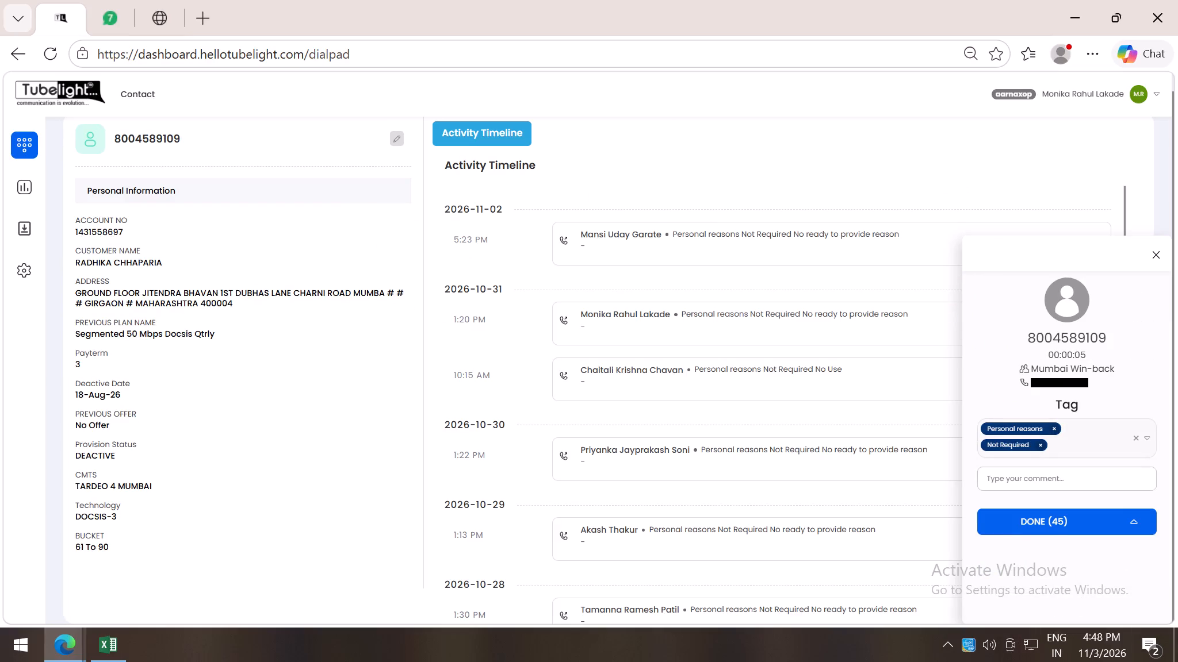
{"action": "left_click", "coordinate": [1069, 448]}
{"action": "left_click", "coordinate": [1063, 494]}
{"action": "left_click", "coordinate": [1064, 533]}
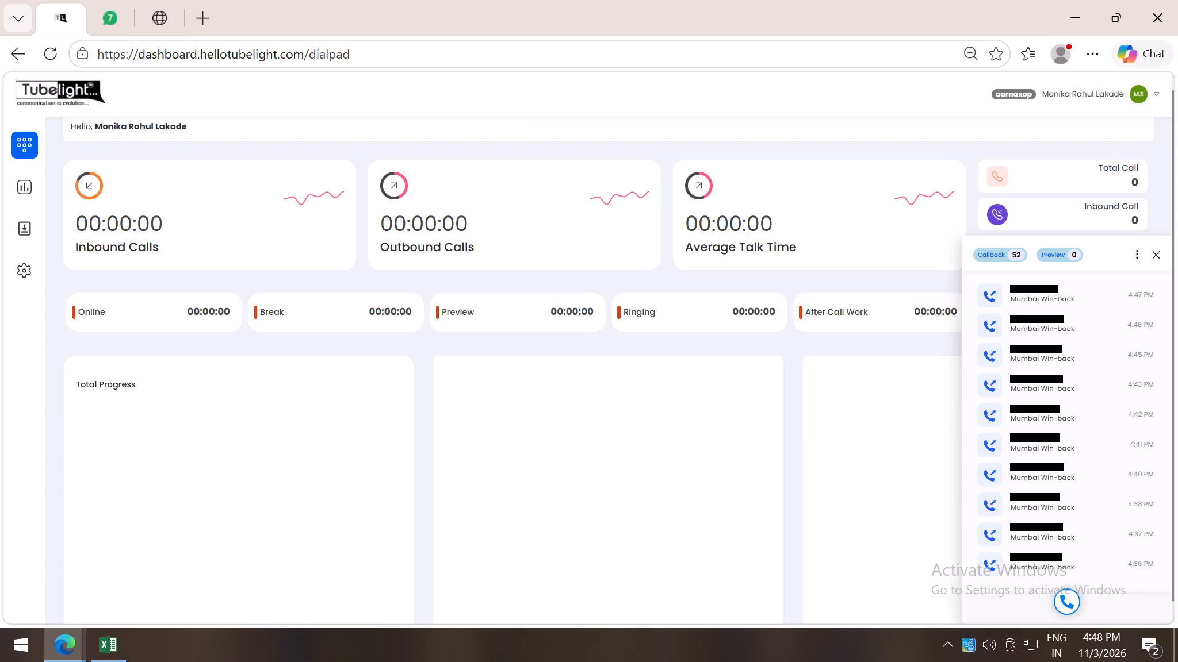
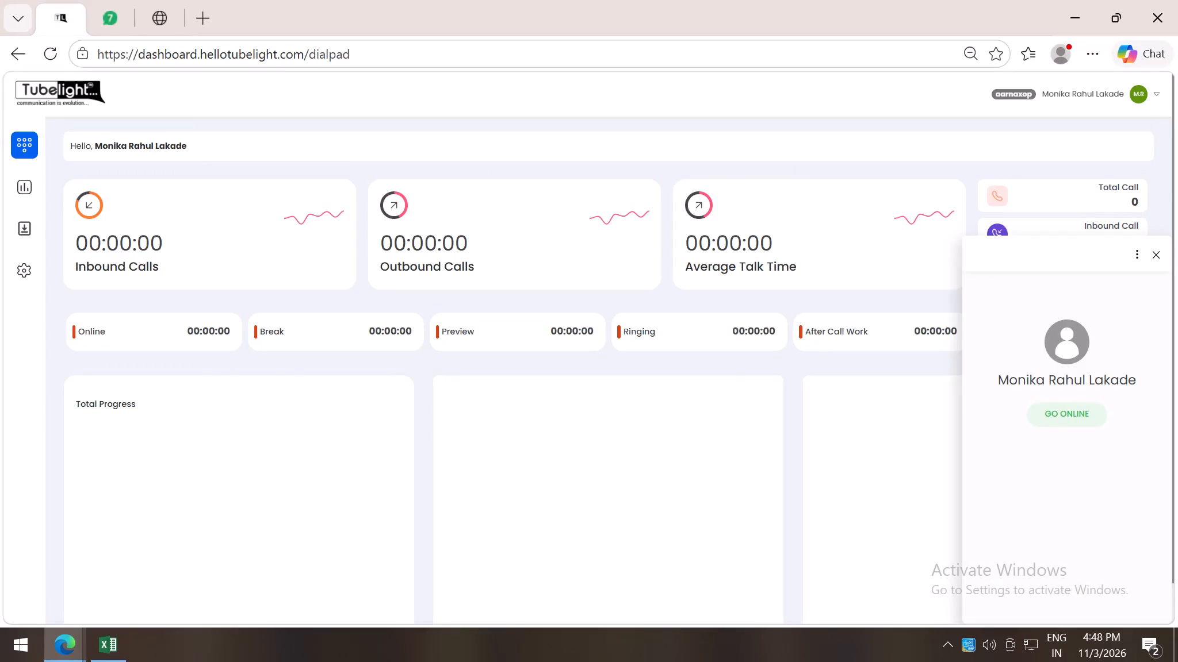
Go online in the dialer to resume receiving calls.
{"action": "left_click", "coordinate": [1067, 407]}
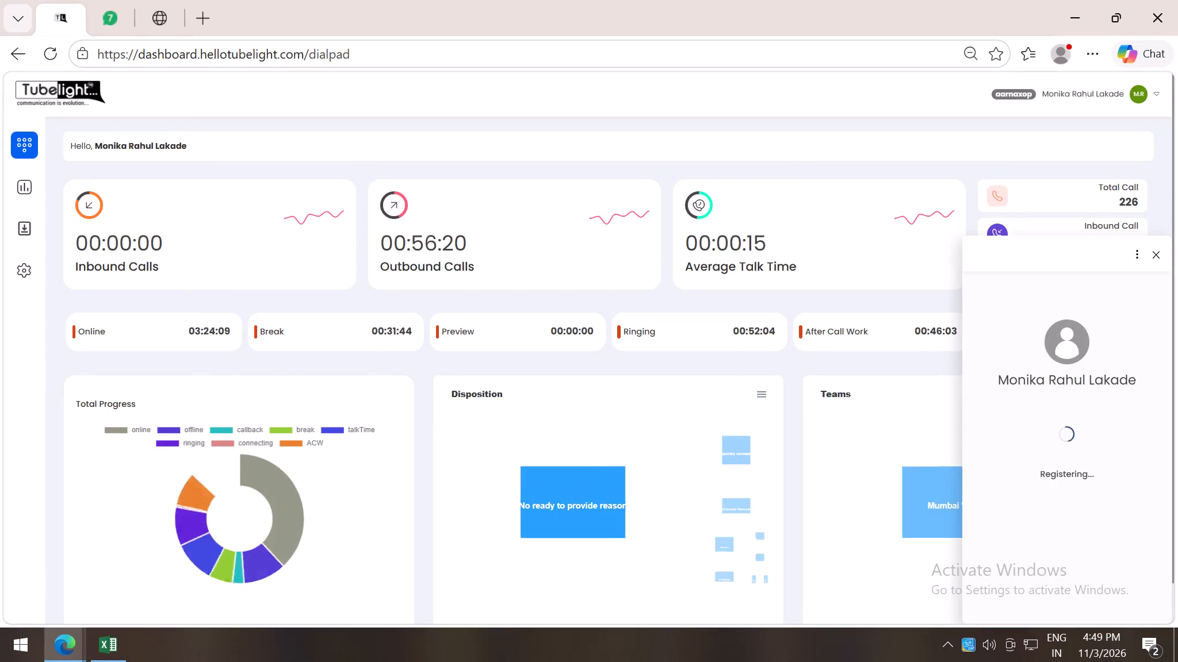
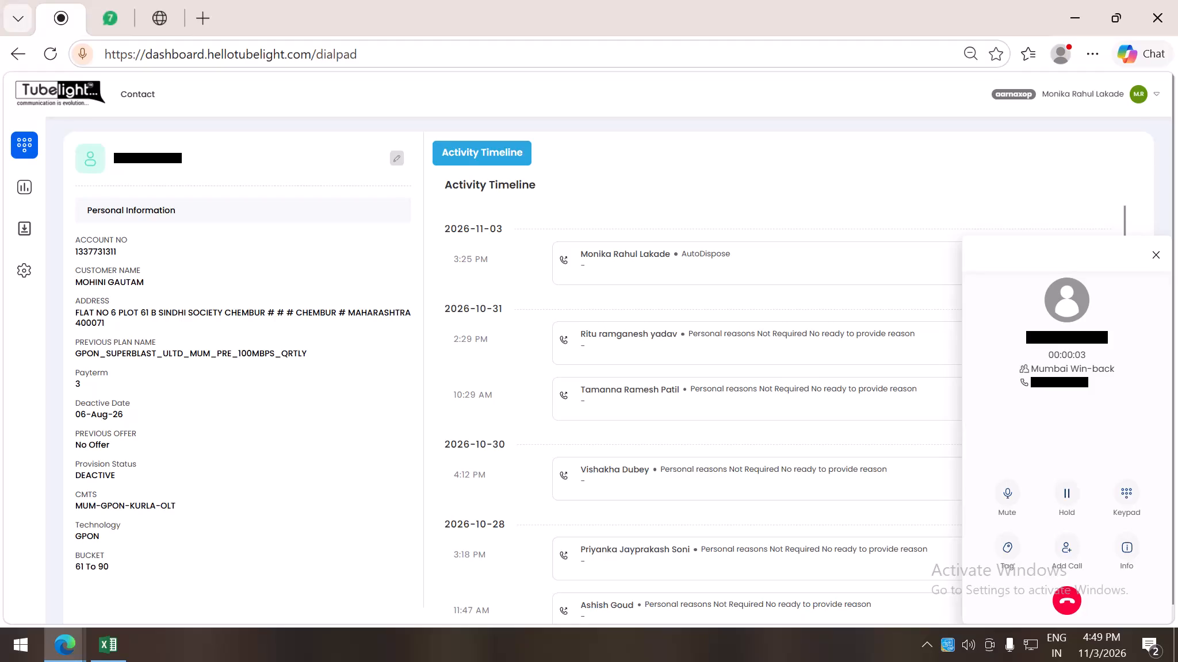
End the current Mumbai Win-back call and submit it tagged Personal reasons, Not Required, No ready to provide reason.
{"action": "left_click", "coordinate": [1062, 598]}
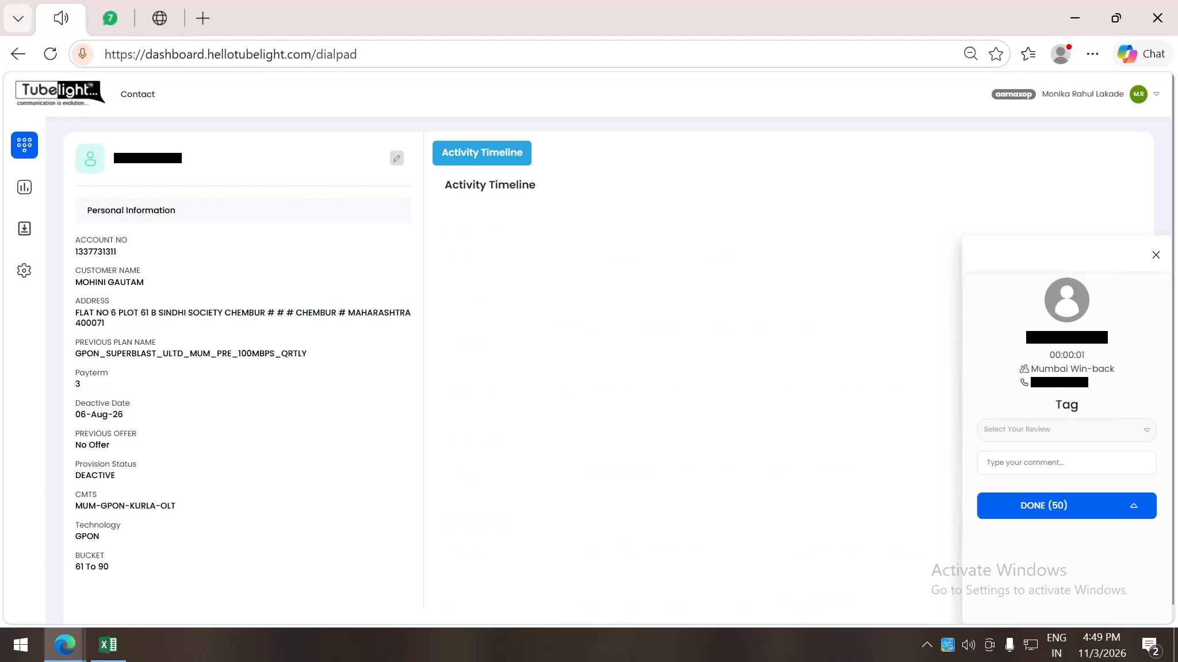
{"action": "left_click", "coordinate": [1051, 437]}
{"action": "scroll", "coordinate": [1036, 494], "scroll_direction": "down", "scroll_amount": 1}
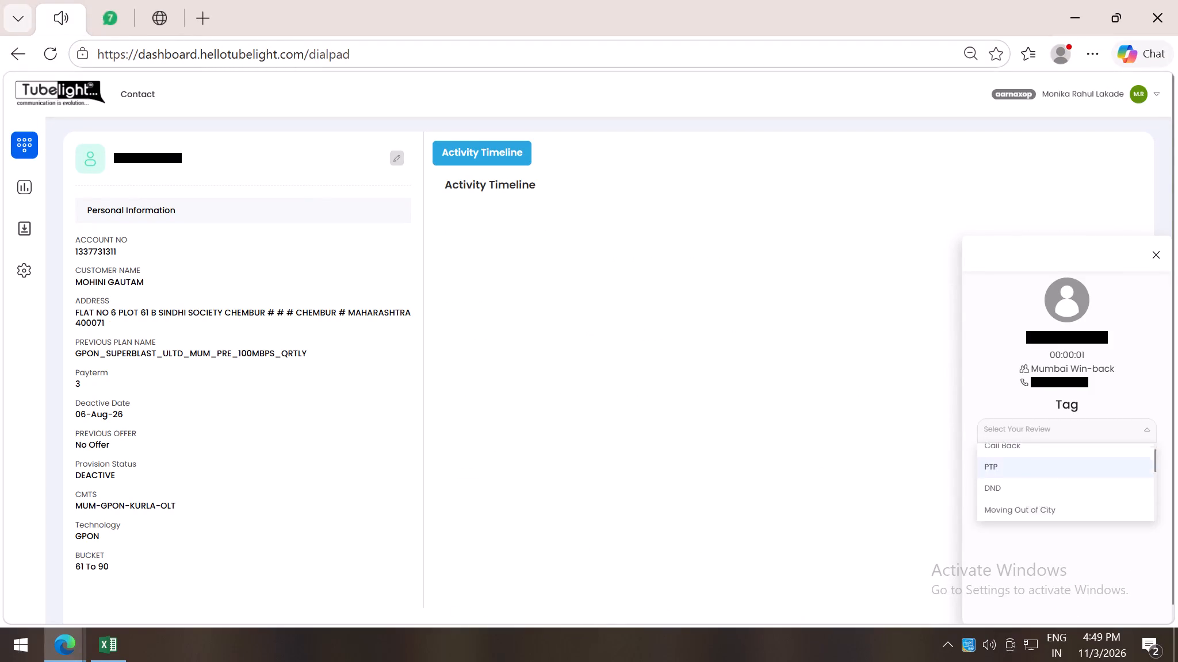
{"action": "left_click_drag", "start_coordinate": [1035, 485], "coordinate": [1042, 480]}
{"action": "left_click_drag", "start_coordinate": [1086, 429], "coordinate": [1081, 441]}
{"action": "left_click_drag", "start_coordinate": [1049, 495], "coordinate": [1057, 484]}
{"action": "left_click_drag", "start_coordinate": [1070, 452], "coordinate": [1064, 480]}
{"action": "left_click_drag", "start_coordinate": [1061, 492], "coordinate": [1061, 498]}
{"action": "left_click", "coordinate": [1064, 522]}
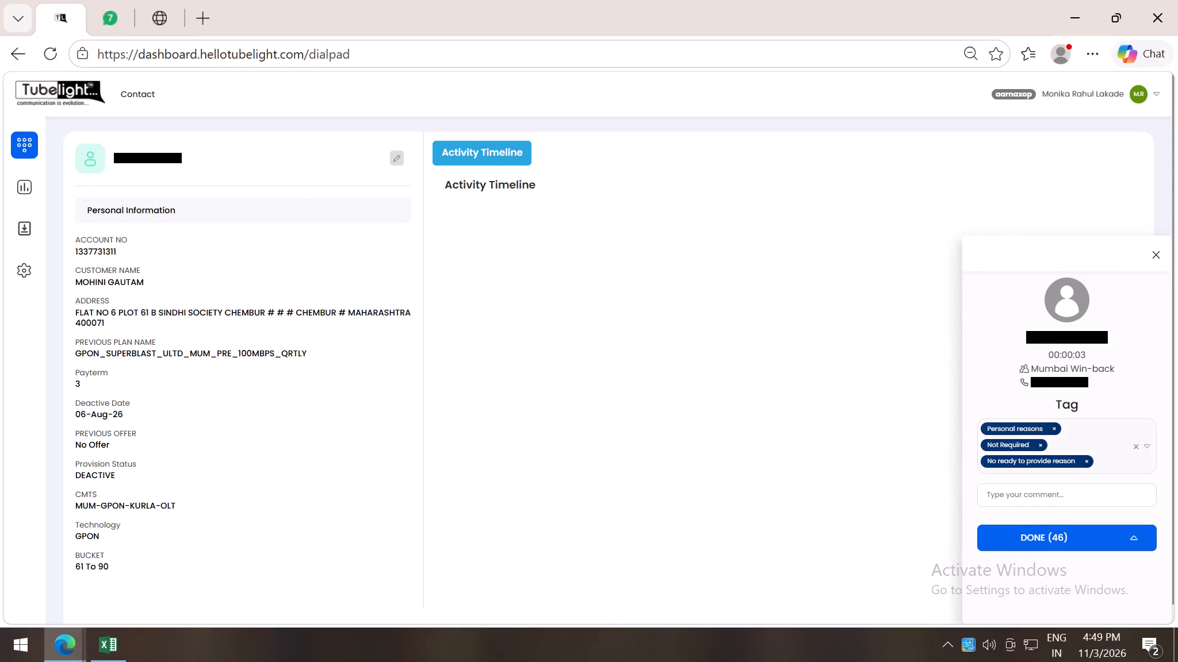
{"action": "left_click", "coordinate": [1051, 534]}
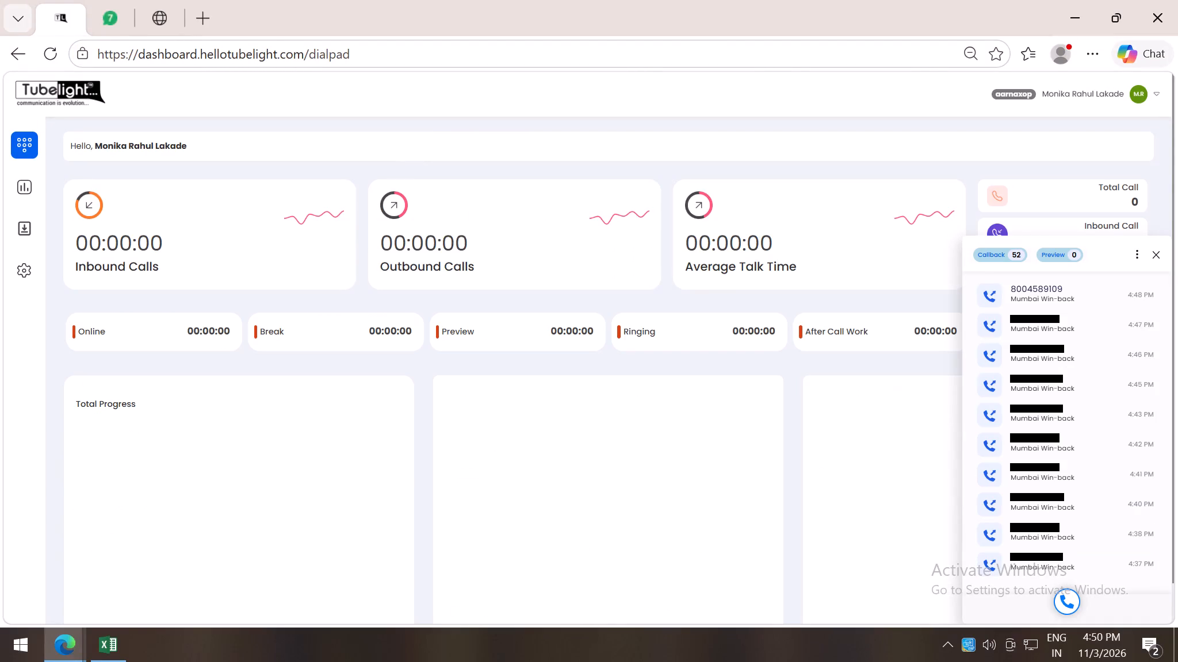
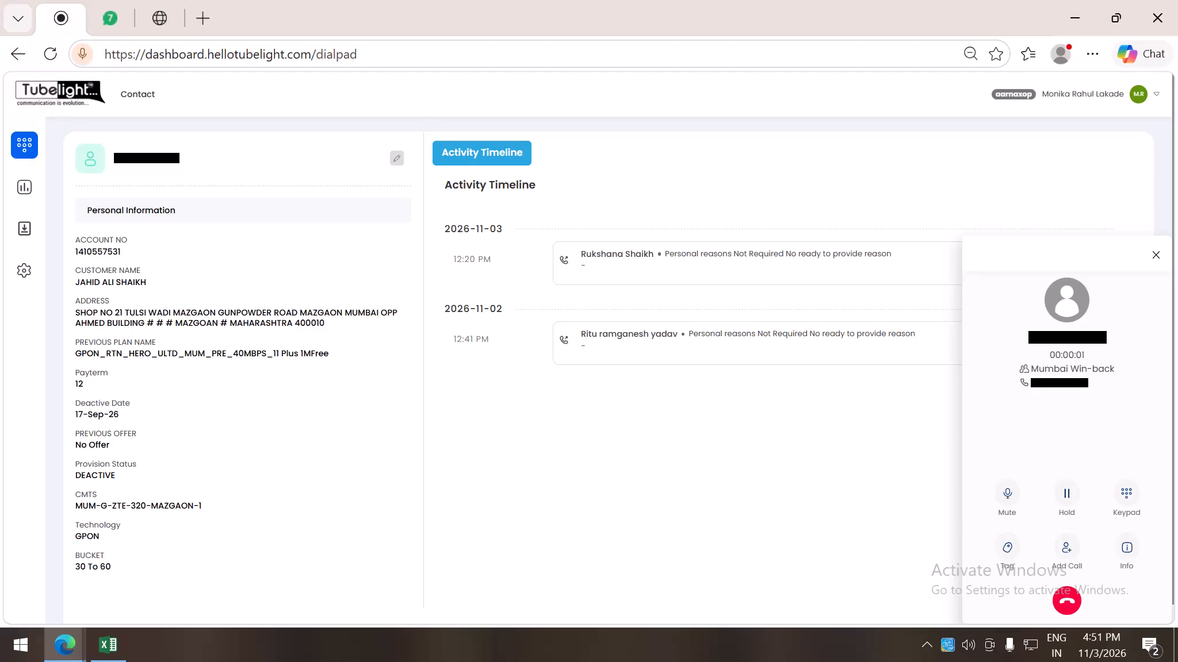
End the current Mumbai Win-back call and submit it tagged Personal reasons, Not Required, No ready to provide reason.
{"action": "left_click", "coordinate": [1070, 593]}
{"action": "left_click", "coordinate": [1045, 427]}
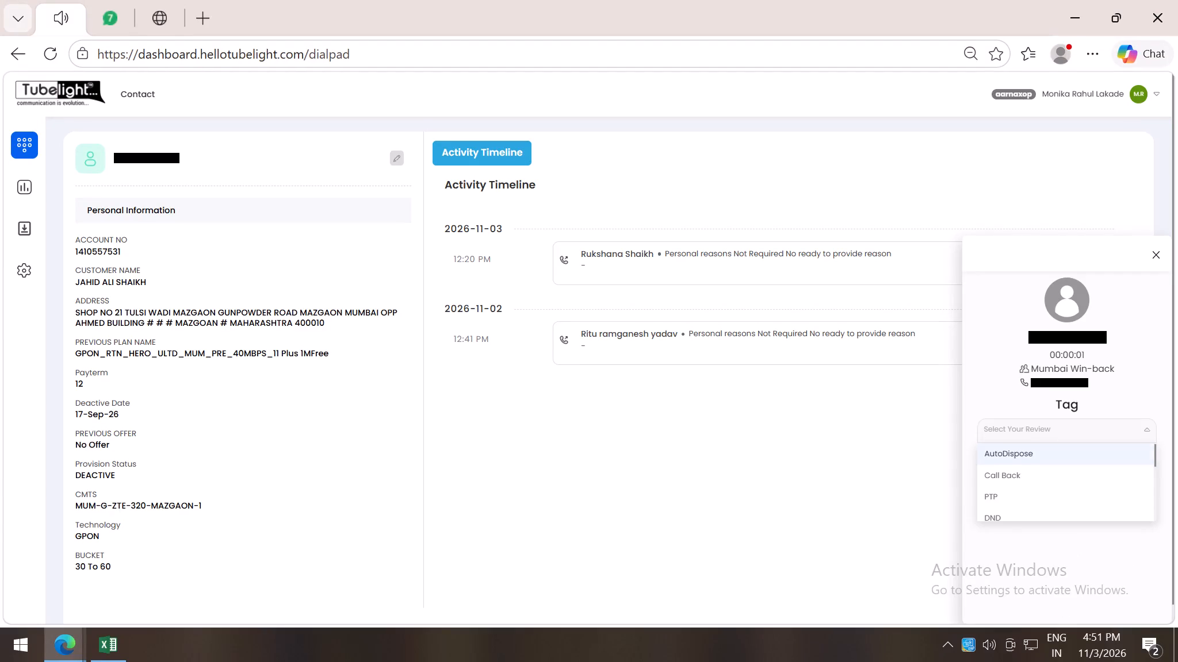
{"action": "scroll", "coordinate": [1037, 479], "scroll_direction": "down", "scroll_amount": 1}
{"action": "left_click", "coordinate": [1036, 479]}
{"action": "left_click_drag", "start_coordinate": [1090, 424], "coordinate": [1080, 441]}
{"action": "left_click_drag", "start_coordinate": [1046, 502], "coordinate": [1056, 489]}
{"action": "left_click_drag", "start_coordinate": [1087, 437], "coordinate": [1077, 462]}
{"action": "left_click", "coordinate": [1073, 484]}
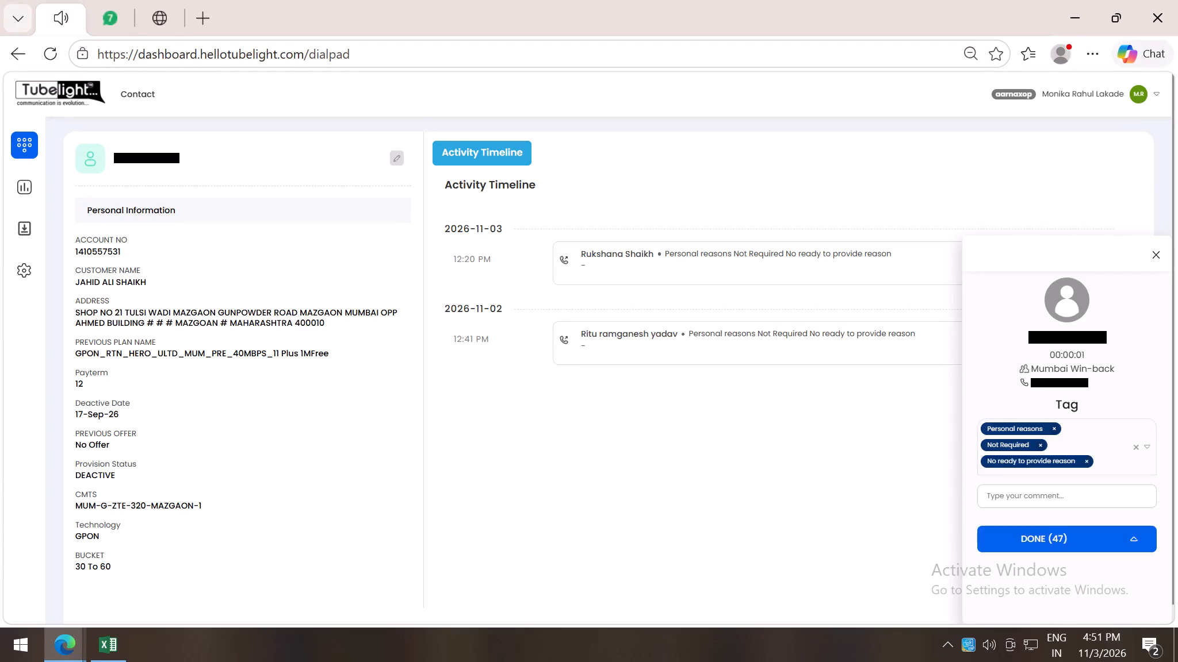
{"action": "left_click", "coordinate": [1066, 549]}
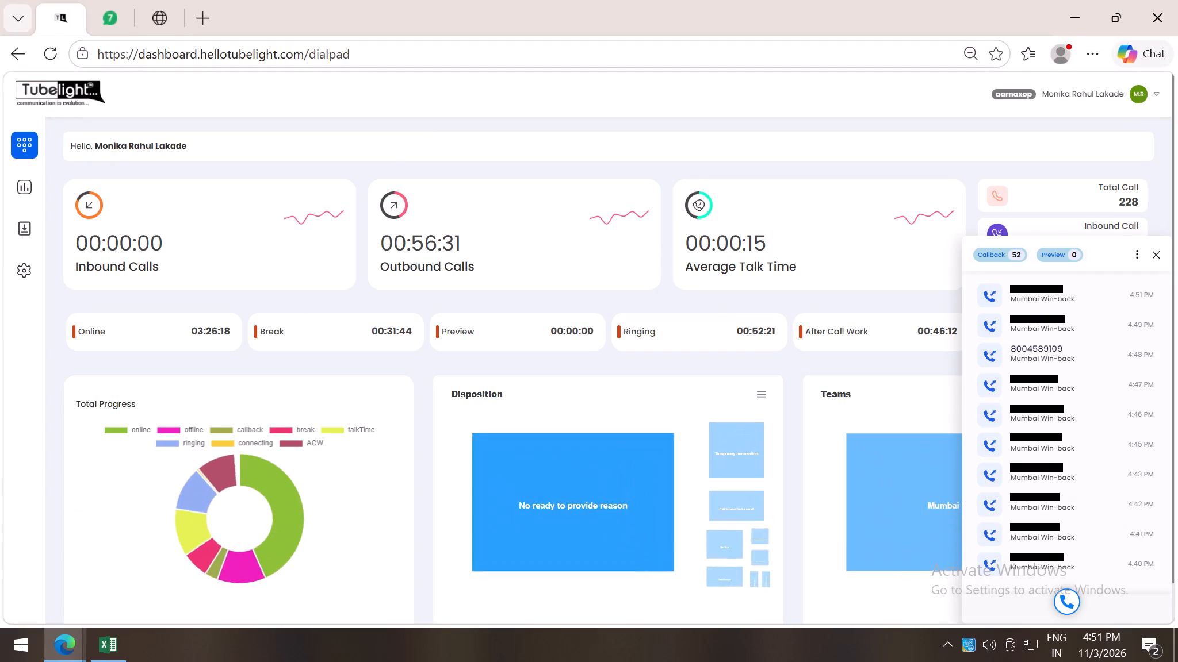
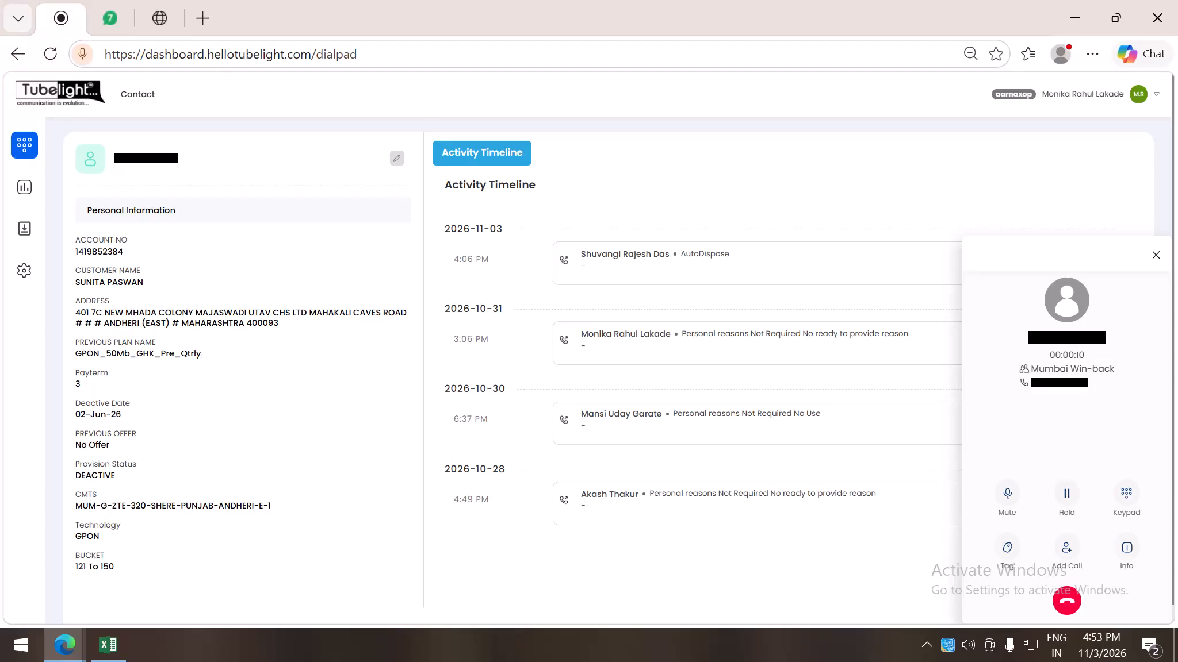
{"action": "left_click", "coordinate": [1078, 605]}
{"action": "left_click", "coordinate": [1021, 441]}
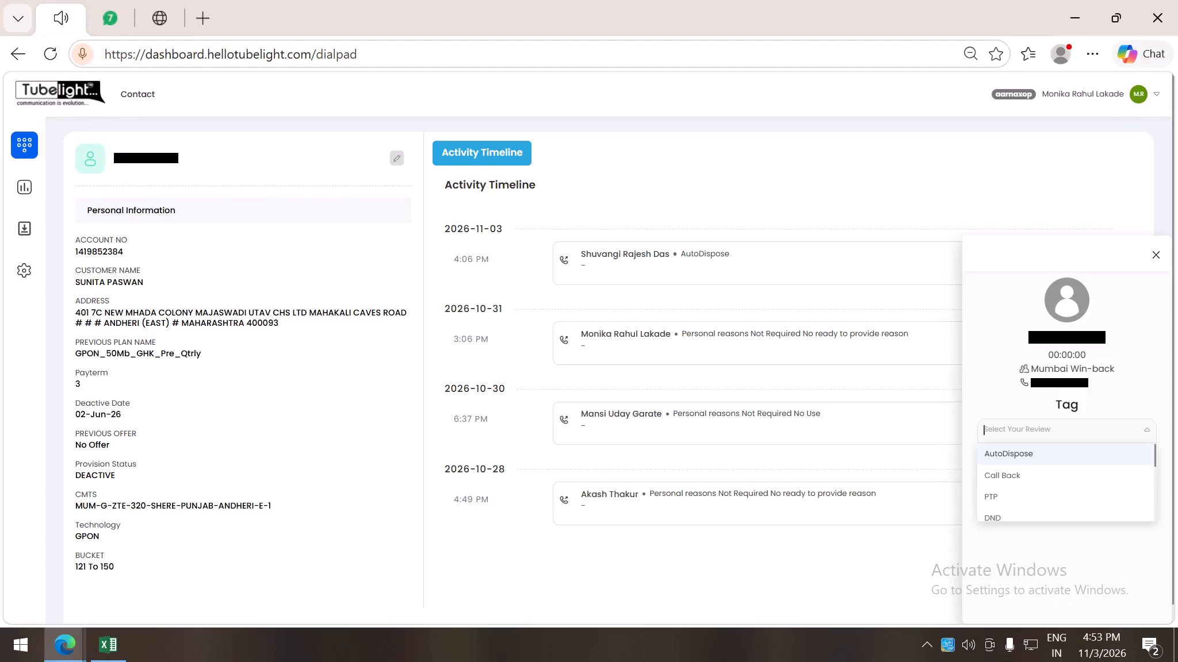
{"action": "scroll", "coordinate": [1003, 511], "scroll_direction": "down", "scroll_amount": 17}
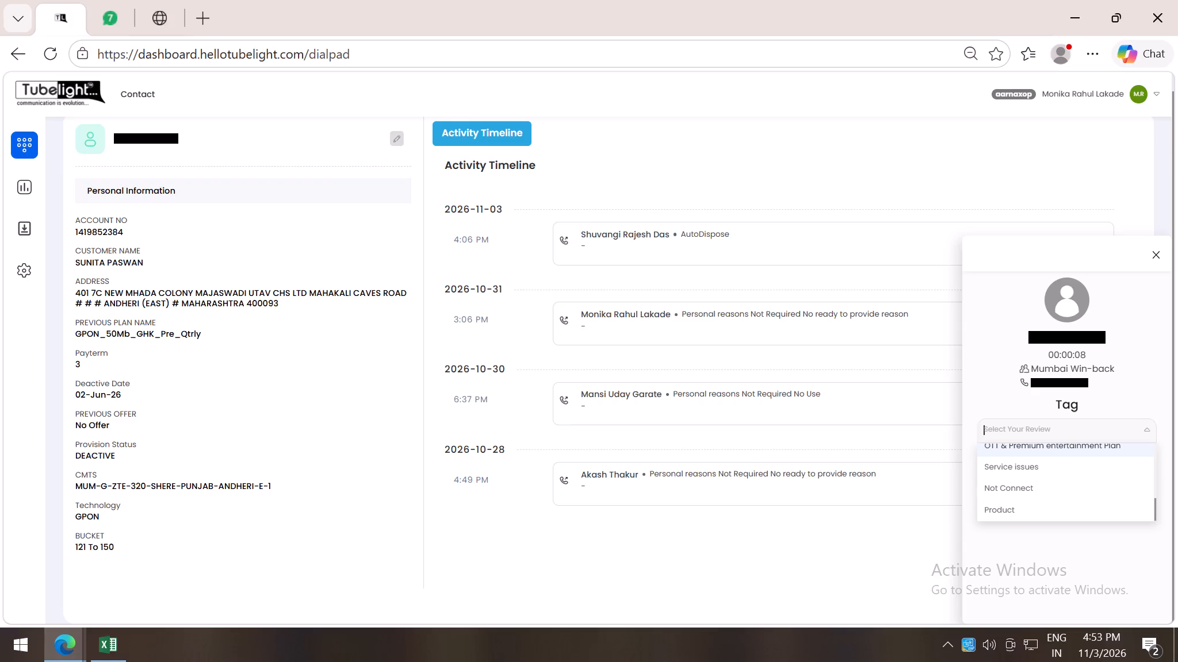
{"action": "left_click", "coordinate": [1032, 487]}
{"action": "left_click_drag", "start_coordinate": [1077, 416], "coordinate": [1076, 423]}
{"action": "left_click_drag", "start_coordinate": [1072, 428], "coordinate": [1069, 443]}
{"action": "left_click_drag", "start_coordinate": [1040, 471], "coordinate": [1046, 467]}
{"action": "left_click_drag", "start_coordinate": [1087, 439], "coordinate": [1080, 451]}
{"action": "scroll", "coordinate": [1008, 479], "scroll_direction": "down", "scroll_amount": 4}
{"action": "left_click", "coordinate": [1044, 495]}
{"action": "left_click", "coordinate": [1039, 540]}
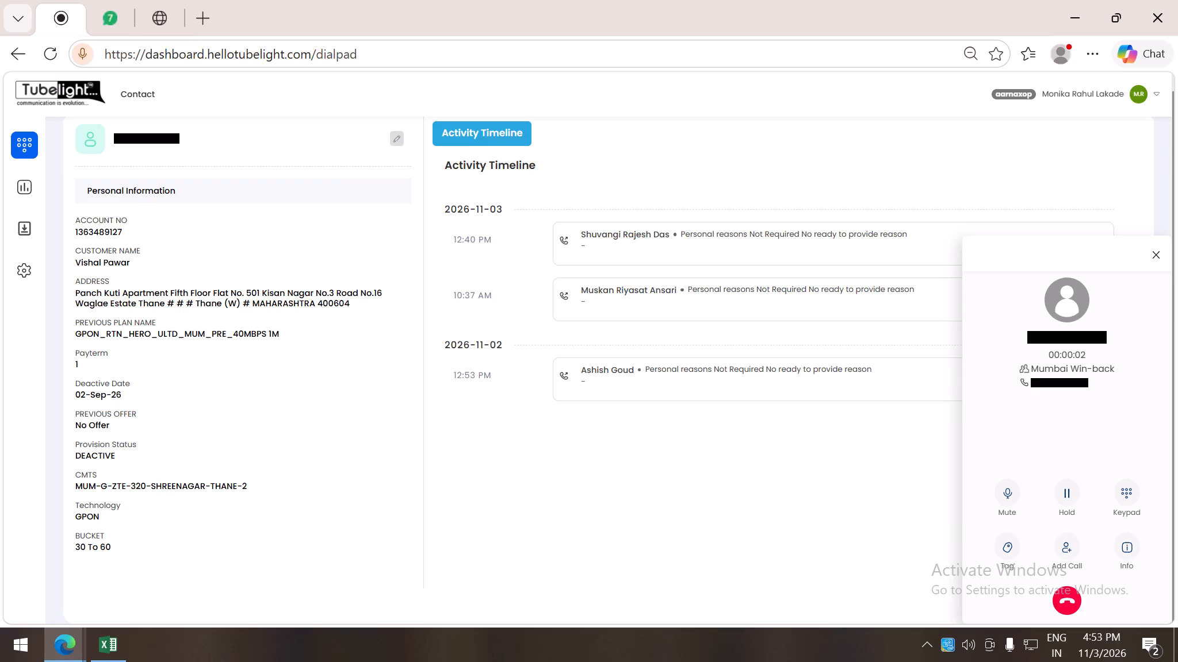
{"action": "left_click", "coordinate": [1068, 609]}
{"action": "left_click", "coordinate": [1060, 438]}
{"action": "scroll", "coordinate": [1047, 476], "scroll_direction": "down", "scroll_amount": 4}
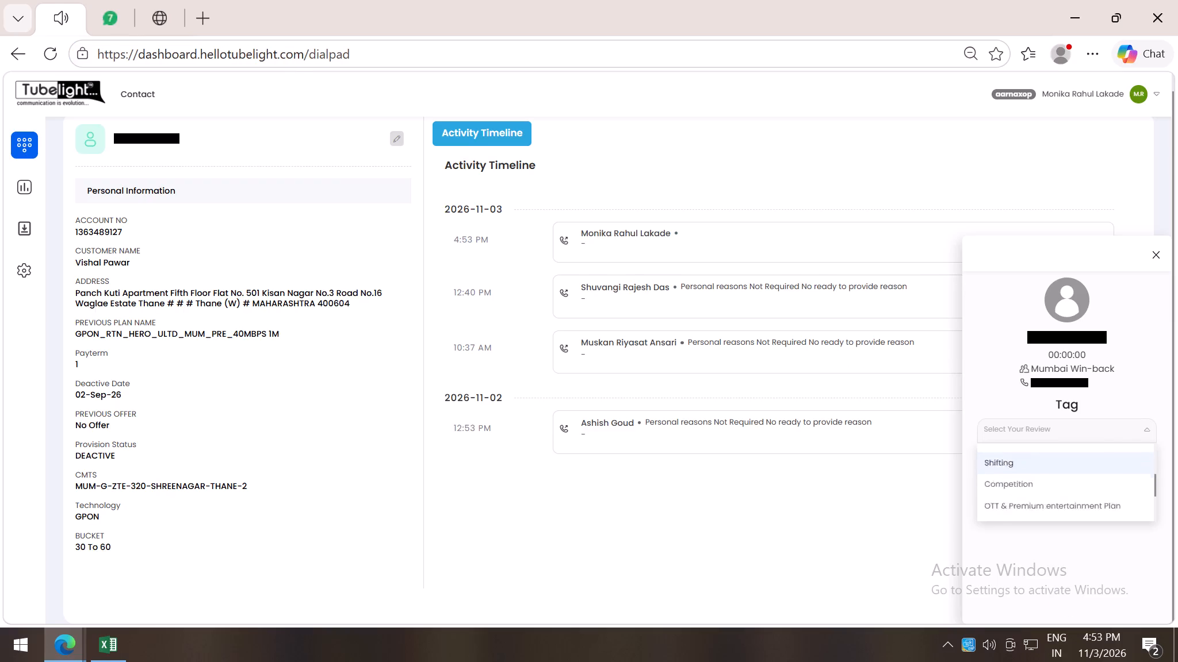
{"action": "left_click", "coordinate": [1037, 489]}
{"action": "left_click", "coordinate": [1052, 425]}
{"action": "left_click", "coordinate": [1039, 480]}
{"action": "left_click_drag", "start_coordinate": [1119, 442], "coordinate": [1115, 451]}
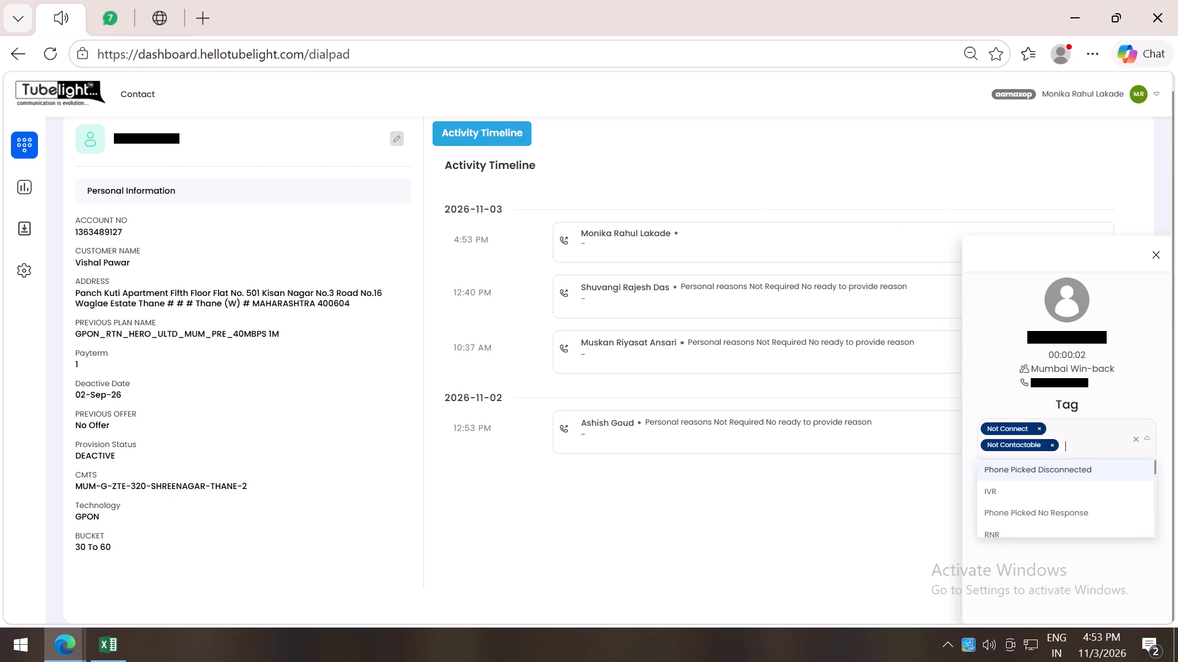
{"action": "left_click_drag", "start_coordinate": [1115, 451], "coordinate": [1106, 462]}
{"action": "scroll", "coordinate": [1042, 491], "scroll_direction": "down", "scroll_amount": 4}
{"action": "left_click", "coordinate": [1047, 503]}
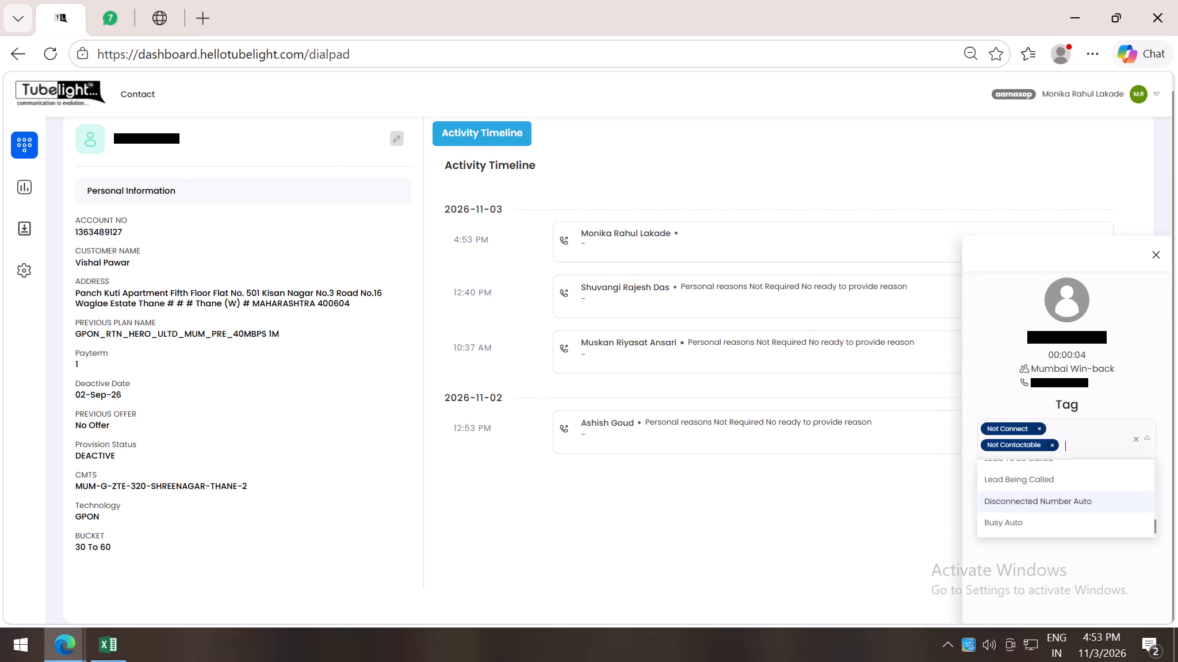
{"action": "left_click", "coordinate": [1046, 528]}
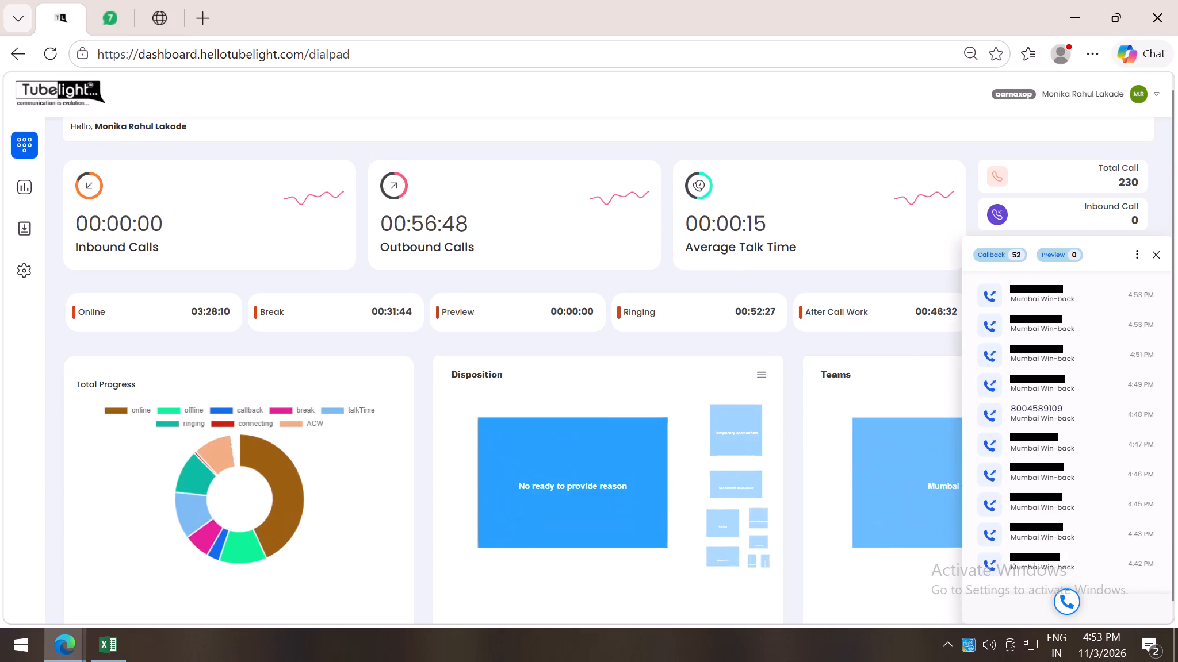
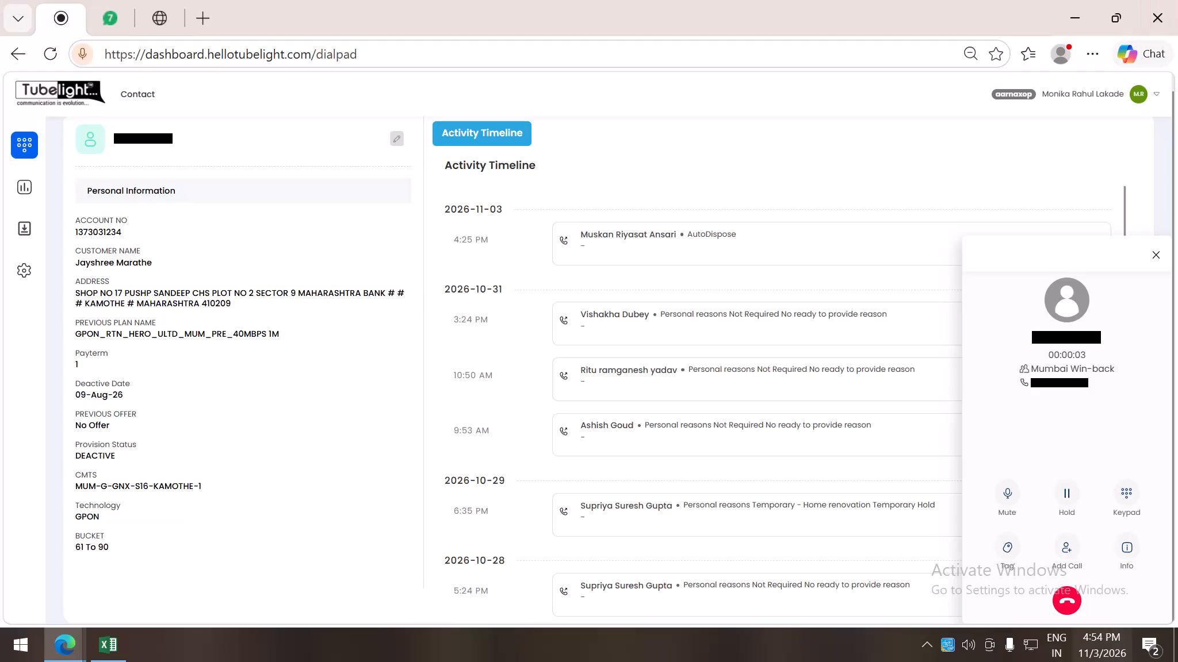
End the current Mumbai Win-back call for the Kamothe customer and submit it tagged Not Connect, Not Contactable, with a specific non-contact reason.
{"action": "left_click", "coordinate": [1046, 605]}
{"action": "left_click", "coordinate": [1053, 601]}
{"action": "left_click_drag", "start_coordinate": [1058, 425], "coordinate": [1058, 440]}
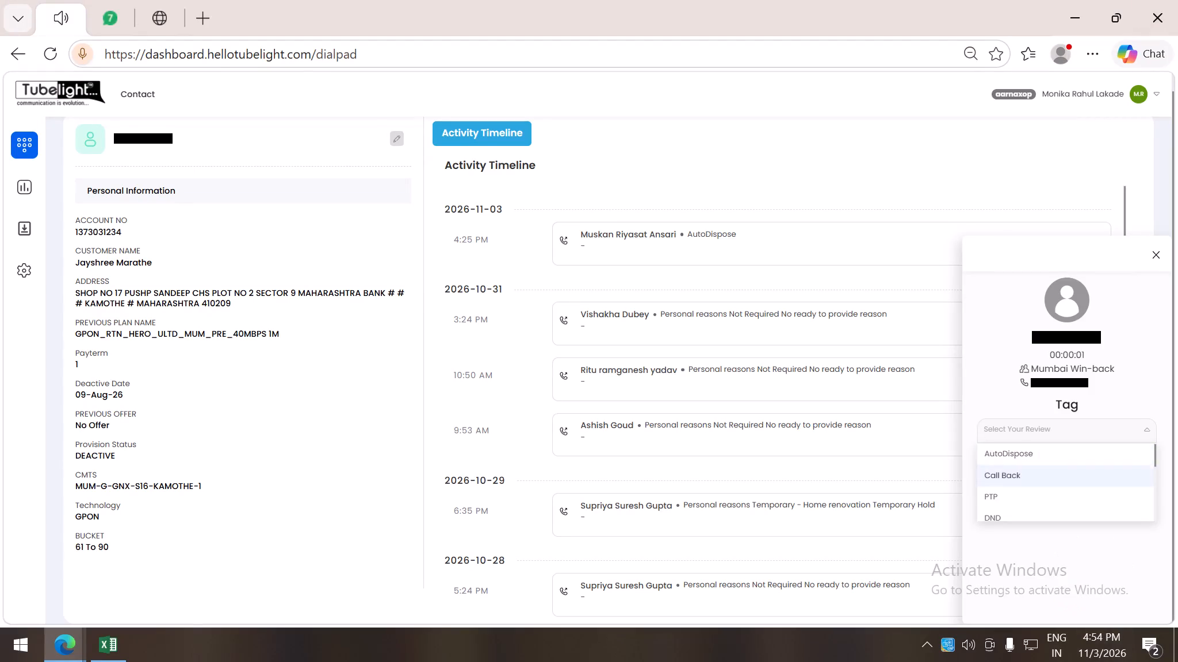
{"action": "scroll", "coordinate": [1028, 516], "scroll_direction": "down", "scroll_amount": 6}
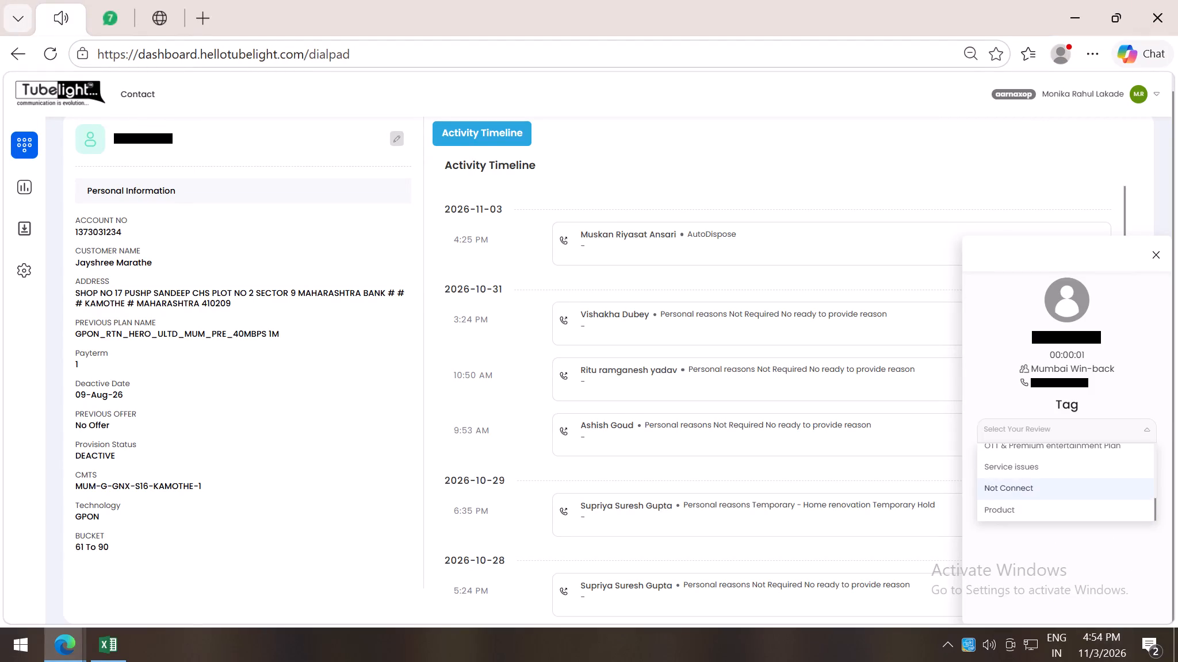
{"action": "left_click", "coordinate": [1018, 481]}
{"action": "left_click", "coordinate": [1097, 435]}
{"action": "left_click", "coordinate": [1053, 475]}
{"action": "left_click", "coordinate": [1088, 446]}
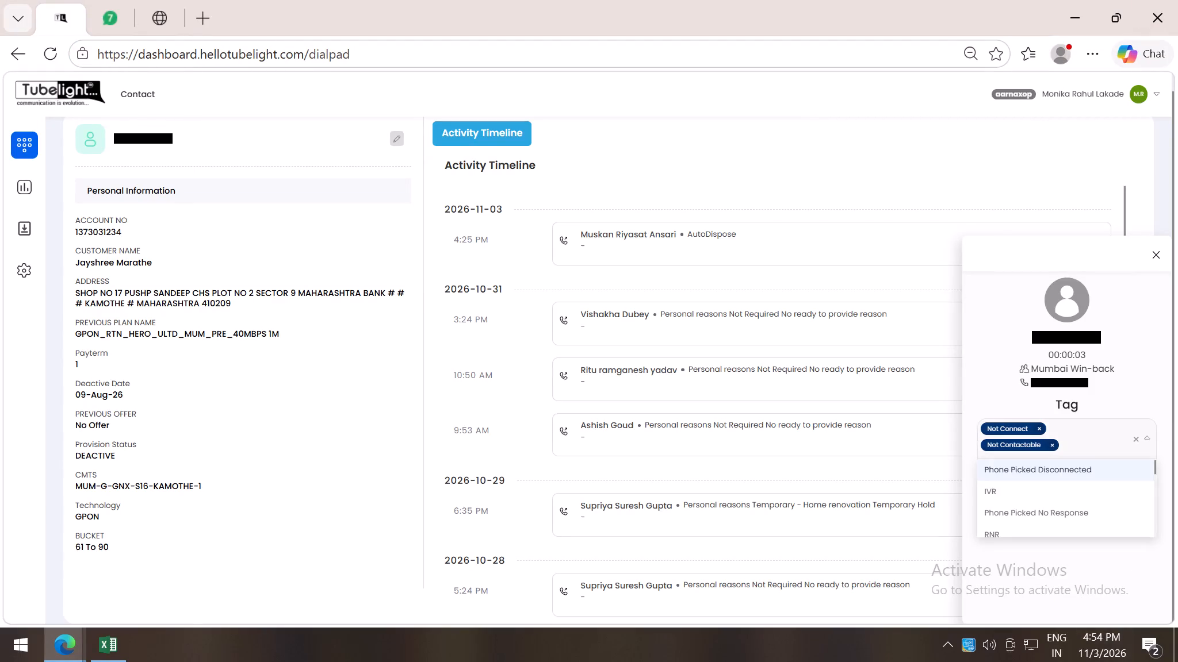
{"action": "scroll", "coordinate": [1060, 509], "scroll_direction": "down", "scroll_amount": 2}
{"action": "left_click", "coordinate": [1058, 491]}
{"action": "left_click", "coordinate": [1054, 535]}
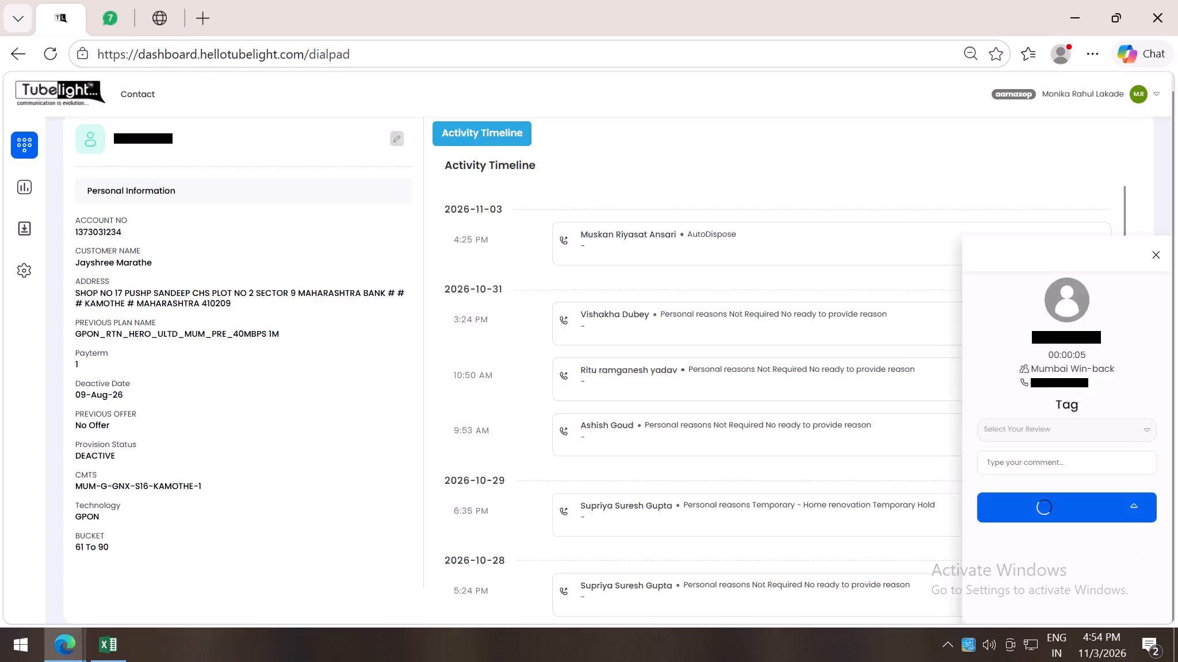
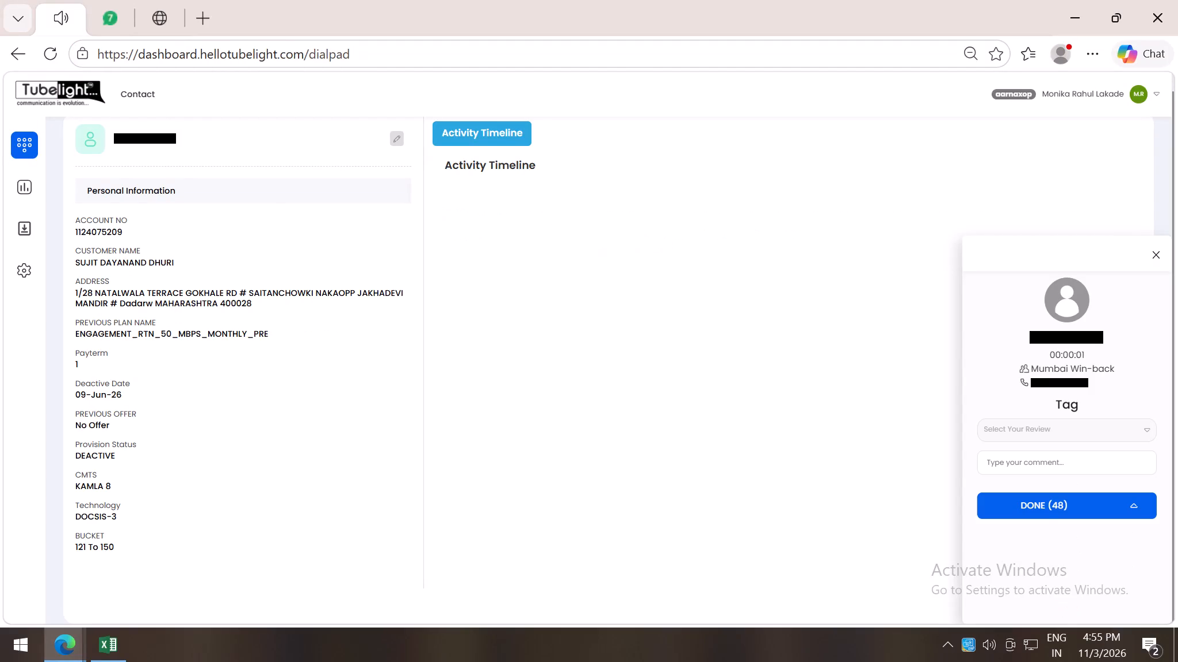
Tag the Mumbai Win-back call for the Dadar customer as Personal reasons and bring up the specific reasons under it.
{"action": "left_click", "coordinate": [1026, 424]}
{"action": "scroll", "coordinate": [1029, 472], "scroll_direction": "down", "scroll_amount": 1}
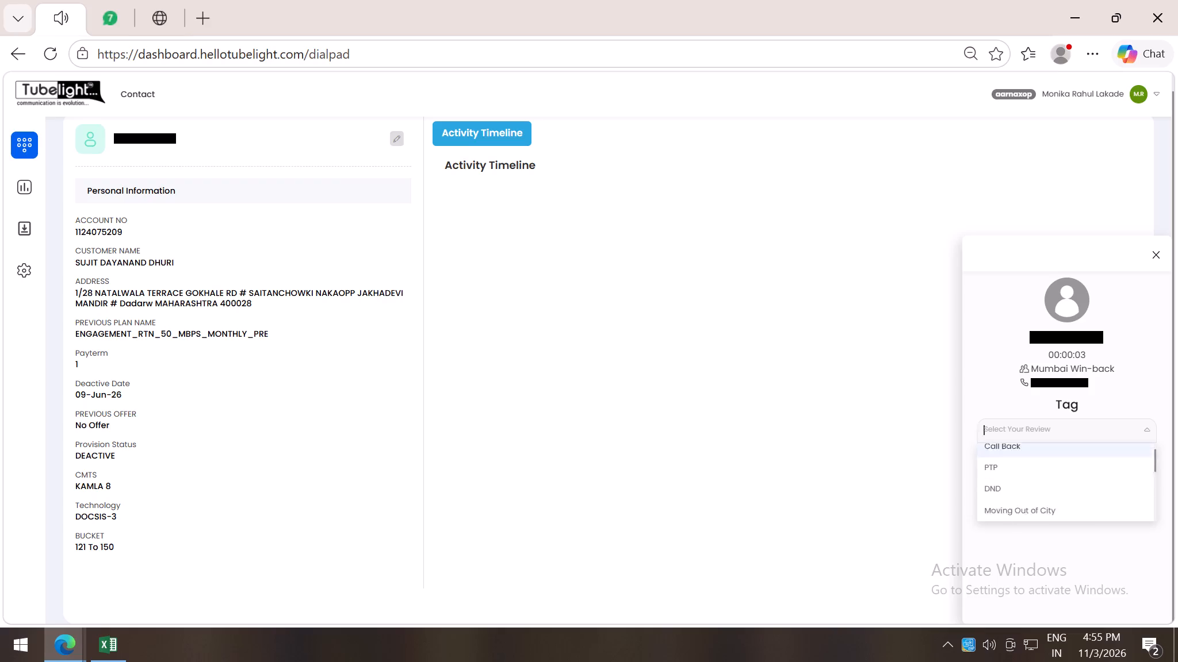
{"action": "left_click", "coordinate": [1027, 483]}
{"action": "left_click_drag", "start_coordinate": [1073, 443], "coordinate": [1072, 449]}
{"action": "left_click_drag", "start_coordinate": [1083, 418], "coordinate": [1083, 424]}
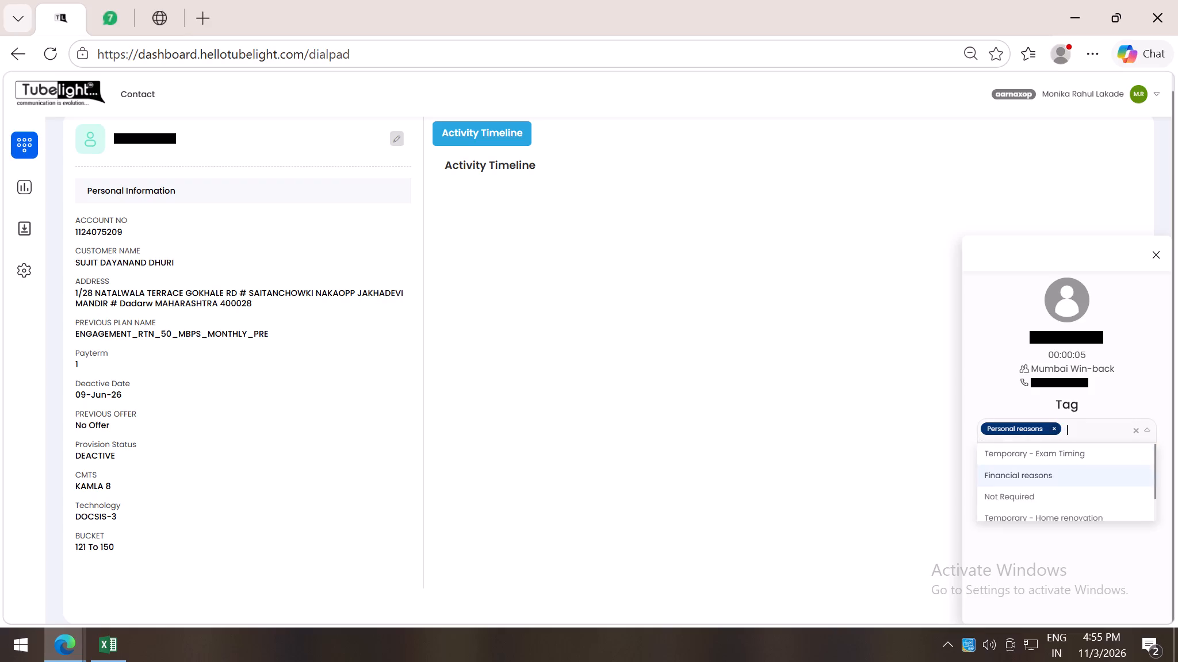
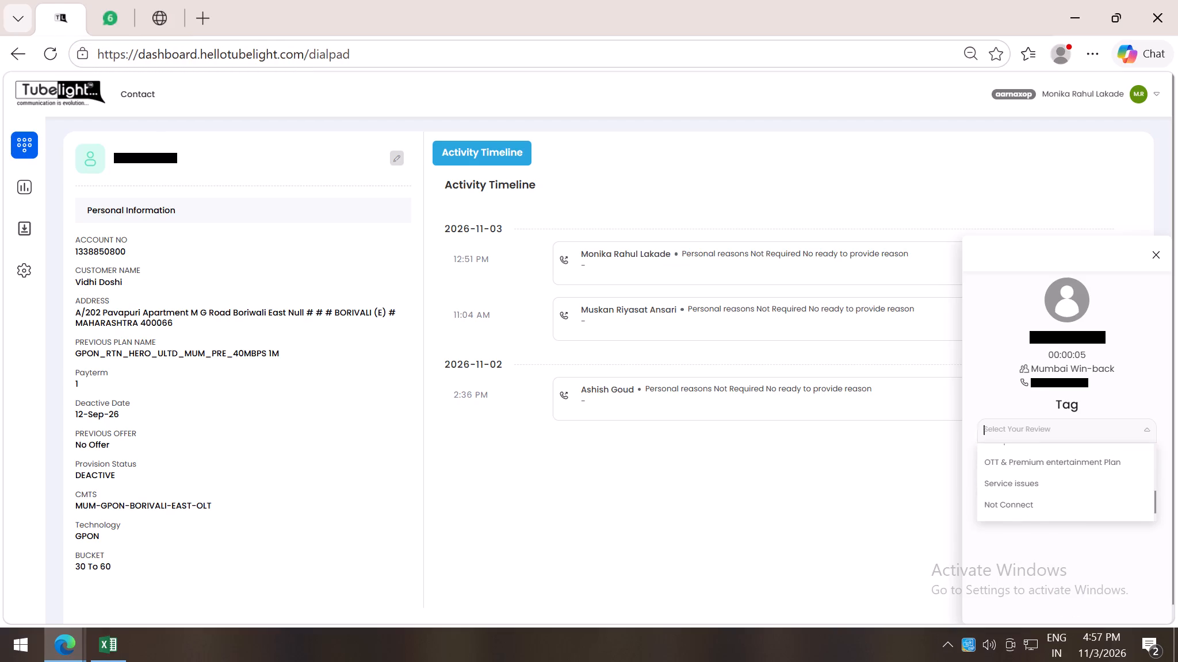
Tag the Mumbai Win-back call for the Borivali East customer as Personal reasons, Financial reasons, Financial reason, and submit the tagging.
{"action": "scroll", "coordinate": [1034, 477], "scroll_direction": "up", "scroll_amount": 1}
{"action": "left_click", "coordinate": [1034, 476]}
{"action": "left_click", "coordinate": [1057, 441]}
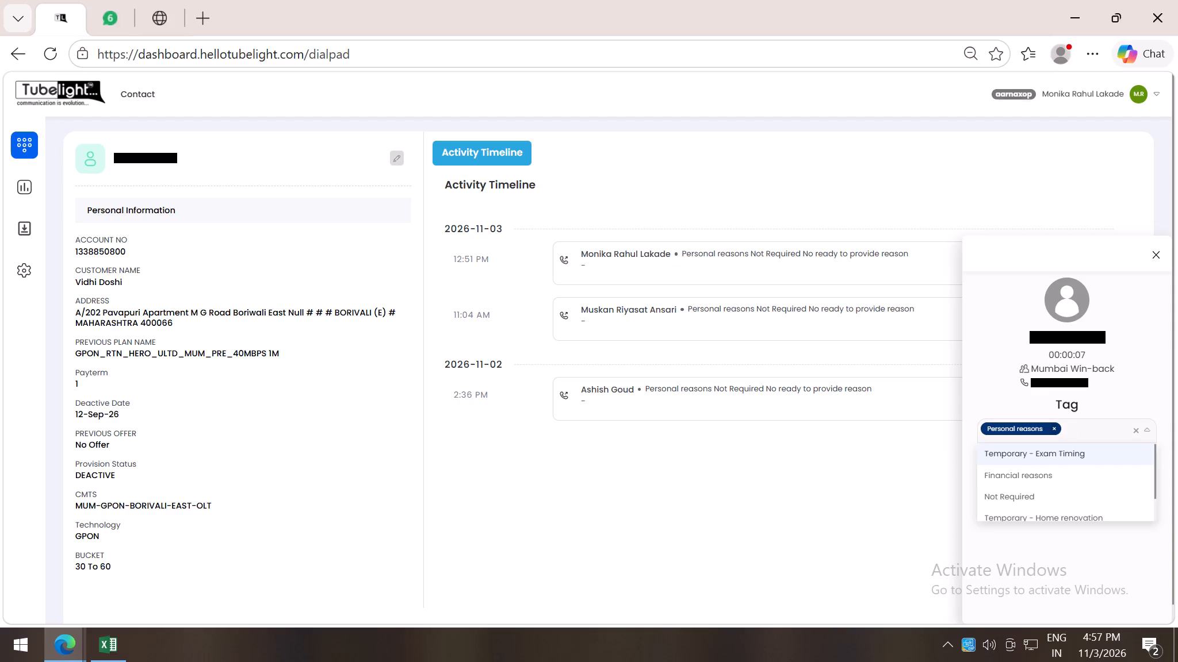
{"action": "left_click", "coordinate": [1005, 485]}
{"action": "left_click", "coordinate": [1072, 456]}
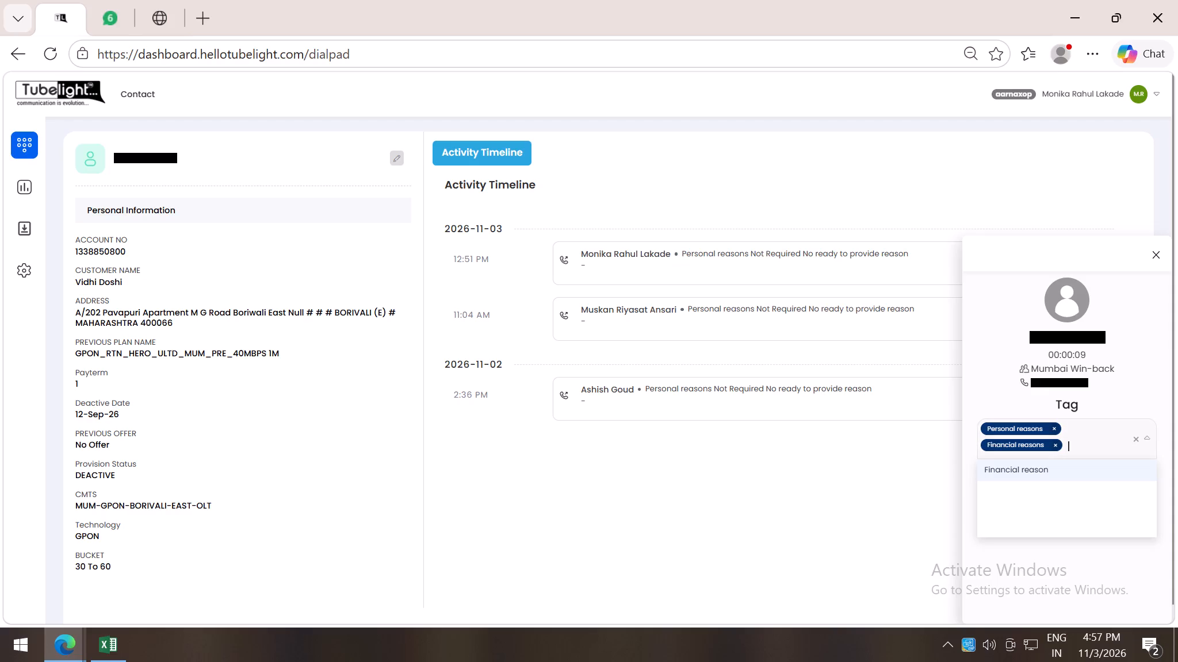
{"action": "left_click", "coordinate": [1061, 484]}
{"action": "left_click", "coordinate": [1060, 474]}
{"action": "left_click", "coordinate": [1055, 531]}
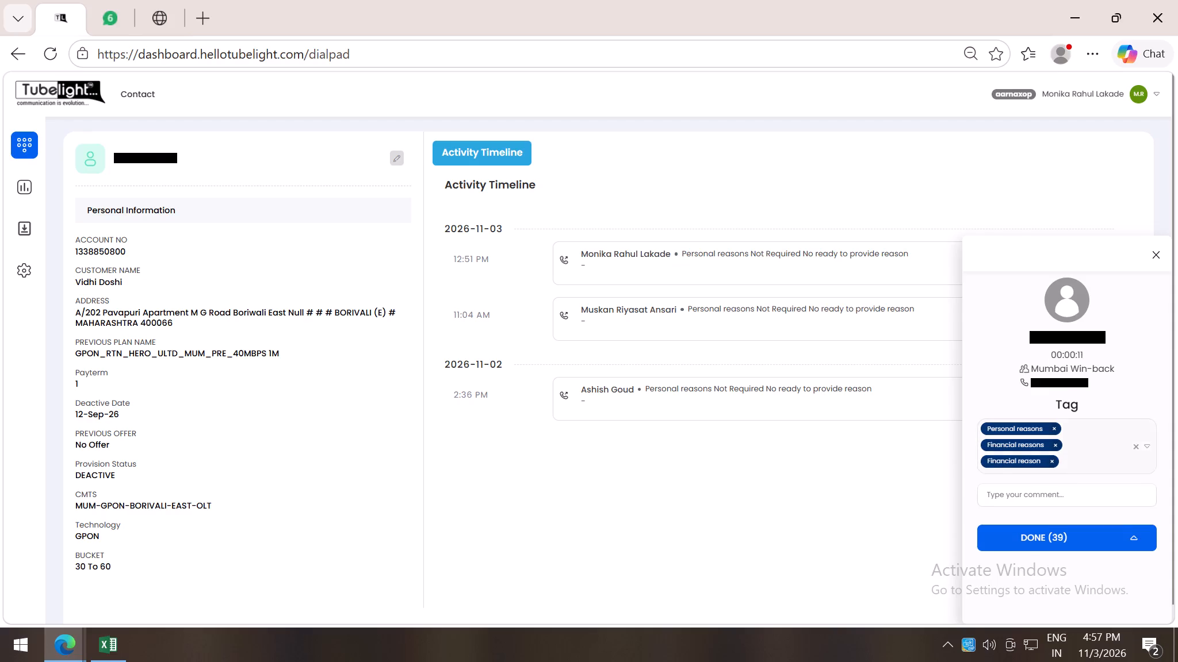
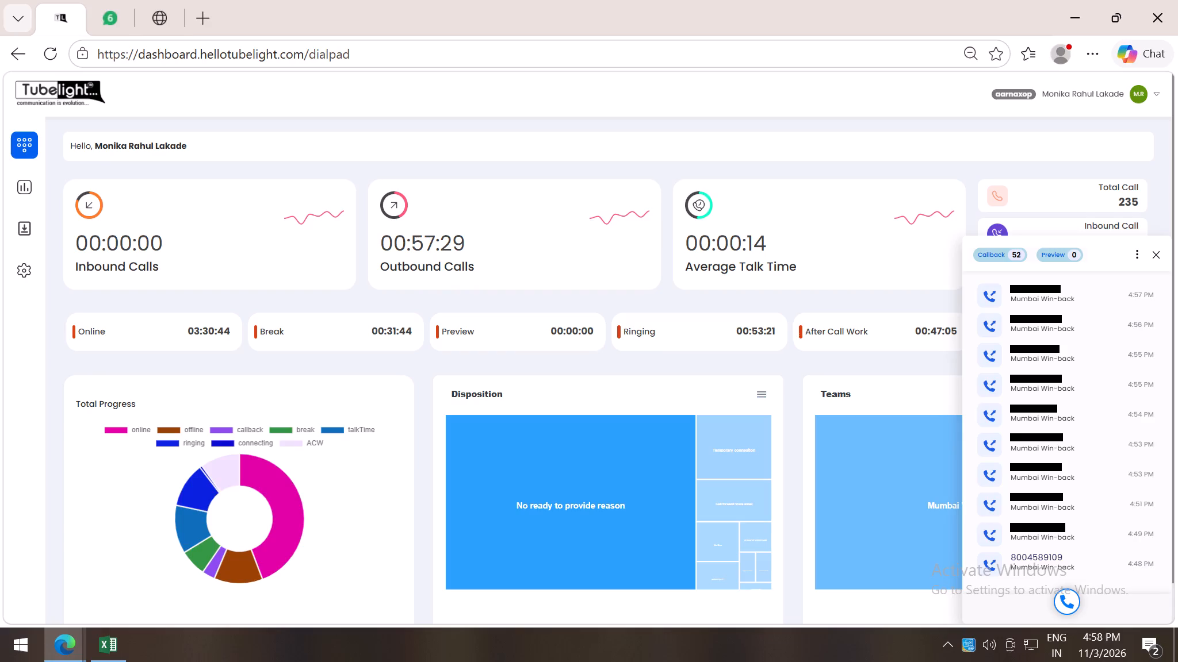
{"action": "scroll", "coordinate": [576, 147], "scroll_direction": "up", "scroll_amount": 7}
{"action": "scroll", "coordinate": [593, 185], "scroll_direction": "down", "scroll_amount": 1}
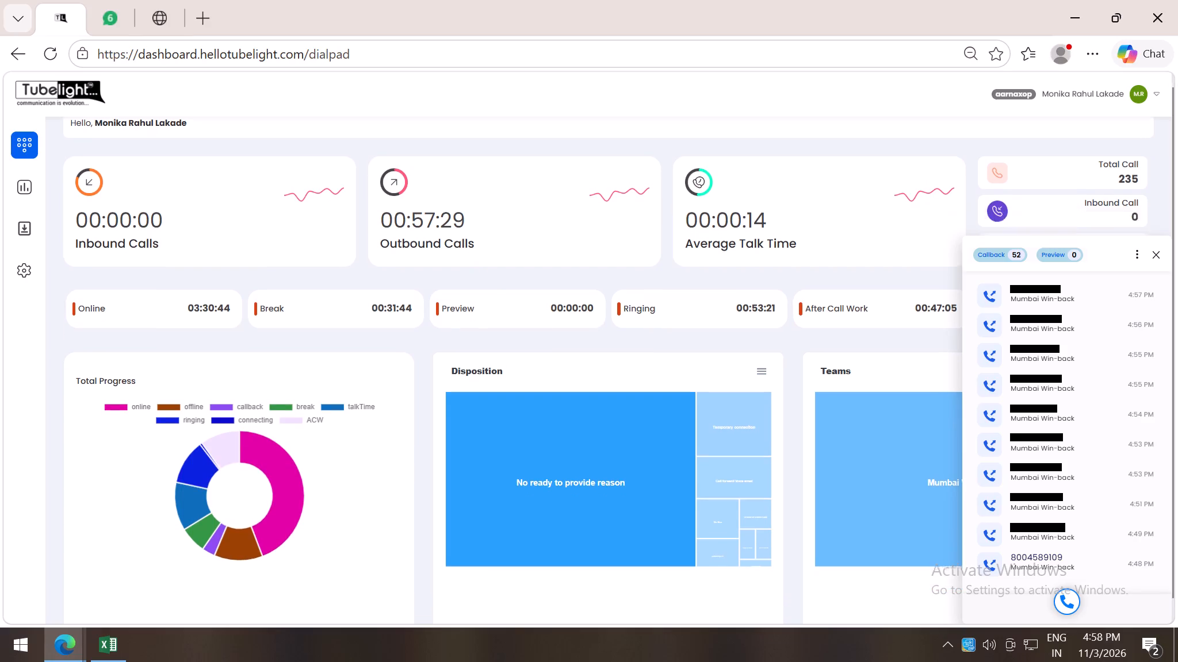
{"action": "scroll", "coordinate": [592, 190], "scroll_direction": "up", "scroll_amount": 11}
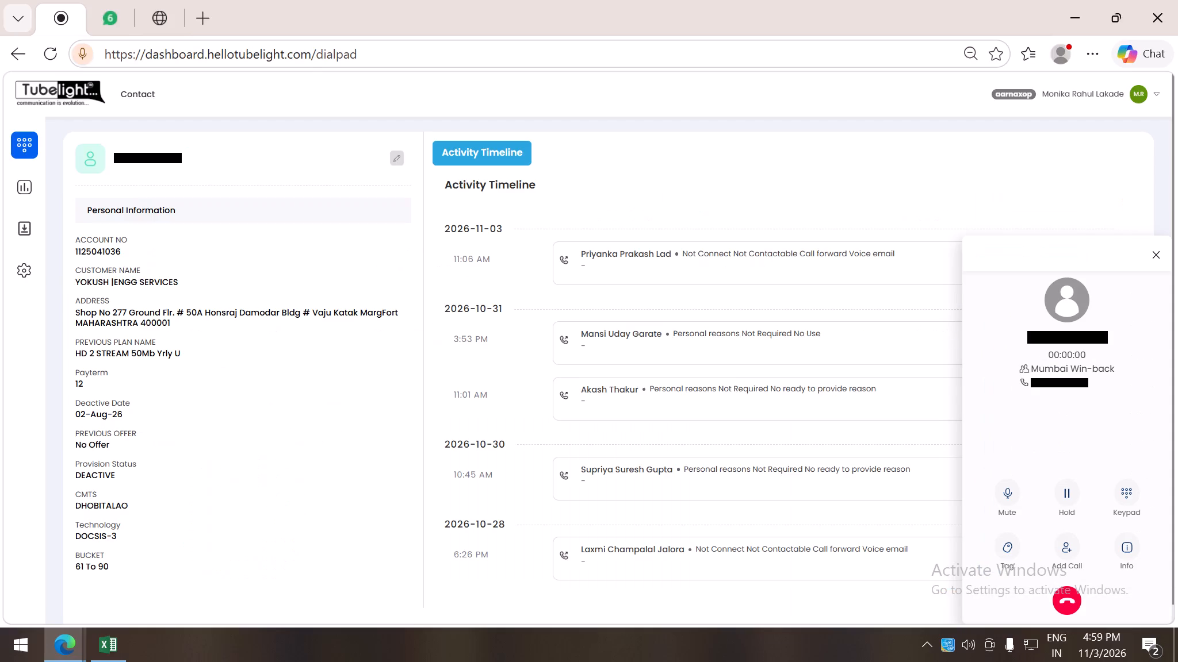
End the Mumbai Win-back call to Yokush Engg Services, tag it Personal reasons, Not Required, No ready to provide reason, and submit the tagging.
{"action": "left_click", "coordinate": [1068, 594]}
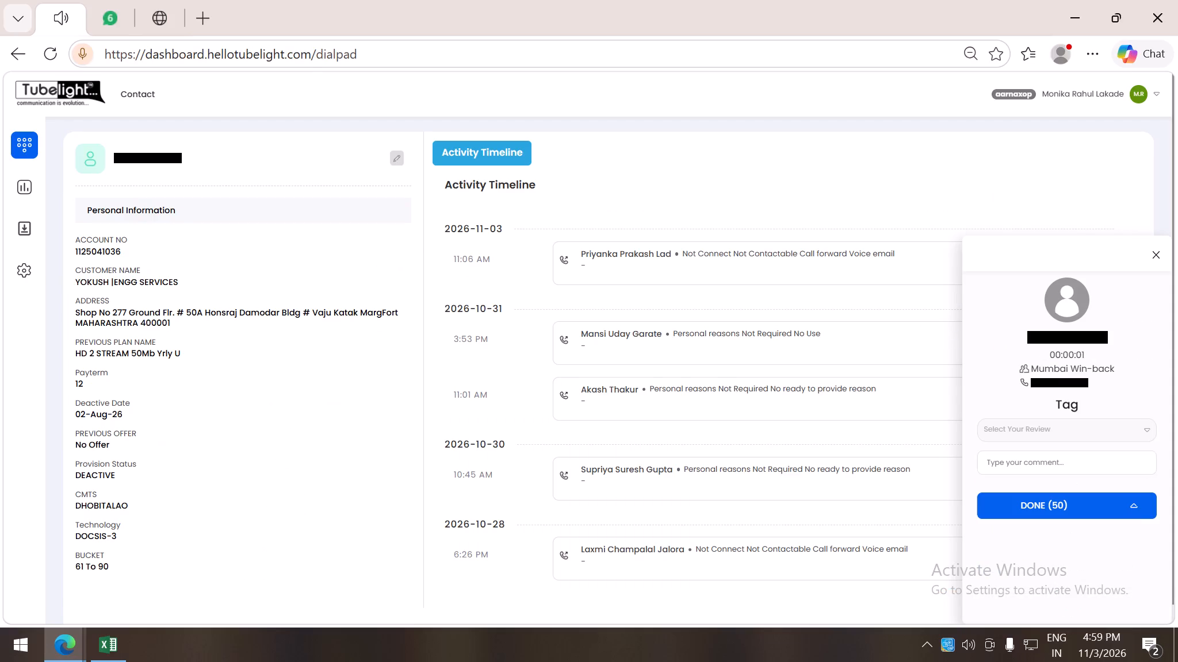
{"action": "left_click", "coordinate": [1045, 436]}
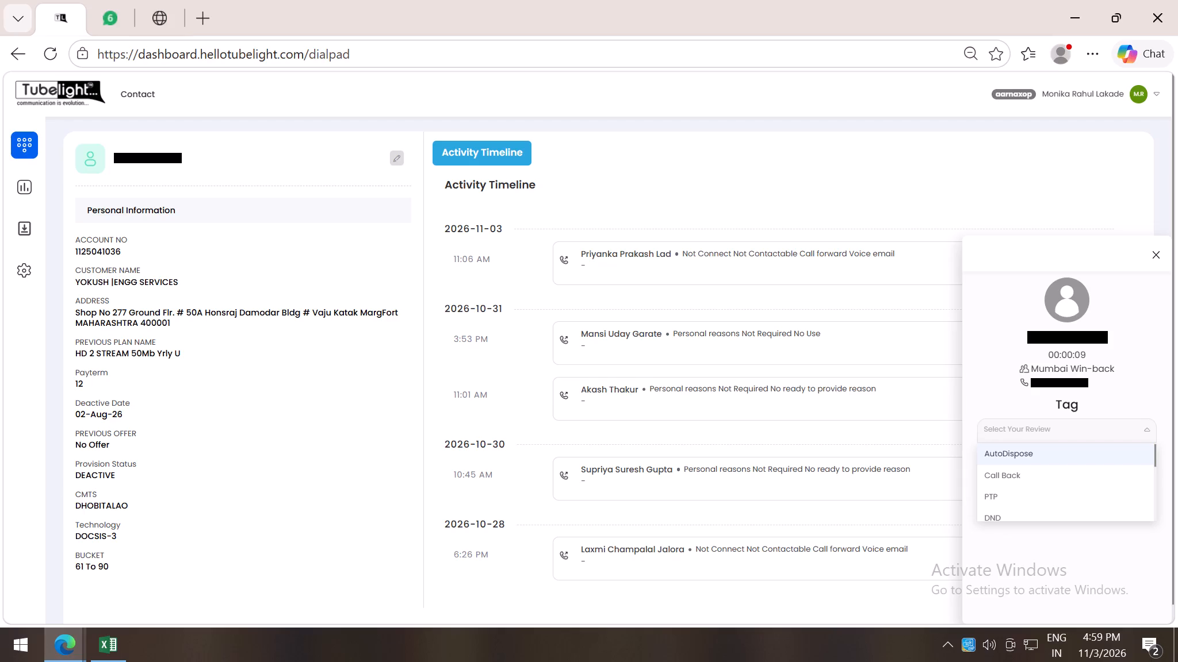
{"action": "scroll", "coordinate": [1022, 469], "scroll_direction": "down", "scroll_amount": 1}
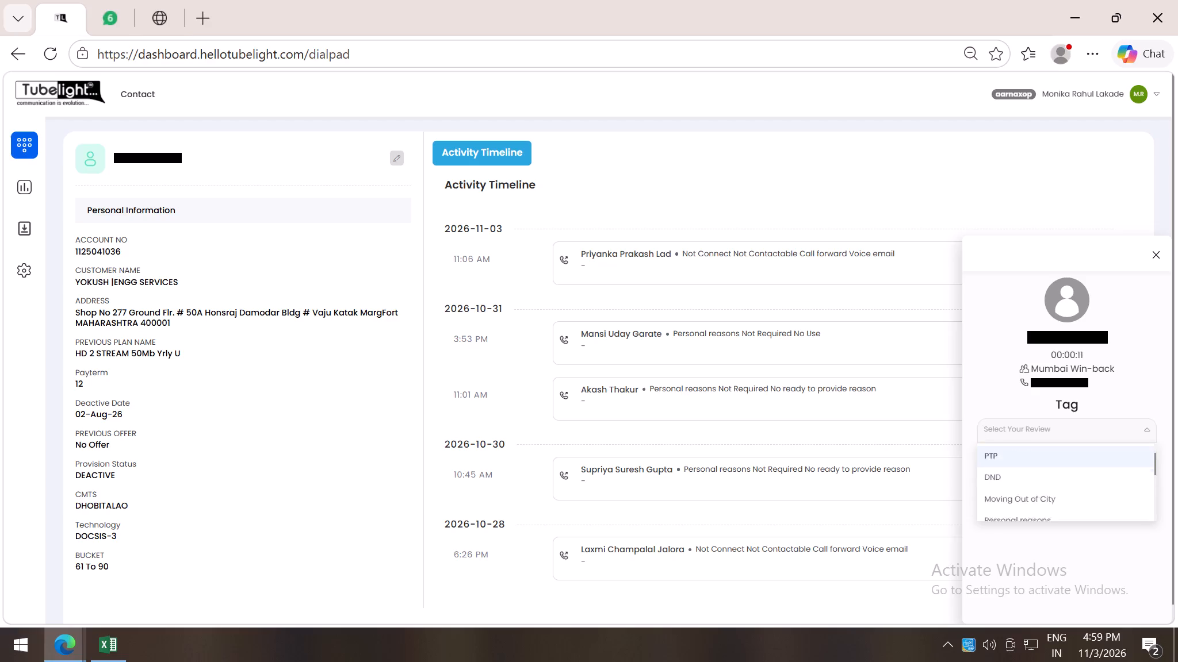
{"action": "left_click", "coordinate": [1023, 477]}
{"action": "left_click", "coordinate": [1066, 440]}
{"action": "left_click_drag", "start_coordinate": [1012, 498], "coordinate": [1018, 494]}
{"action": "left_click_drag", "start_coordinate": [1106, 445], "coordinate": [1088, 470]}
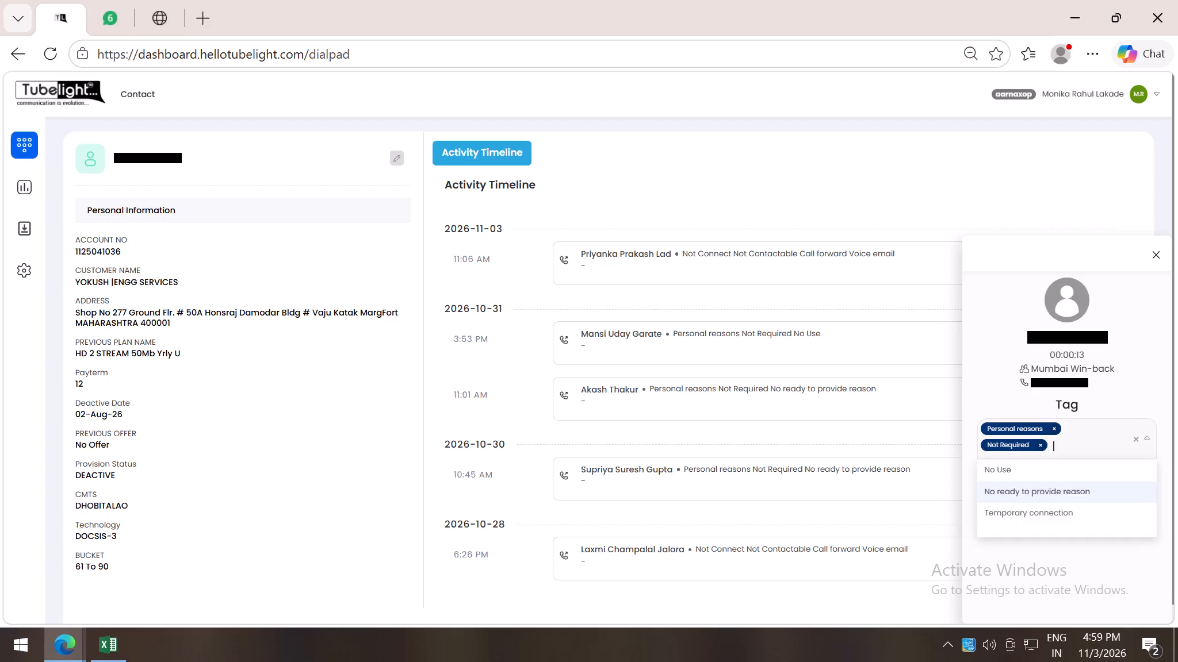
{"action": "left_click_drag", "start_coordinate": [1072, 494], "coordinate": [1067, 500]}
{"action": "left_click", "coordinate": [1039, 531]}
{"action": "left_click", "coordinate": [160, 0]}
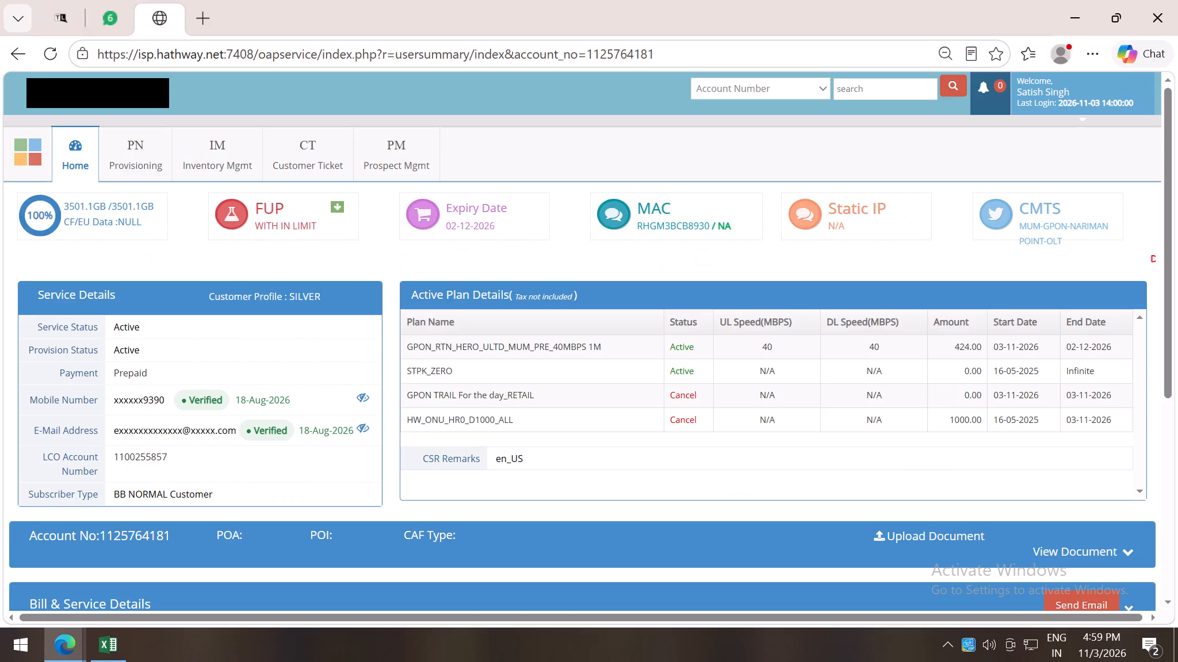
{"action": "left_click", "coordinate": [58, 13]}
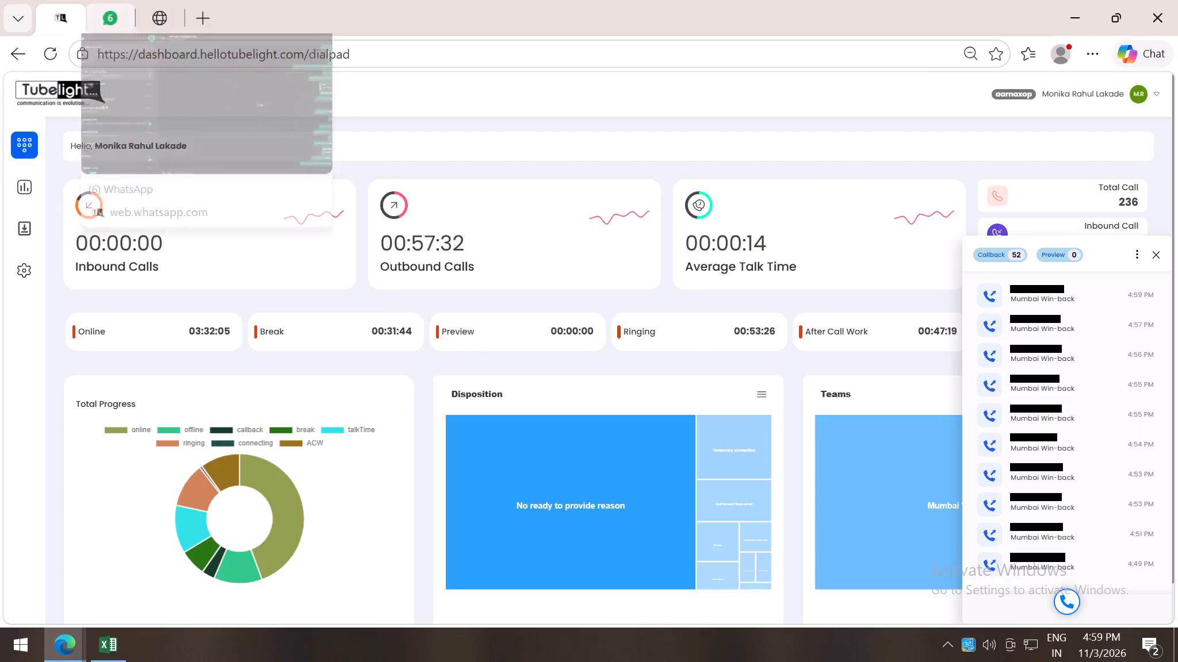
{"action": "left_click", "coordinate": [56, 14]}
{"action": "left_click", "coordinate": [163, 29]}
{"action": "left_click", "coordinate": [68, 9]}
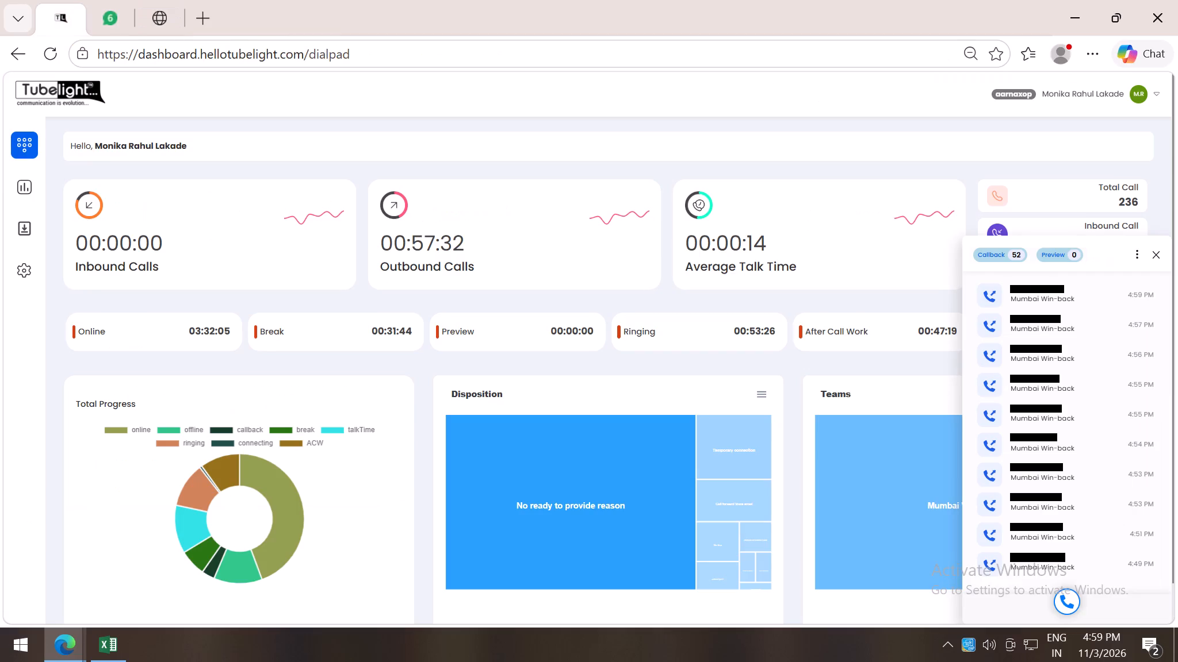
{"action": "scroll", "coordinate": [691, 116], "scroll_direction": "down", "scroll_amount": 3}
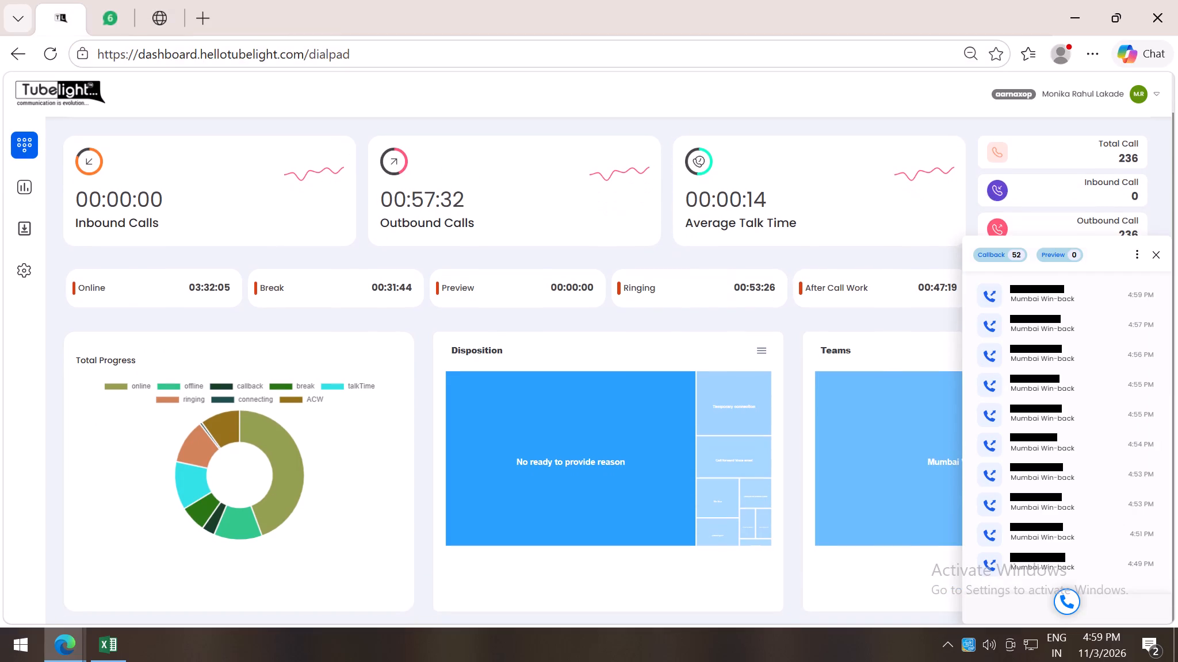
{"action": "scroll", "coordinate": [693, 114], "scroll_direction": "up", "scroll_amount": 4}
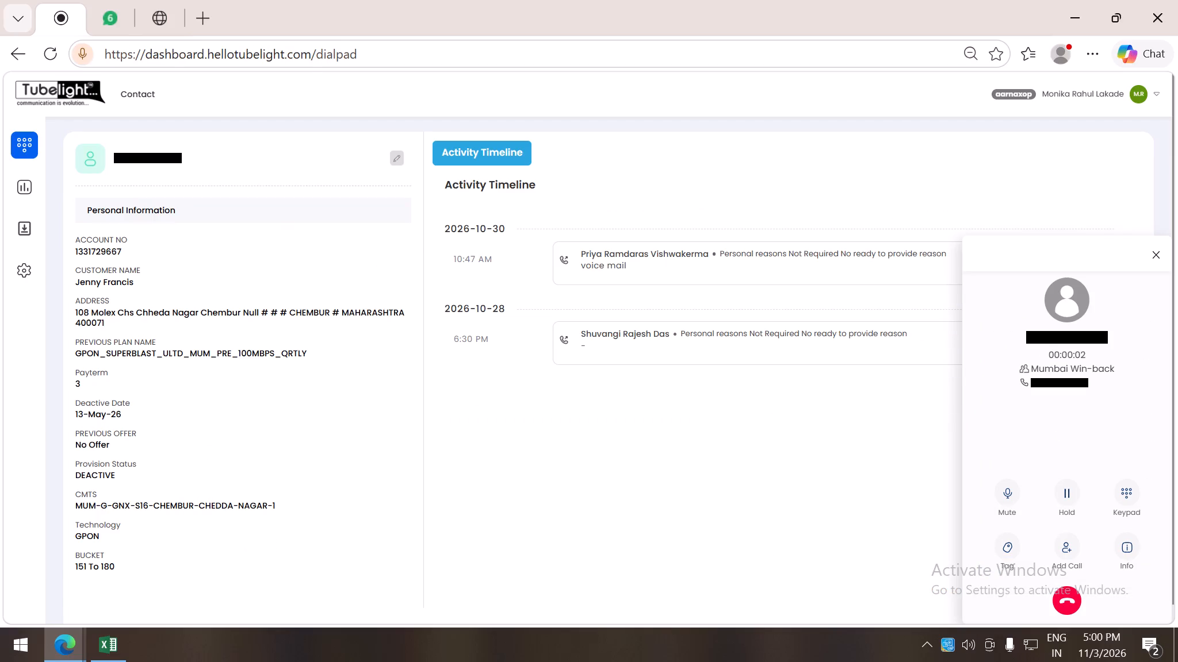
End the Mumbai Win-back call to the Chembur customer, tag it Personal reasons, Not Required, No ready to provide reason, and submit the tagging.
{"action": "left_click", "coordinate": [1072, 601]}
{"action": "left_click", "coordinate": [1025, 432]}
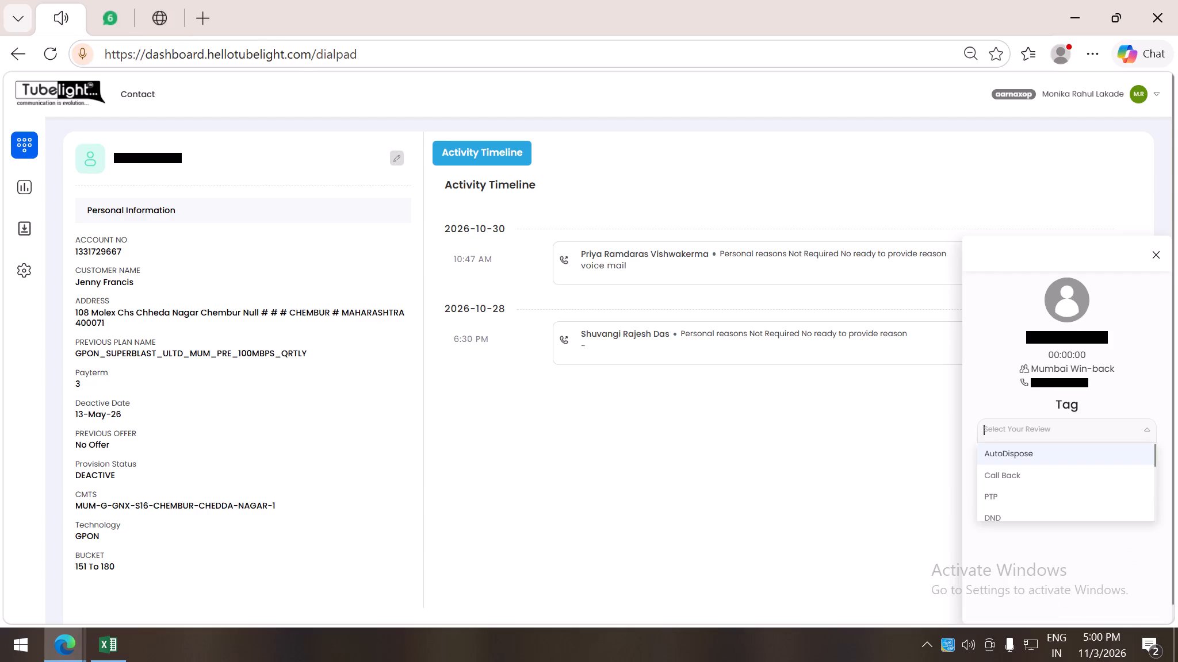
{"action": "scroll", "coordinate": [1005, 467], "scroll_direction": "down", "scroll_amount": 1}
{"action": "left_click", "coordinate": [1010, 483]}
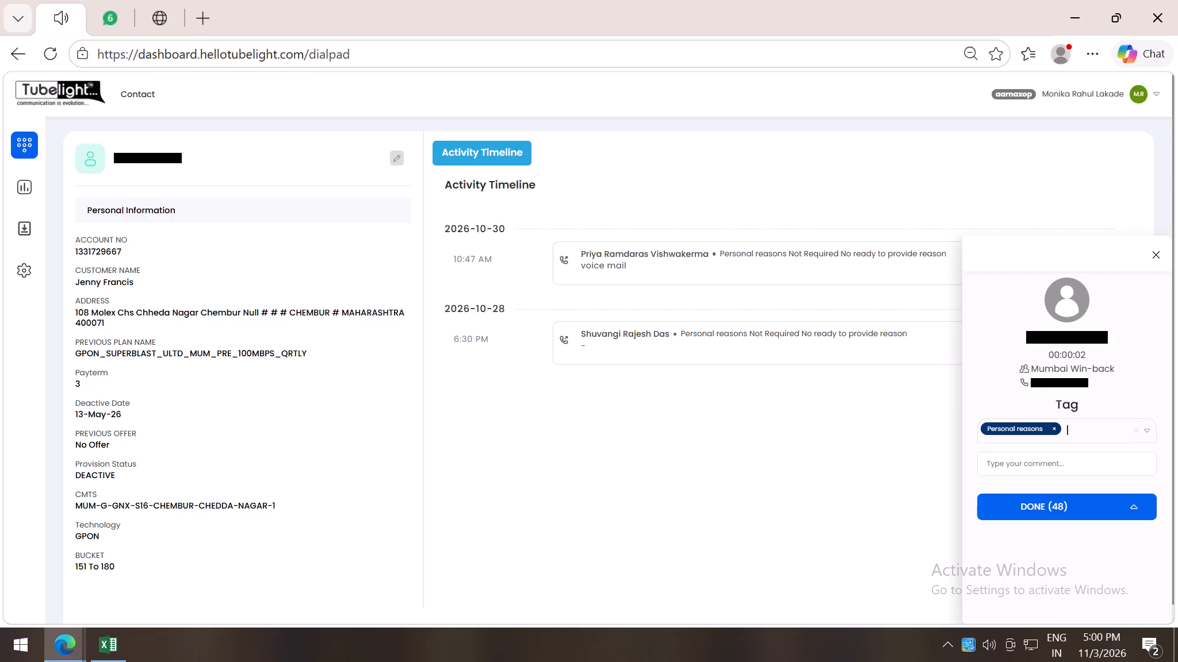
{"action": "left_click", "coordinate": [1079, 425]}
{"action": "left_click", "coordinate": [1065, 502]}
{"action": "left_click_drag", "start_coordinate": [1078, 443], "coordinate": [1072, 453]}
{"action": "left_click", "coordinate": [1042, 502]}
{"action": "left_click", "coordinate": [1037, 536]}
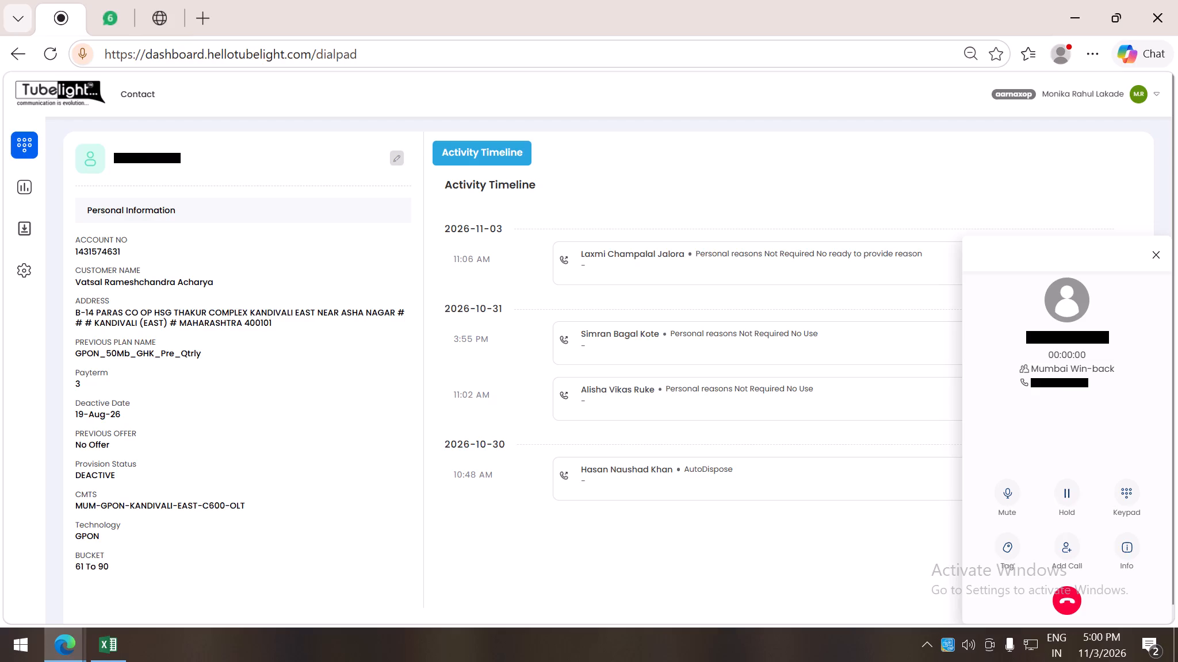
End the Mumbai Win-back call to the Kandivali East customer, tag it Not Connect, Not Contactable, Not Connected, and submit the tagging.
{"action": "left_click_drag", "start_coordinate": [1065, 592], "coordinate": [1065, 587]}
{"action": "left_click", "coordinate": [1049, 426]}
{"action": "scroll", "coordinate": [1039, 511], "scroll_direction": "down", "scroll_amount": 3}
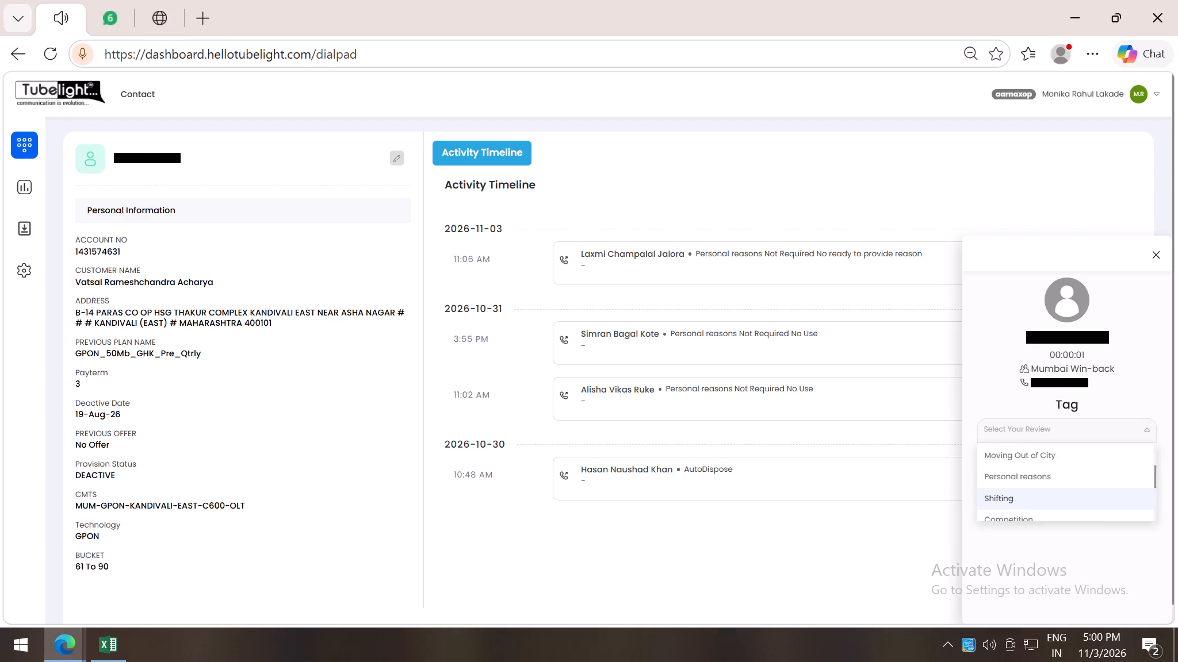
{"action": "scroll", "coordinate": [1039, 495], "scroll_direction": "down", "scroll_amount": 2}
{"action": "left_click_drag", "start_coordinate": [1039, 482], "coordinate": [1054, 465]}
{"action": "left_click_drag", "start_coordinate": [1078, 435], "coordinate": [1076, 447]}
{"action": "left_click", "coordinate": [1064, 476]}
{"action": "left_click_drag", "start_coordinate": [1089, 437], "coordinate": [1079, 479]}
{"action": "scroll", "coordinate": [1055, 544], "scroll_direction": "down", "scroll_amount": 1}
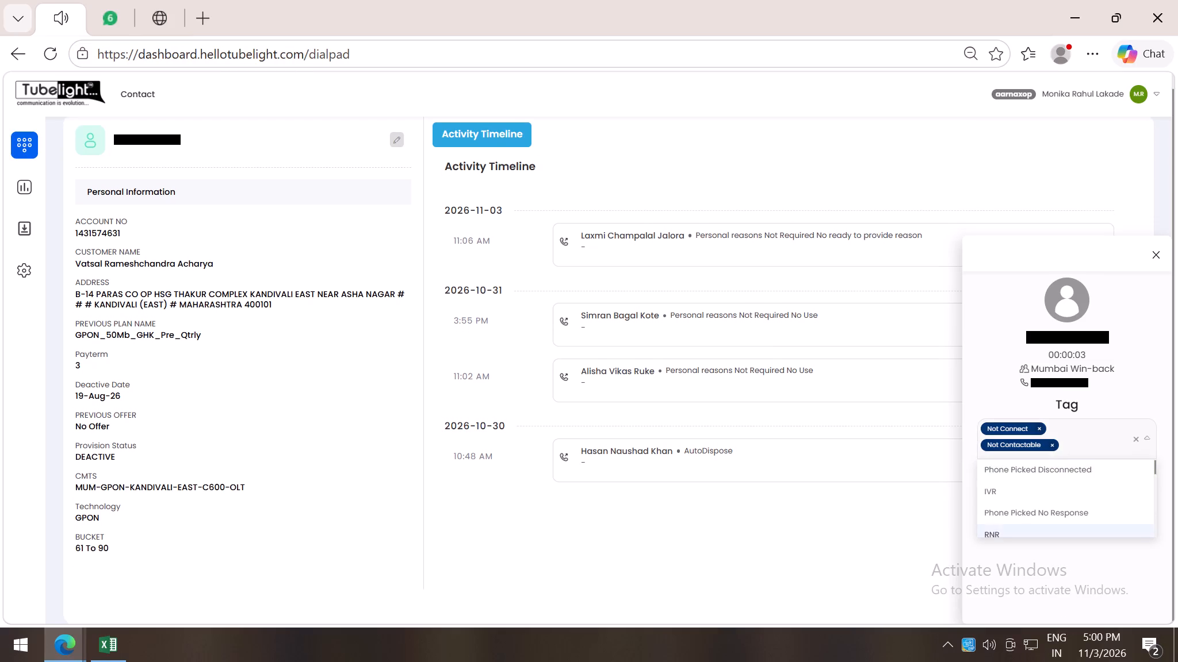
{"action": "scroll", "coordinate": [1050, 499], "scroll_direction": "down", "scroll_amount": 1}
{"action": "left_click", "coordinate": [1048, 498]}
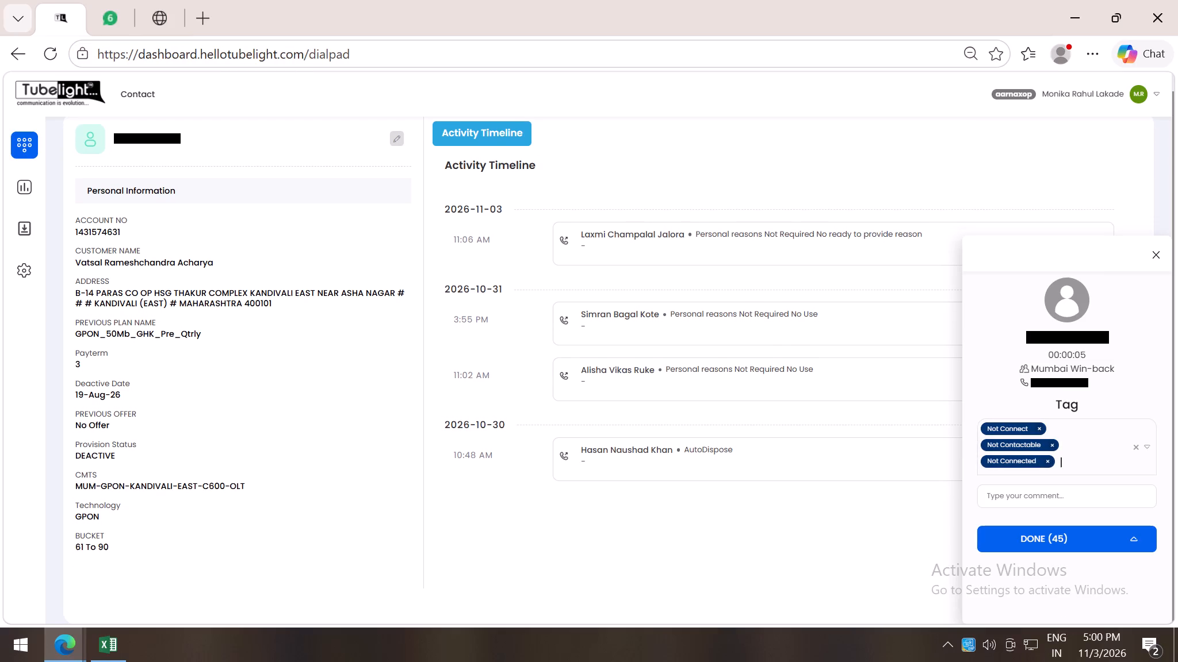
{"action": "left_click", "coordinate": [1047, 549]}
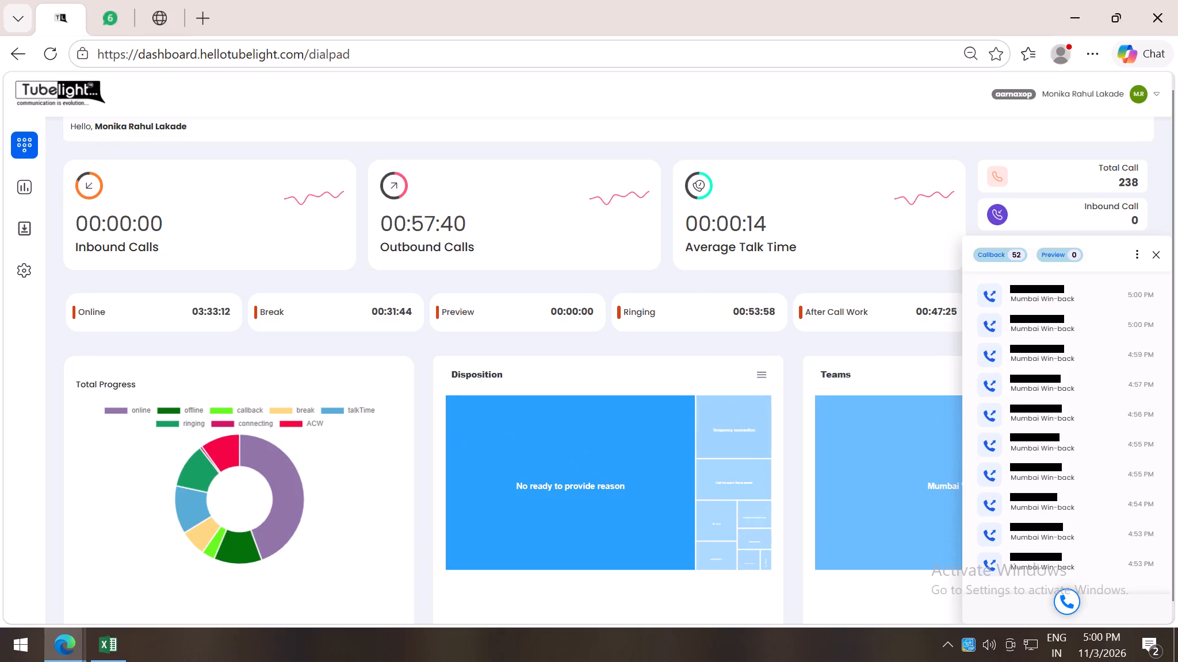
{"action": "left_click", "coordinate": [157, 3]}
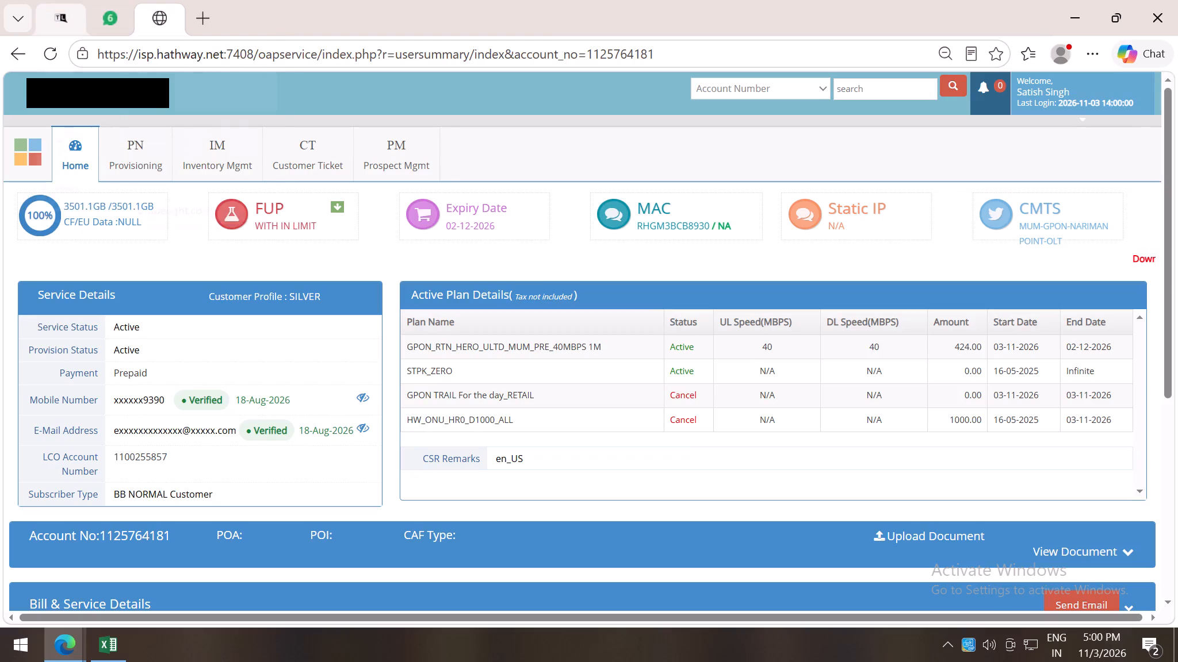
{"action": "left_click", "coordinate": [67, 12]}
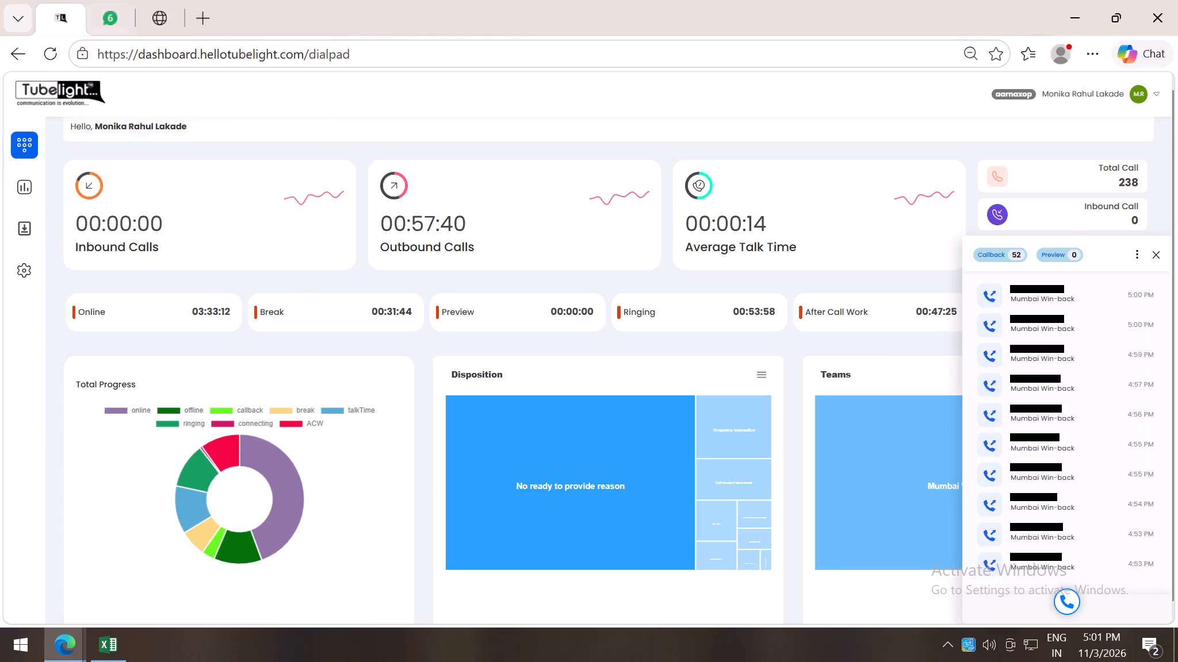
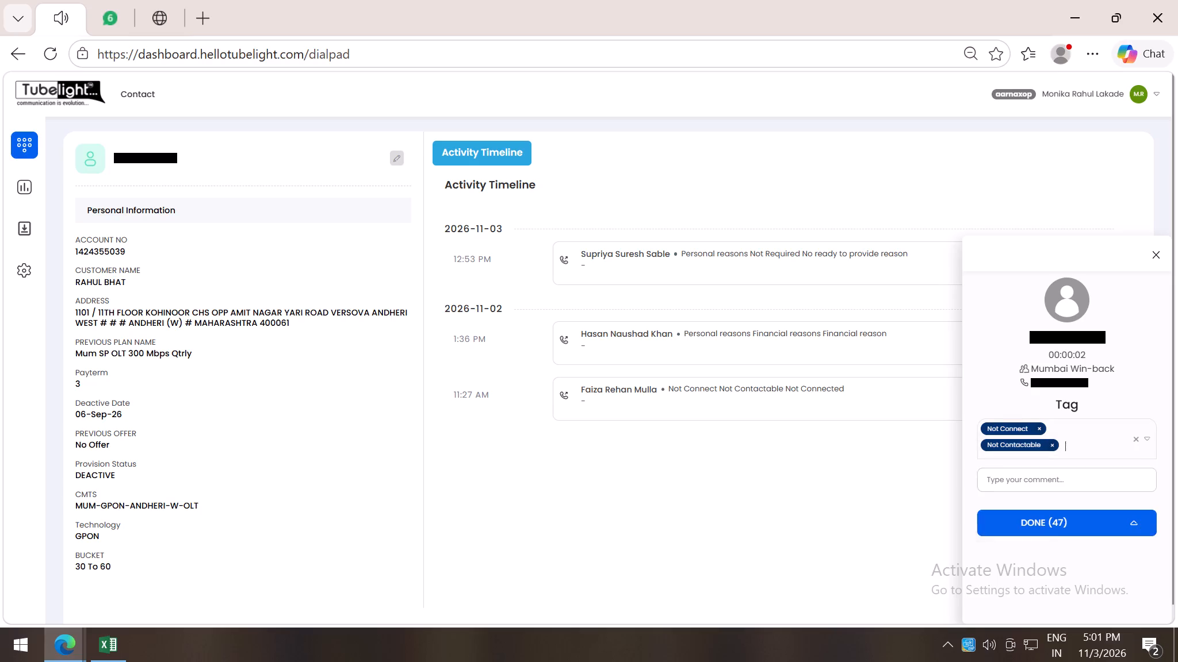
Complete the Andheri West customer's Mumbai Win-back call tag with Call forward Voice email, under Not Connect, Not Contactable.
{"action": "left_click_drag", "start_coordinate": [1076, 443], "coordinate": [1074, 455]}
{"action": "scroll", "coordinate": [1043, 491], "scroll_direction": "down", "scroll_amount": 2}
{"action": "left_click", "coordinate": [1043, 492]}
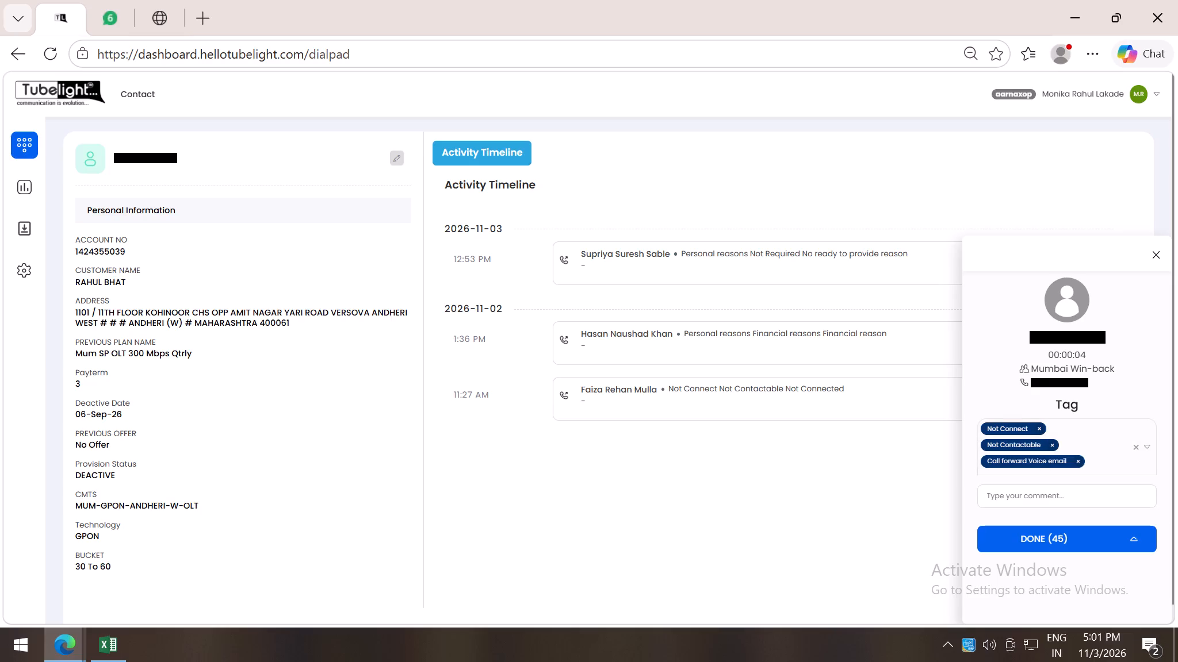
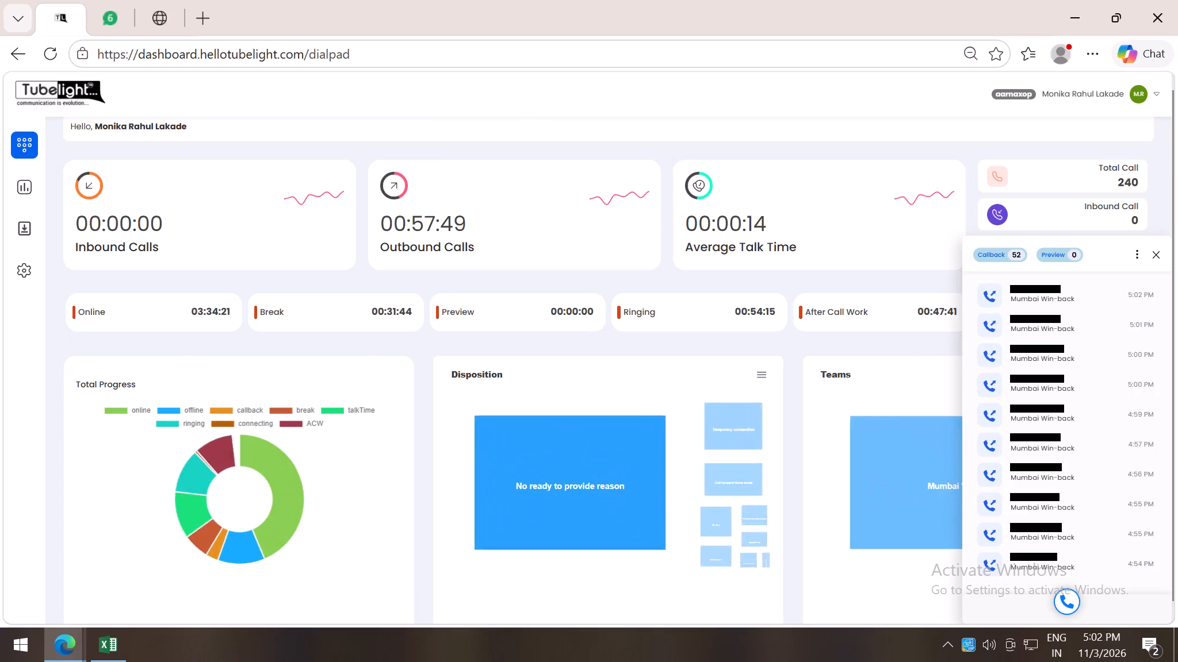
Switch to the Hathway customer portal showing the open account's service and active plan details.
{"action": "left_click", "coordinate": [157, 11]}
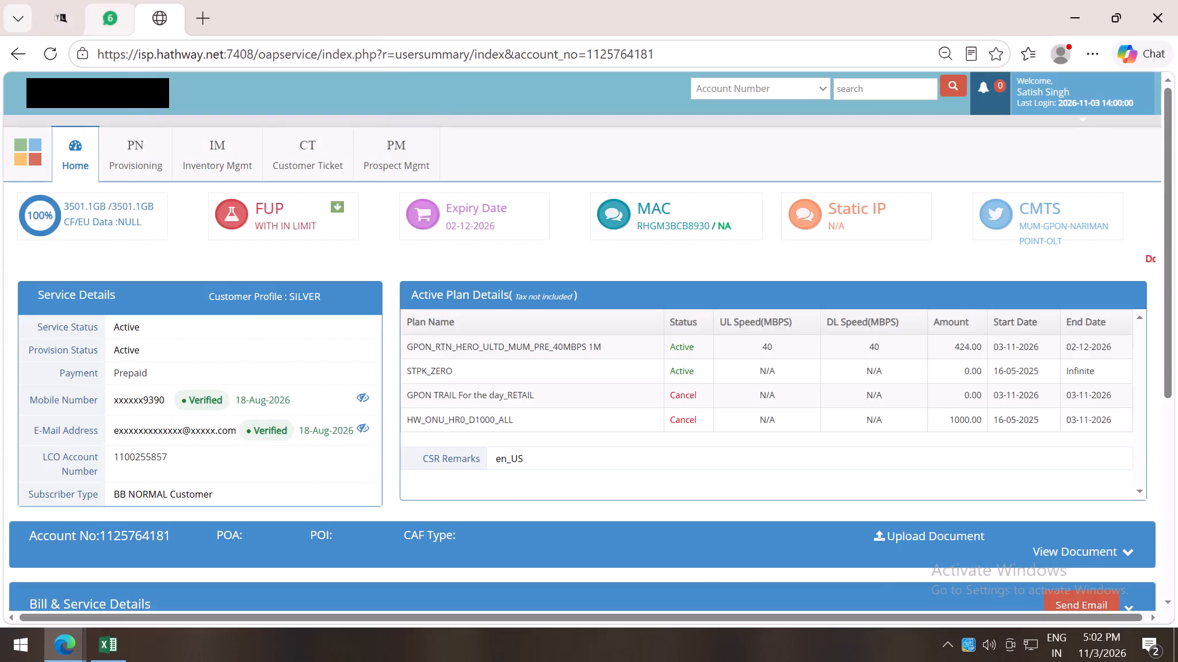
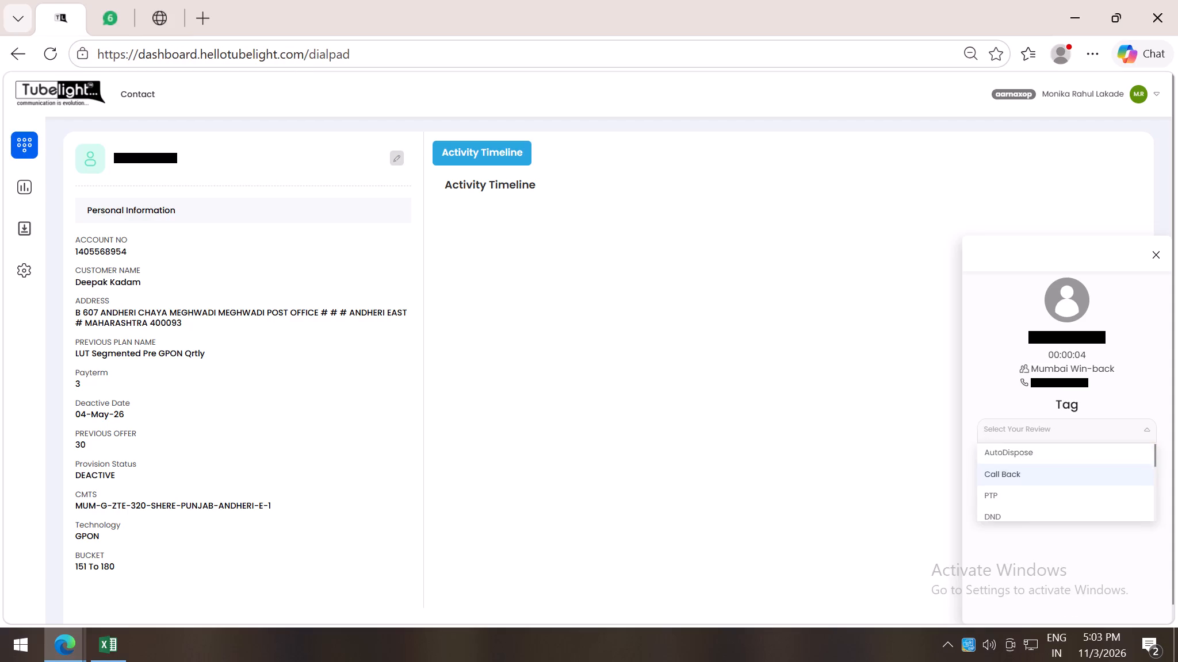
Tag the Andheri East customer's Mumbai Win-back call with Personal reasons, Not Required, and submit the completed tag.
{"action": "left_click_drag", "start_coordinate": [1028, 481], "coordinate": [1032, 475]}
{"action": "left_click", "coordinate": [1111, 436]}
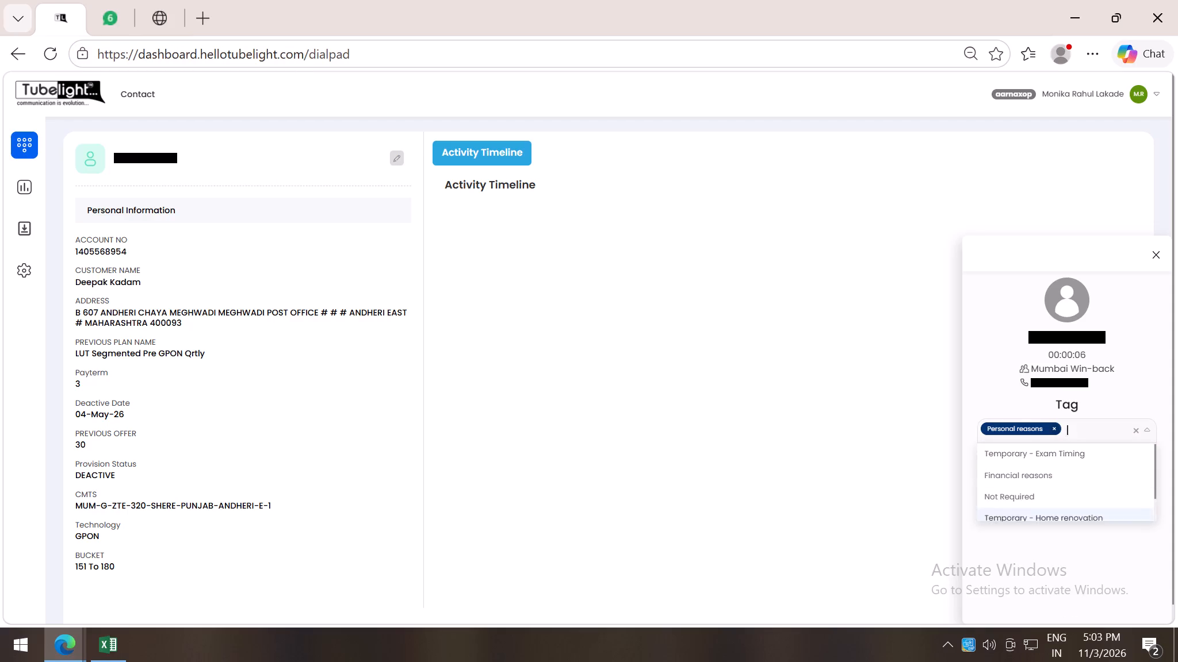
{"action": "left_click", "coordinate": [1036, 498]}
{"action": "left_click", "coordinate": [1061, 445]}
{"action": "left_click", "coordinate": [1052, 488]}
{"action": "left_click", "coordinate": [1052, 538]}
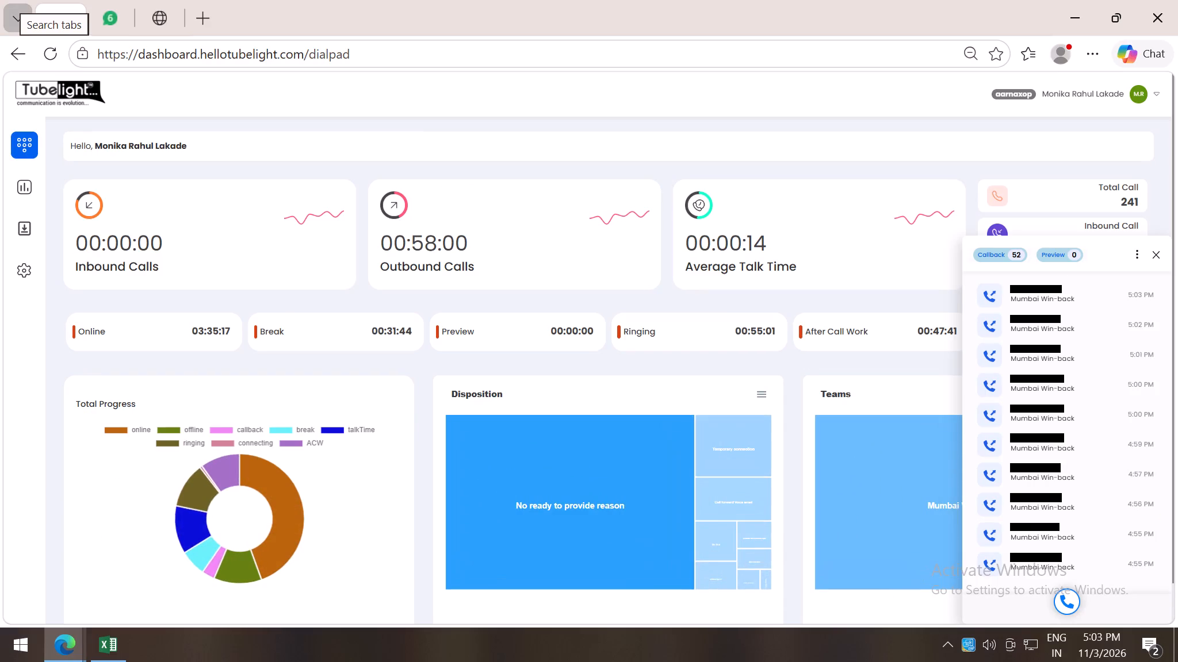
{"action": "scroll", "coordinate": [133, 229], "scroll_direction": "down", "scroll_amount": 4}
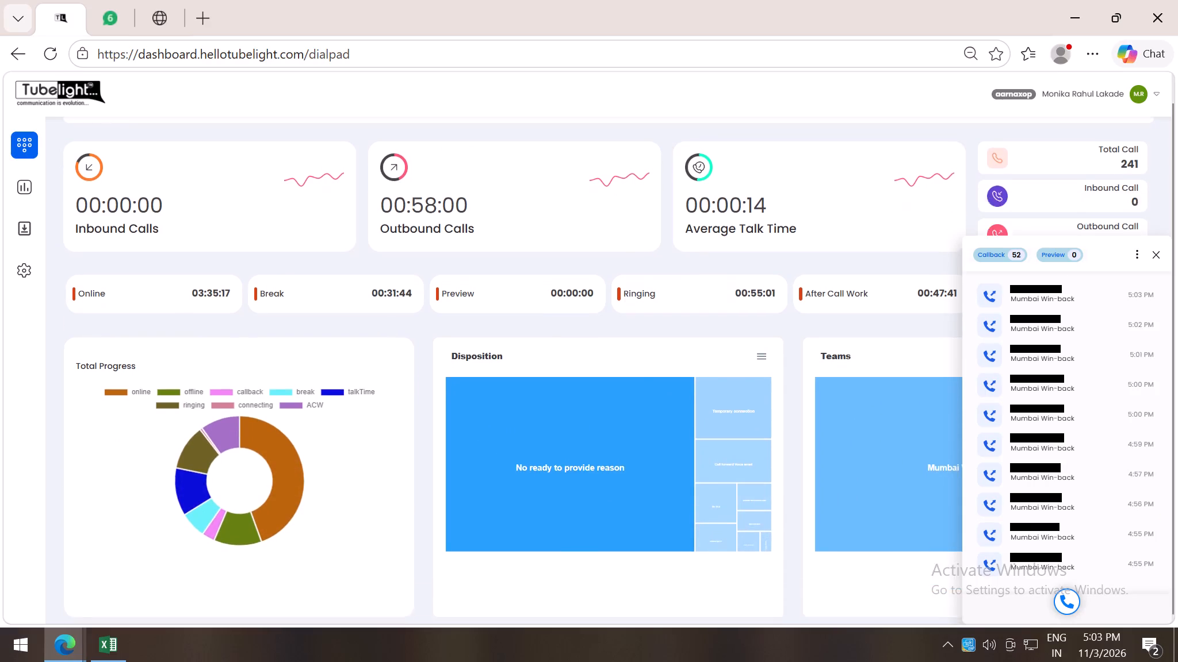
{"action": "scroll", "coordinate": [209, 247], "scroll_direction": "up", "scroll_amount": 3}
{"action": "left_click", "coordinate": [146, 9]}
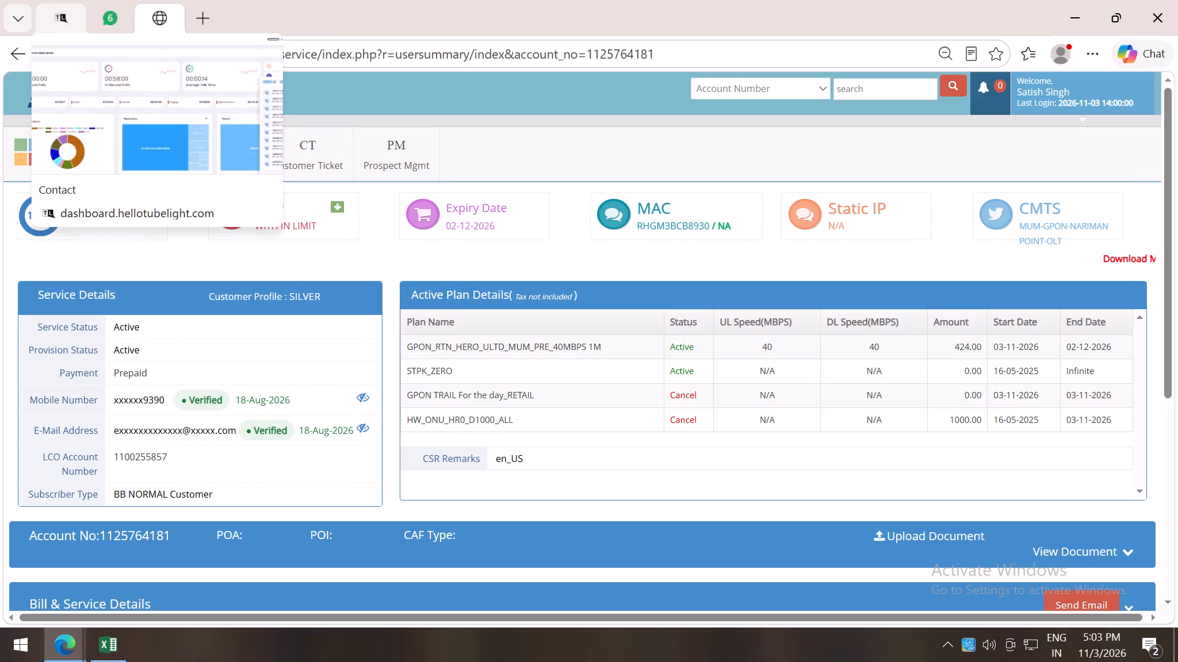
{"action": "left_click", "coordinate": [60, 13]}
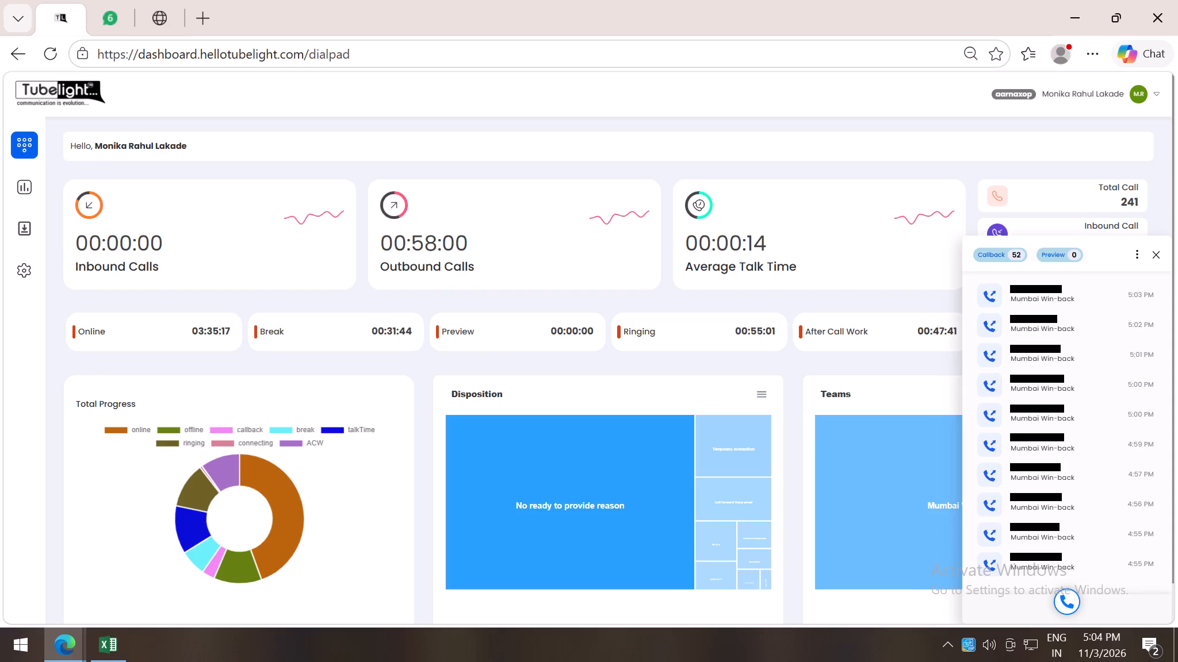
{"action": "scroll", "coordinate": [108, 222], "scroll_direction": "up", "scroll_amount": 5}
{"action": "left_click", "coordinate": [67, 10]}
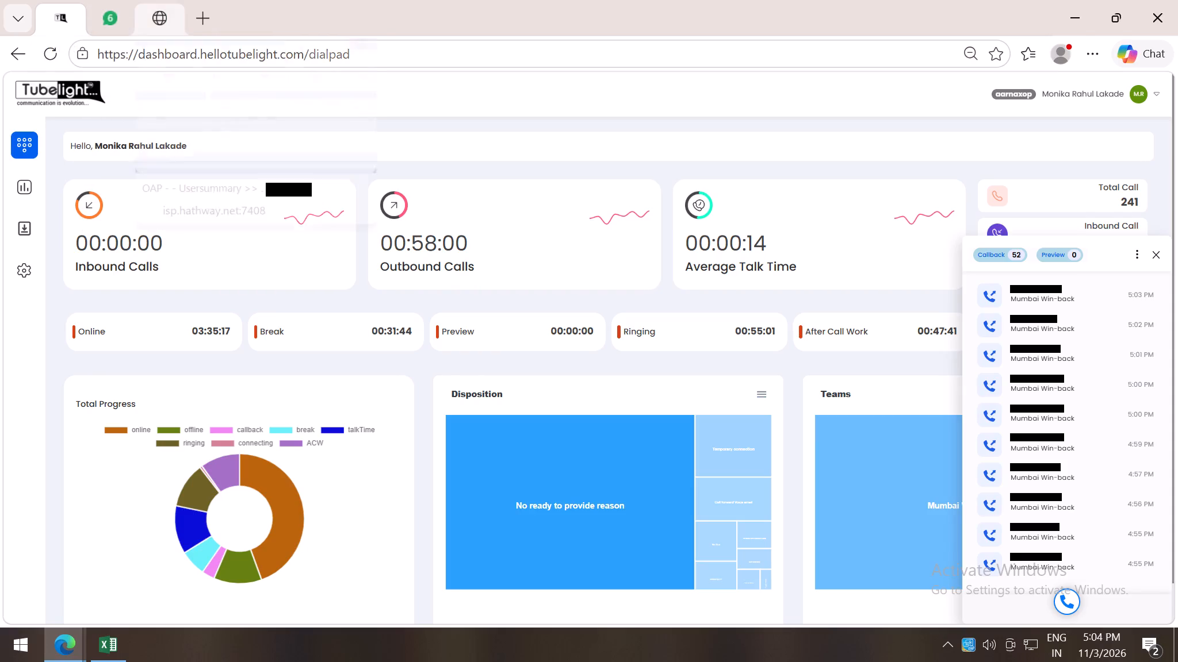
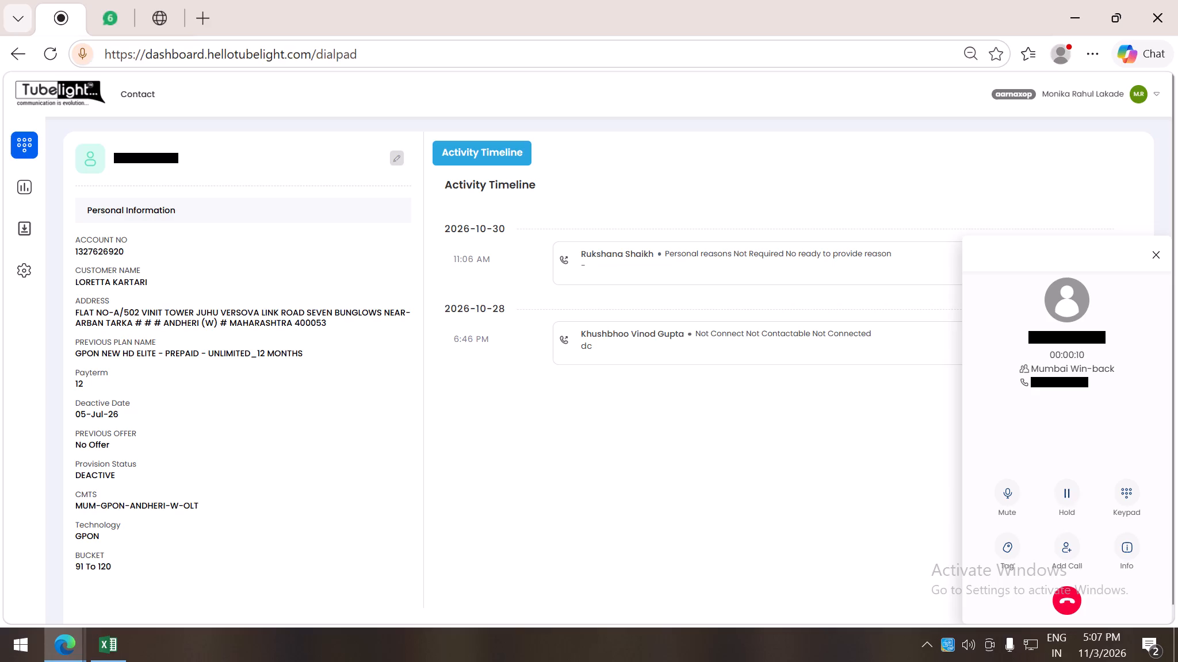
End the Andheri West customer's Mumbai Win-back call, tag it Not Connect, Not Contactable, Call forward Voice email, and submit the tag.
{"action": "left_click", "coordinate": [1072, 607]}
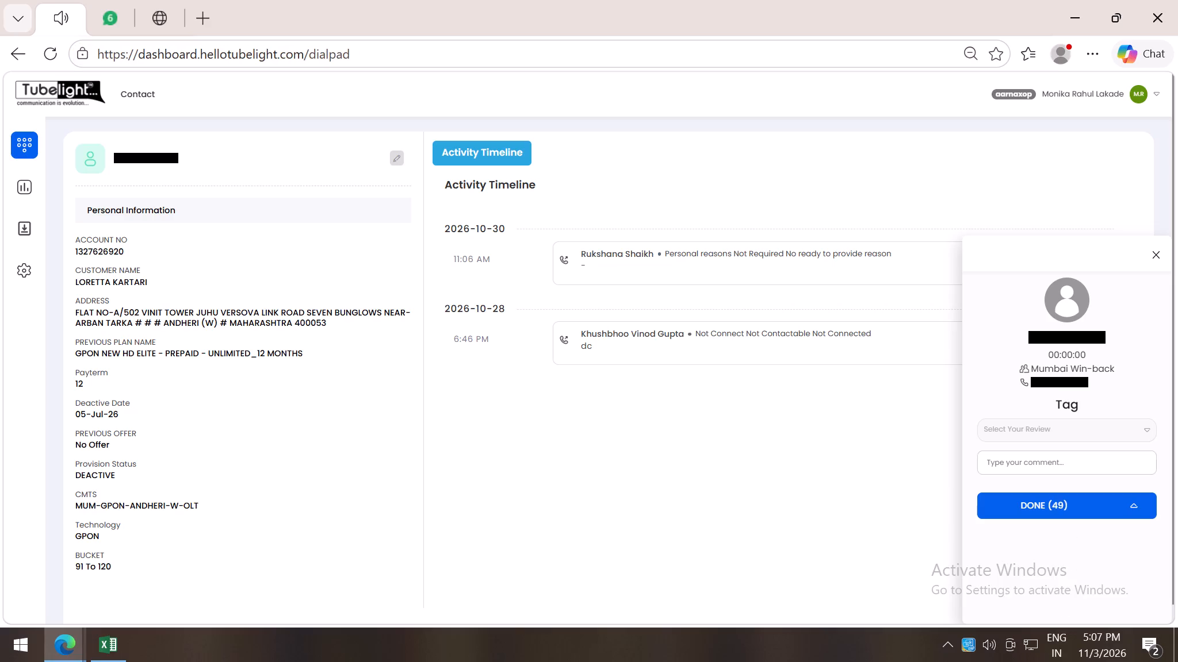
{"action": "left_click", "coordinate": [1053, 435]}
{"action": "scroll", "coordinate": [1014, 495], "scroll_direction": "down", "scroll_amount": 6}
{"action": "left_click_drag", "start_coordinate": [1018, 488], "coordinate": [1026, 479]}
{"action": "left_click_drag", "start_coordinate": [1065, 424], "coordinate": [1064, 424]}
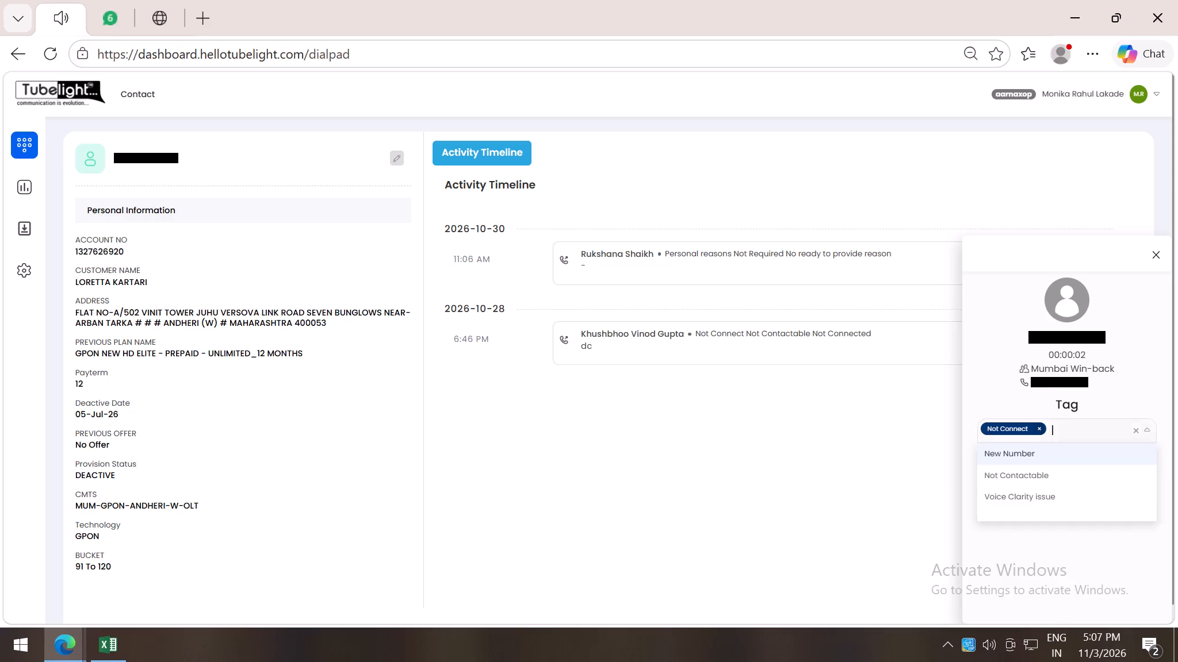
{"action": "left_click_drag", "start_coordinate": [1064, 424], "coordinate": [1058, 438]}
{"action": "left_click_drag", "start_coordinate": [1039, 475], "coordinate": [1065, 459]}
{"action": "left_click_drag", "start_coordinate": [1092, 440], "coordinate": [1031, 488]}
{"action": "scroll", "coordinate": [1024, 492], "scroll_direction": "down", "scroll_amount": 2}
{"action": "left_click", "coordinate": [1027, 482]}
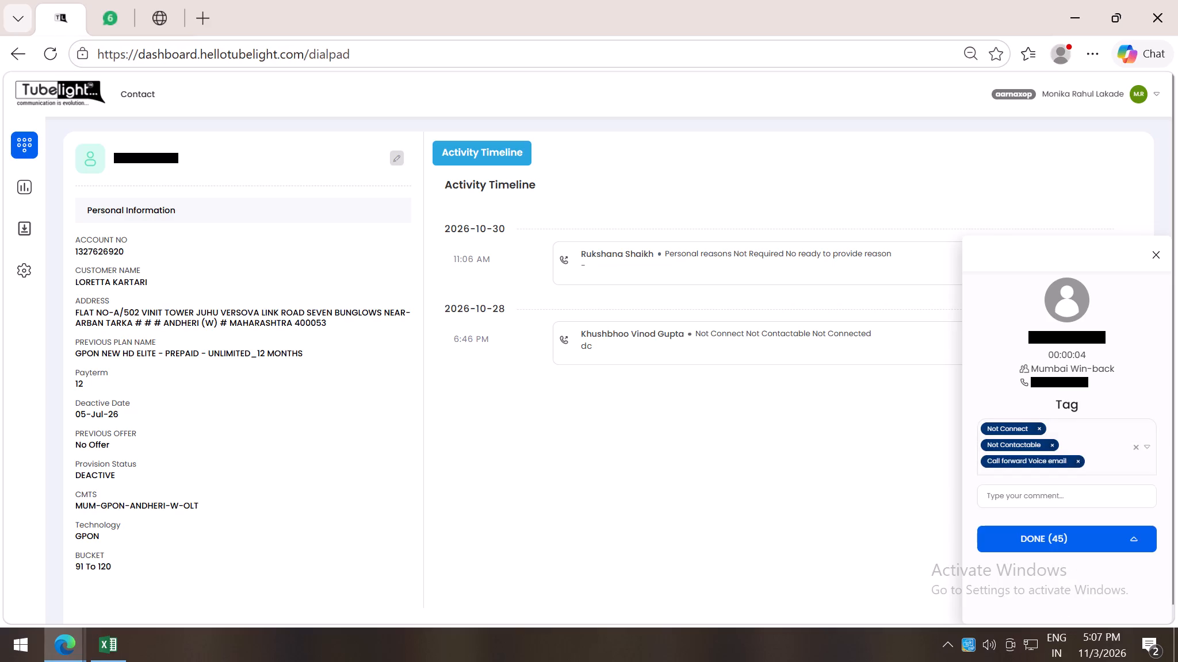
{"action": "left_click", "coordinate": [1031, 530]}
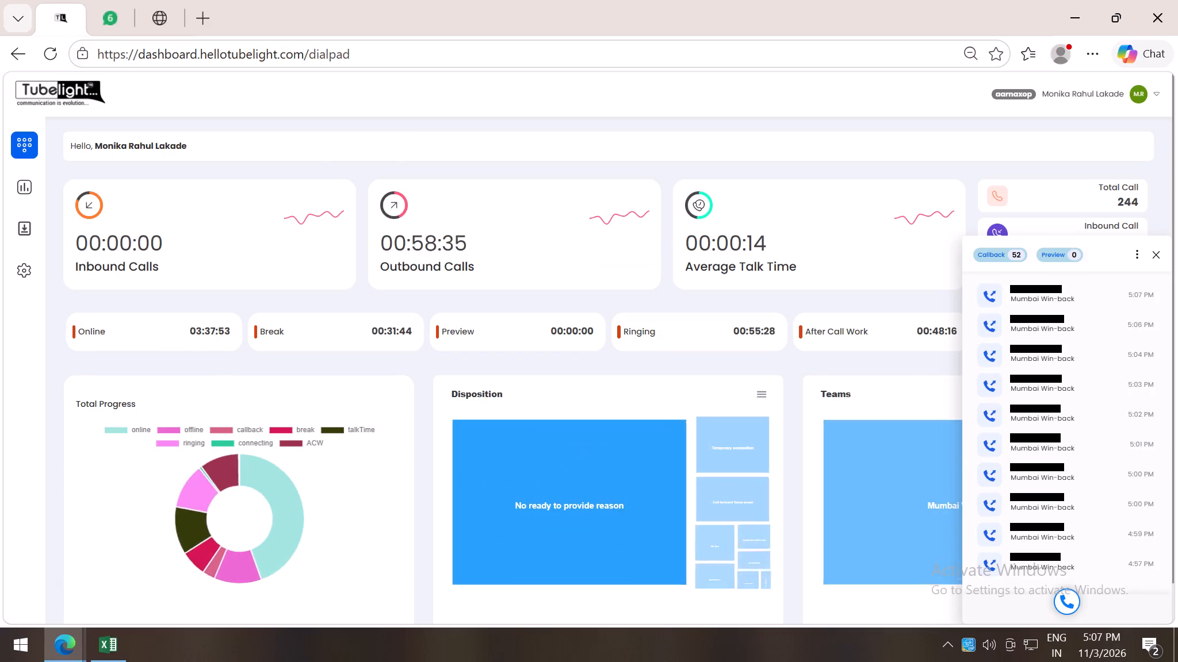
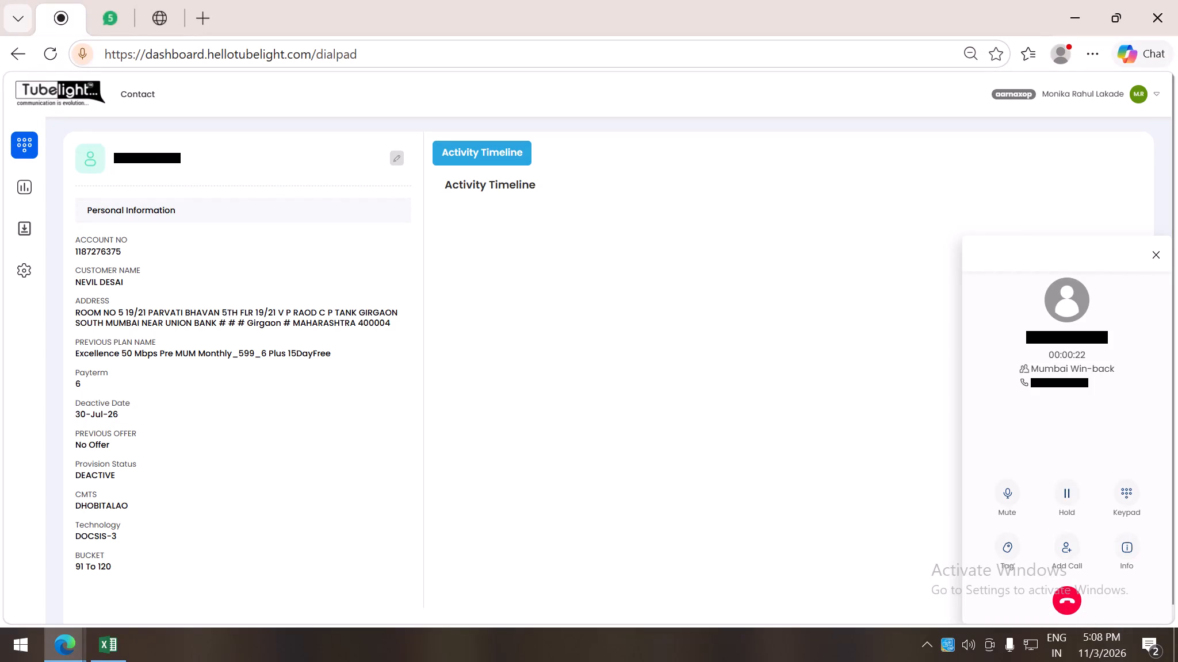
Tag the Girgaon customer's Mumbai Win-back call as Personal reasons, Not Required, No ready to provide reason, and submit the tag.
{"action": "left_click", "coordinate": [1012, 425]}
{"action": "scroll", "coordinate": [1014, 478], "scroll_direction": "down", "scroll_amount": 1}
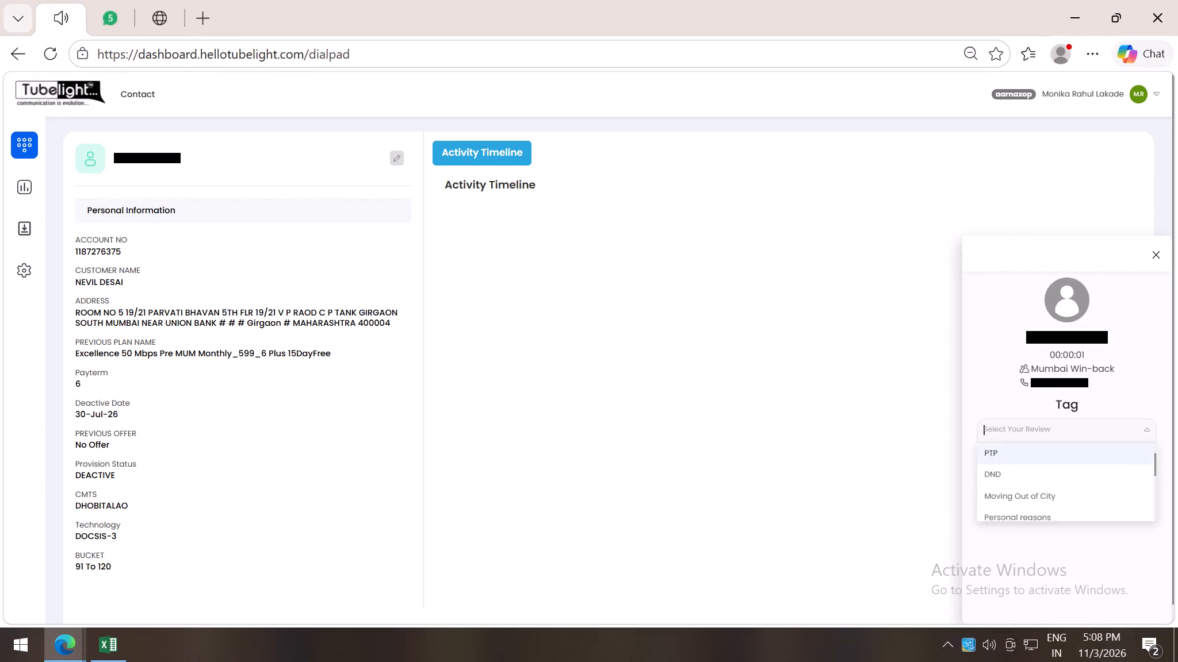
{"action": "left_click_drag", "start_coordinate": [1015, 478], "coordinate": [1030, 464]}
{"action": "left_click_drag", "start_coordinate": [1076, 426], "coordinate": [1072, 449]}
{"action": "left_click_drag", "start_coordinate": [1049, 501], "coordinate": [1049, 494]}
{"action": "left_click_drag", "start_coordinate": [1073, 434], "coordinate": [1066, 468]}
{"action": "left_click", "coordinate": [1056, 501]}
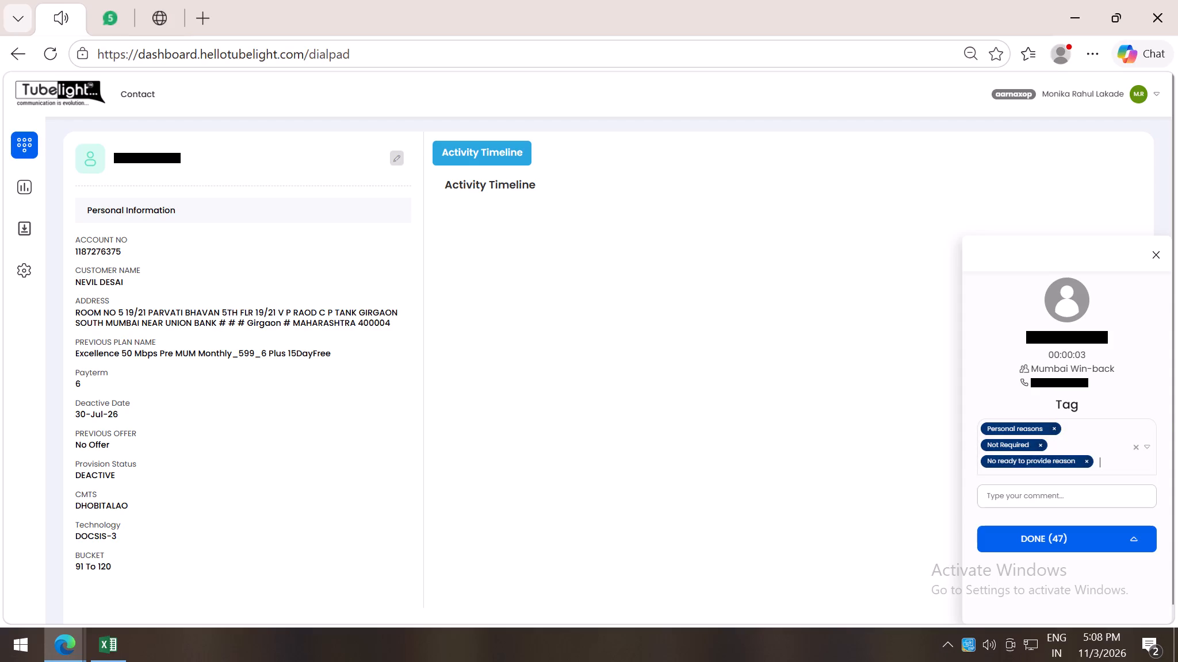
{"action": "left_click", "coordinate": [1049, 544]}
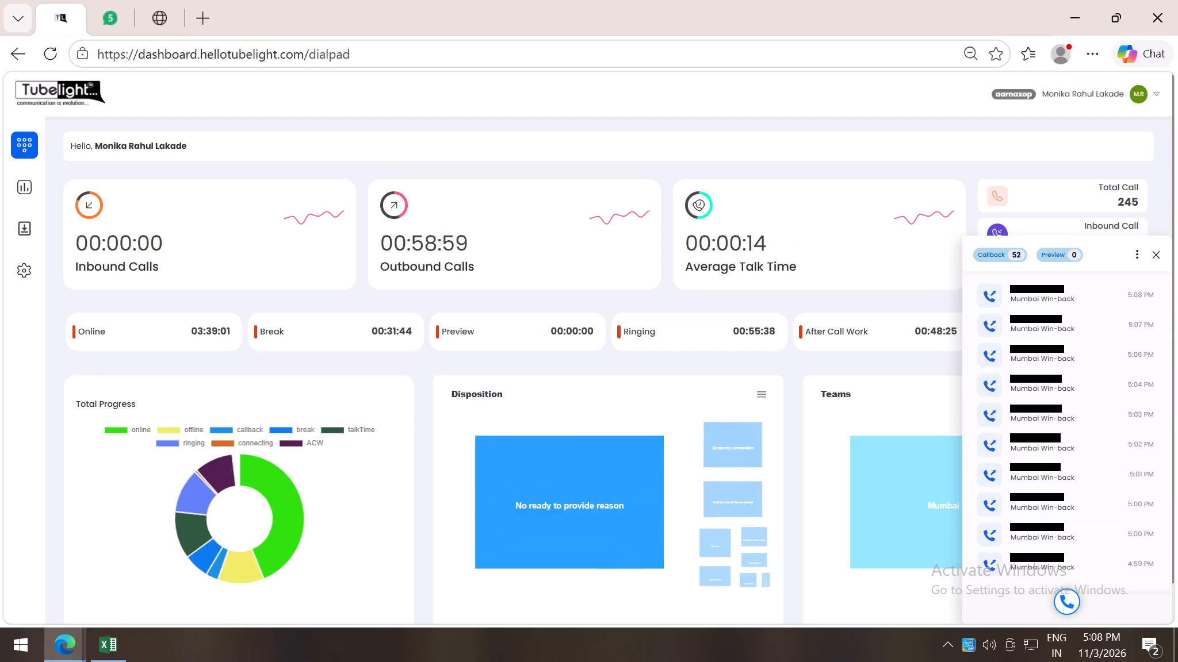
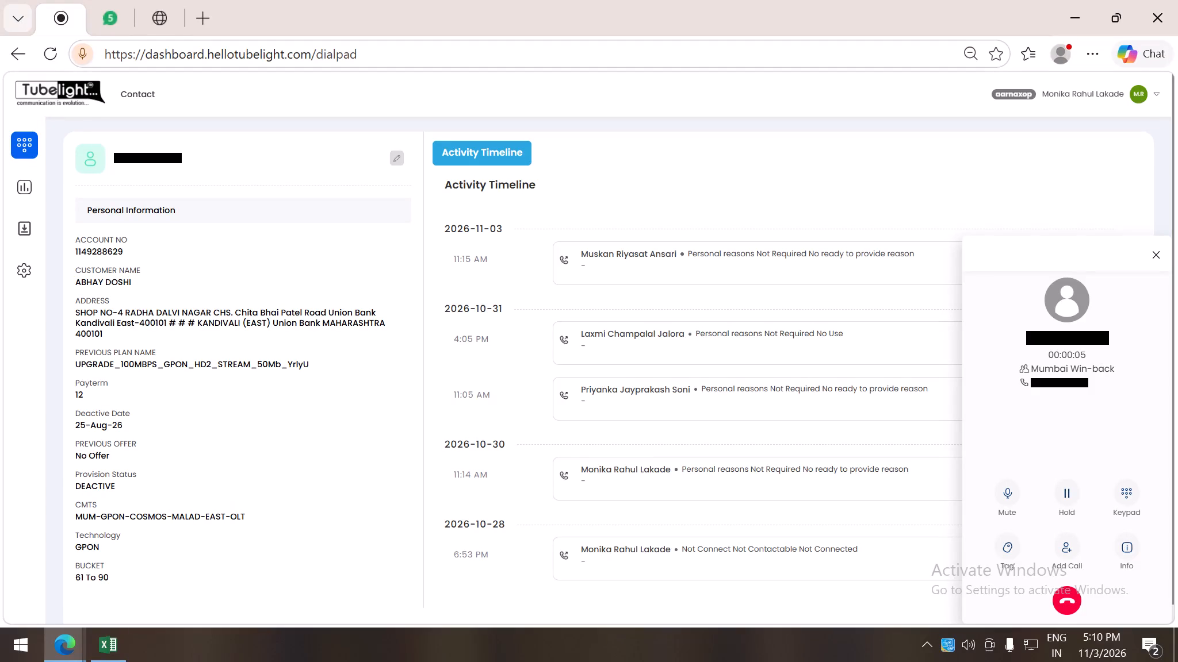
End the Kandivali East customer's Mumbai Win-back call and submit it tagged Not Connect, Not Contactable, Switch Off.
{"action": "left_click", "coordinate": [1060, 599]}
{"action": "left_click", "coordinate": [1035, 429]}
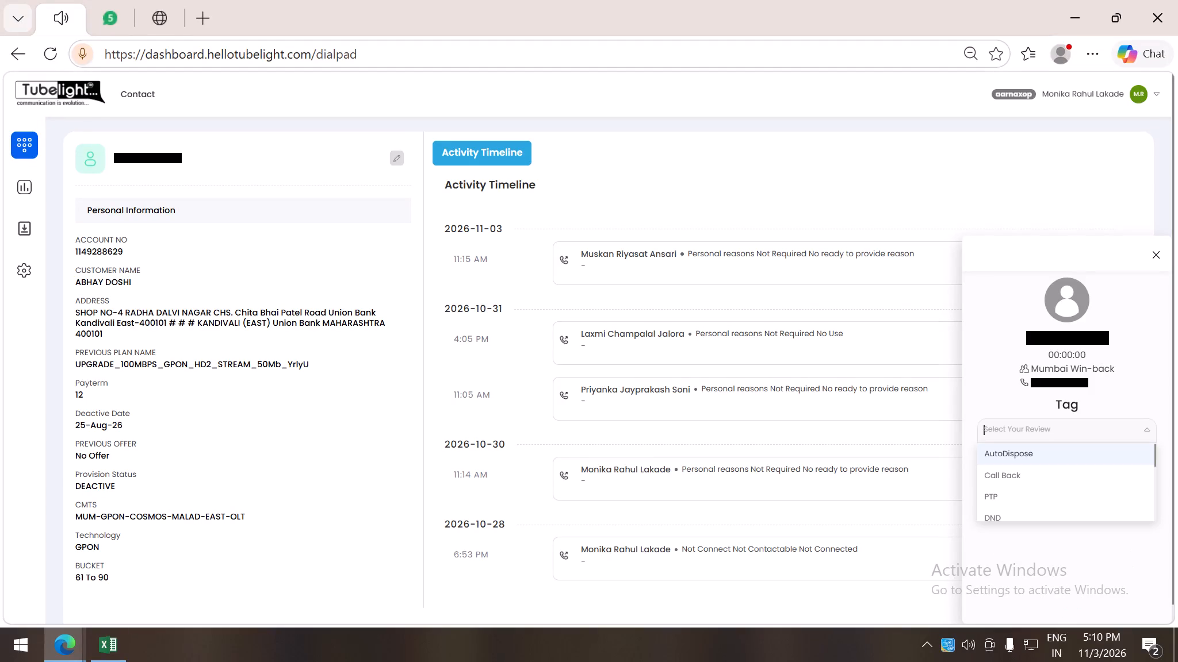
{"action": "scroll", "coordinate": [1008, 495], "scroll_direction": "down", "scroll_amount": 2}
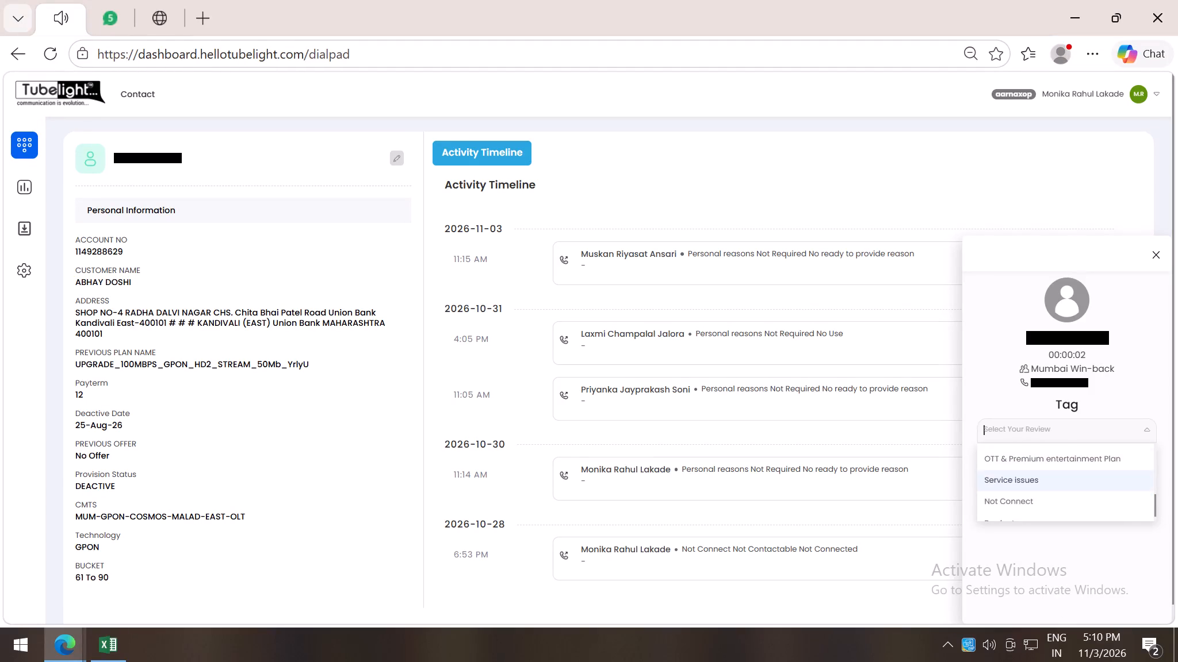
{"action": "left_click_drag", "start_coordinate": [1016, 499], "coordinate": [1019, 492]}
{"action": "left_click_drag", "start_coordinate": [1077, 429], "coordinate": [1068, 437]}
{"action": "left_click", "coordinate": [1031, 480]}
{"action": "left_click_drag", "start_coordinate": [1079, 447], "coordinate": [1073, 457]}
{"action": "scroll", "coordinate": [983, 510], "scroll_direction": "down", "scroll_amount": 2}
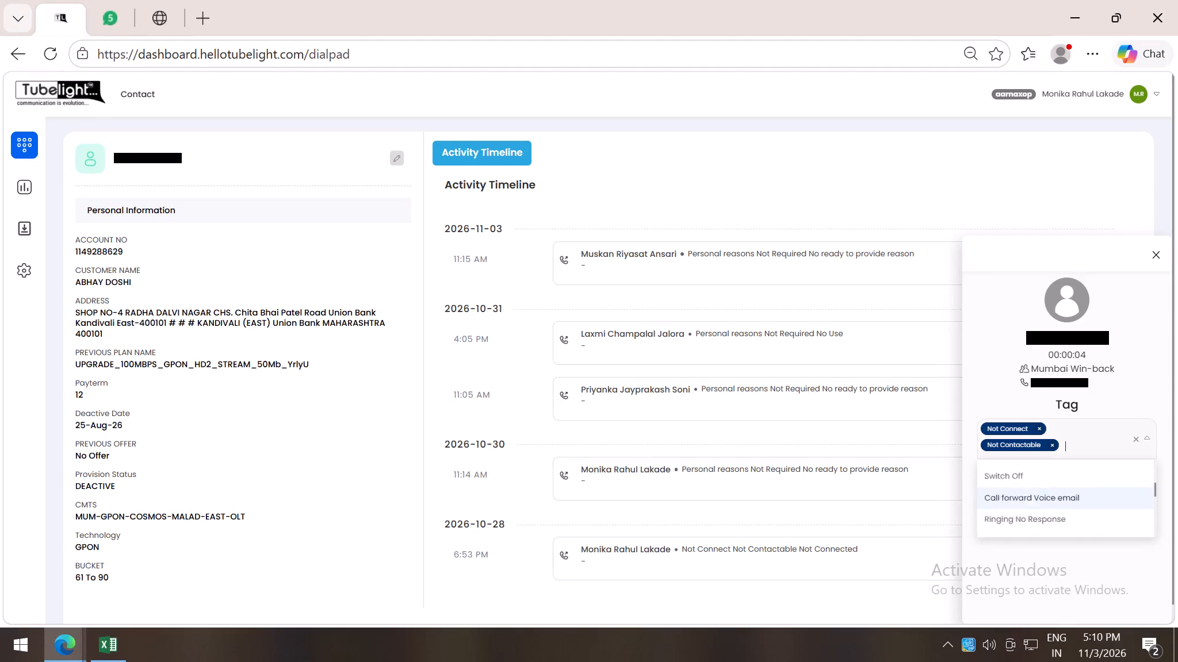
{"action": "left_click", "coordinate": [1055, 472]}
{"action": "left_click", "coordinate": [1049, 526]}
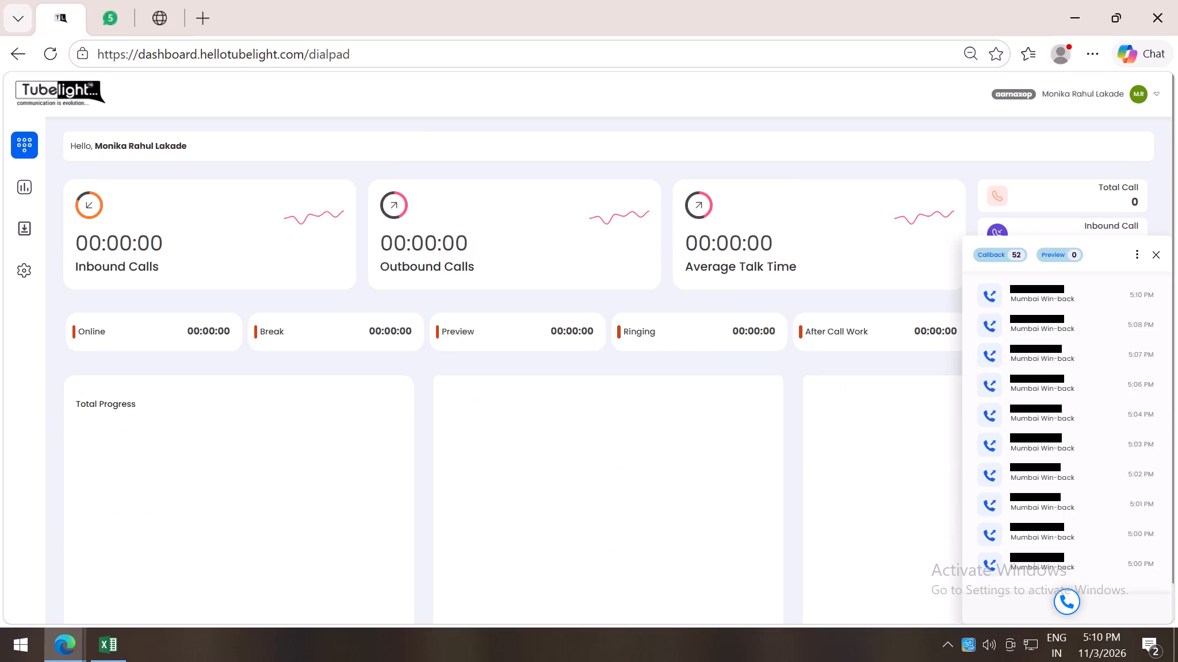
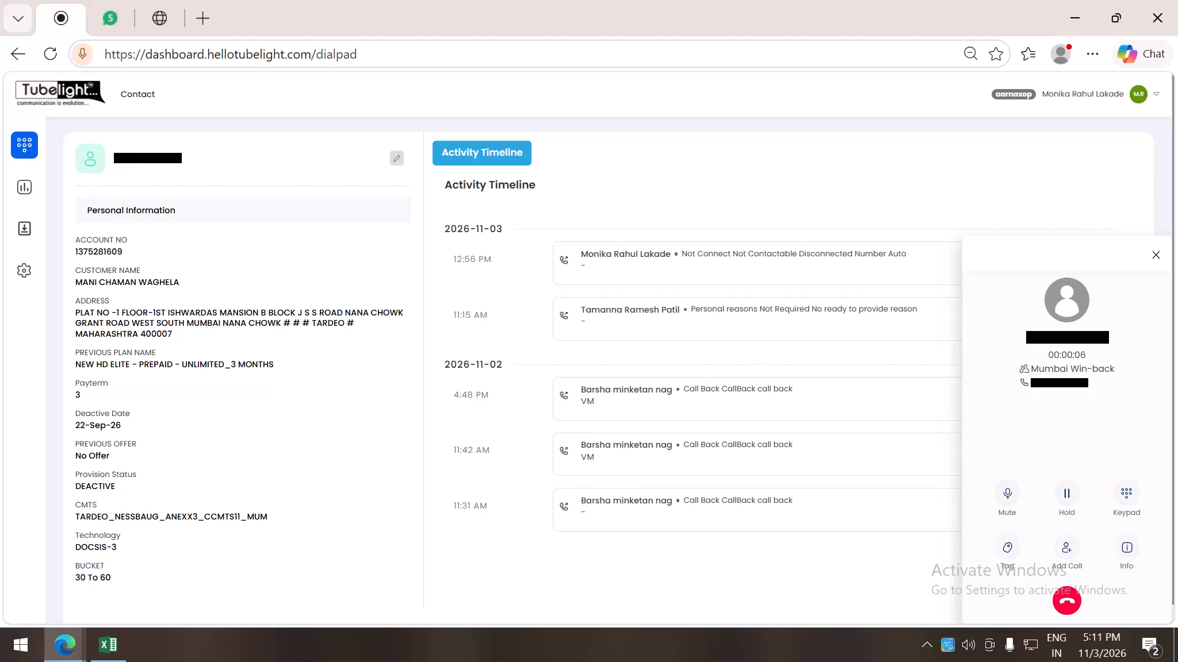
End the Grant Road West customer's Mumbai Win-back call and submit it tagged Personal reasons, Not Required, with a sub-reason.
{"action": "left_click", "coordinate": [1071, 599]}
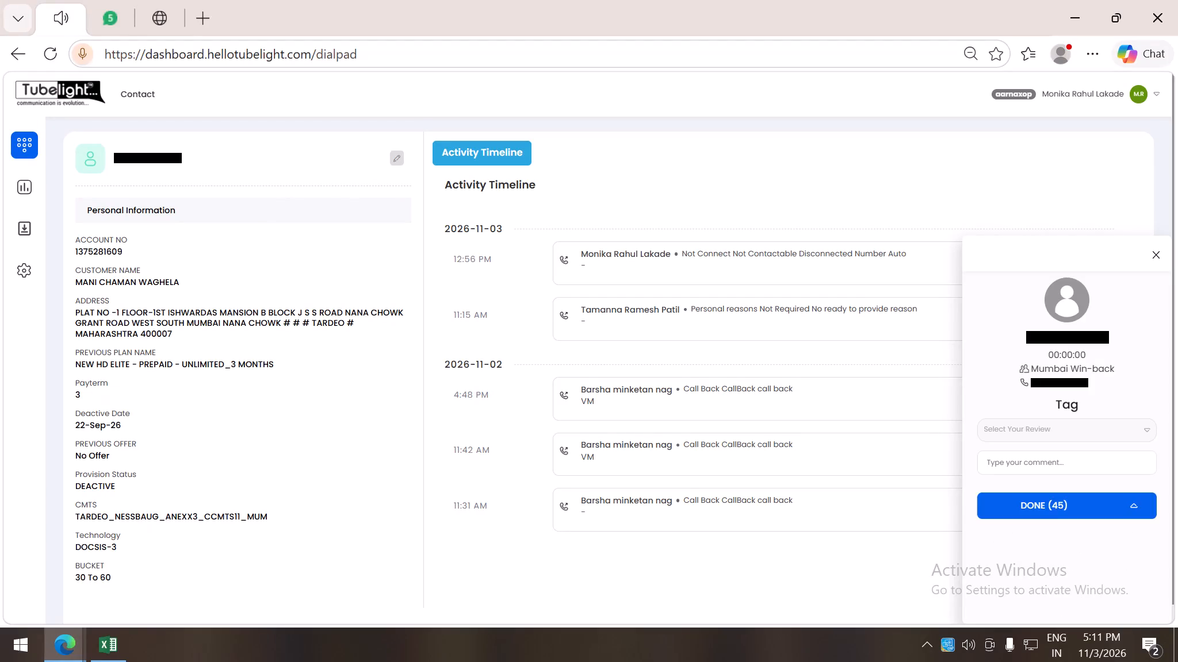
{"action": "left_click", "coordinate": [1058, 429]}
{"action": "scroll", "coordinate": [1041, 483], "scroll_direction": "down", "scroll_amount": 1}
{"action": "left_click", "coordinate": [1041, 486]}
{"action": "left_click", "coordinate": [1055, 420]}
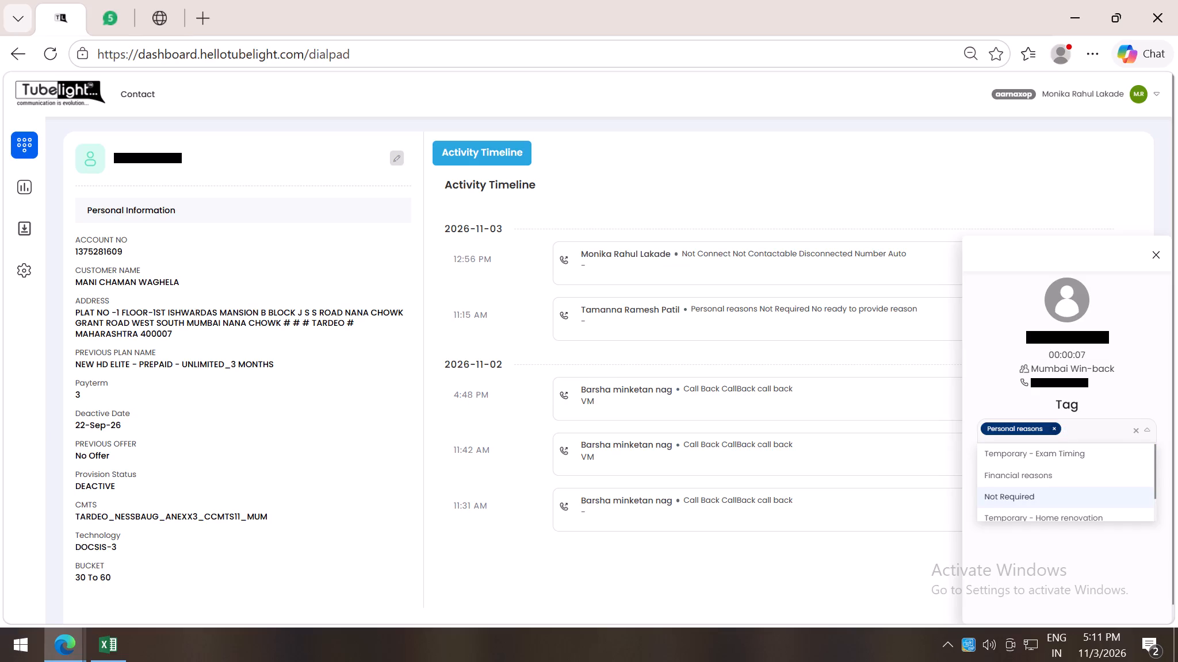
{"action": "scroll", "coordinate": [1031, 505], "scroll_direction": "down", "scroll_amount": 2}
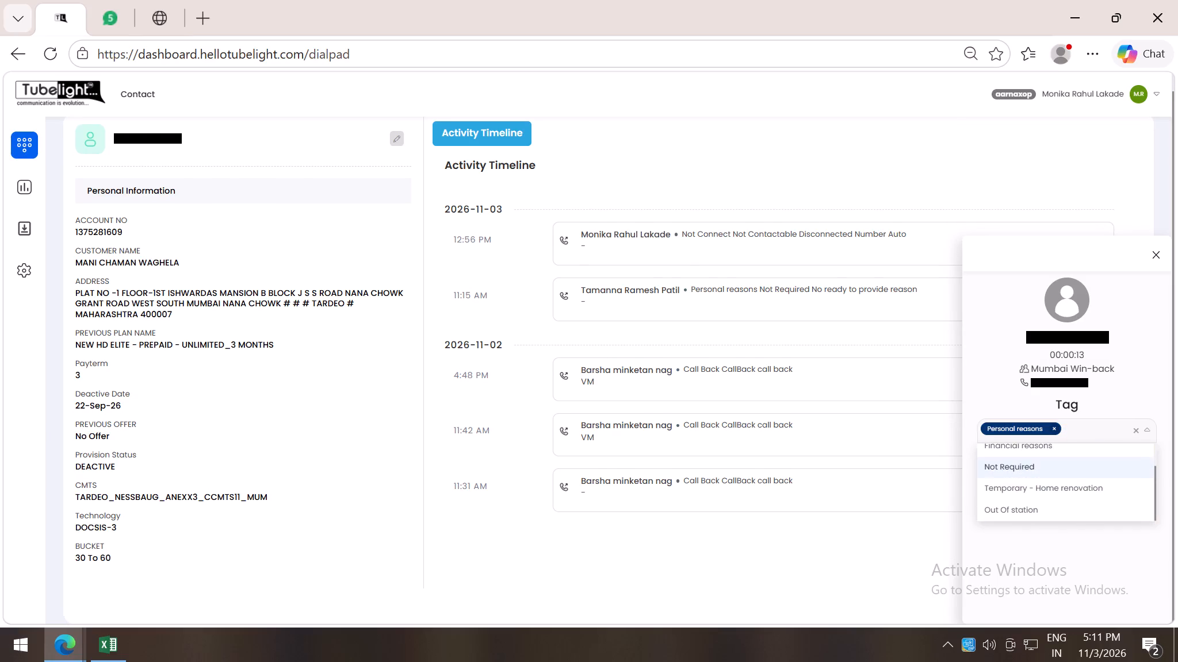
{"action": "left_click_drag", "start_coordinate": [1037, 469], "coordinate": [1046, 465]}
{"action": "left_click_drag", "start_coordinate": [1113, 436], "coordinate": [1085, 457]}
{"action": "left_click_drag", "start_coordinate": [1055, 487], "coordinate": [1051, 506]}
{"action": "left_click", "coordinate": [1045, 536]}
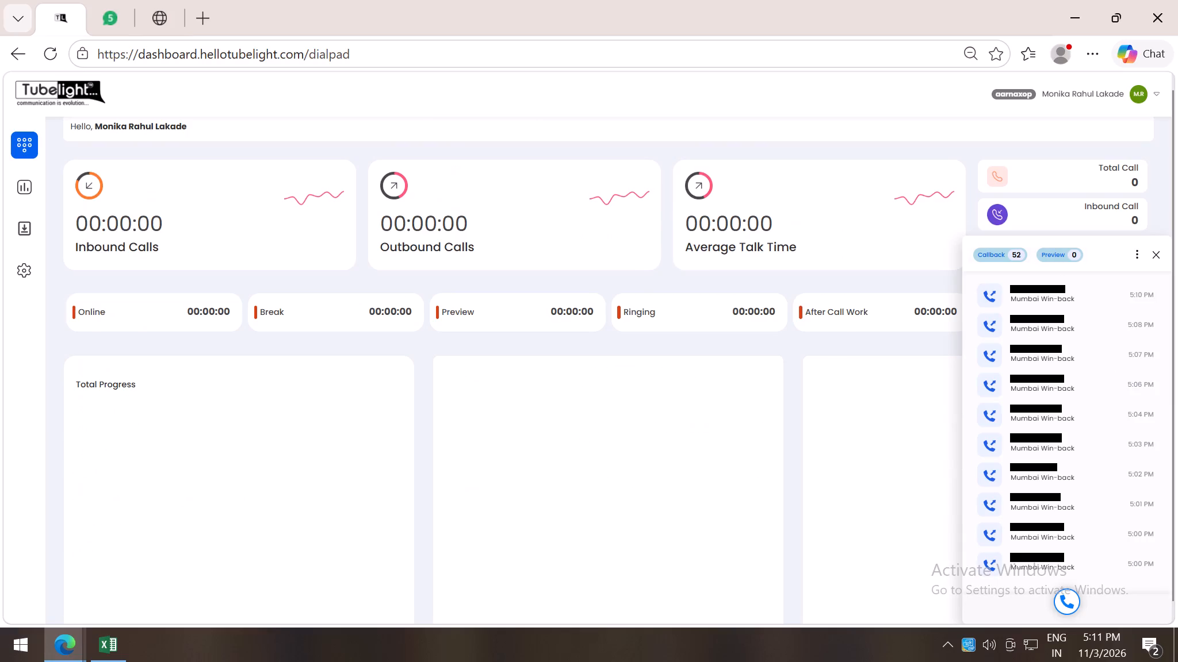
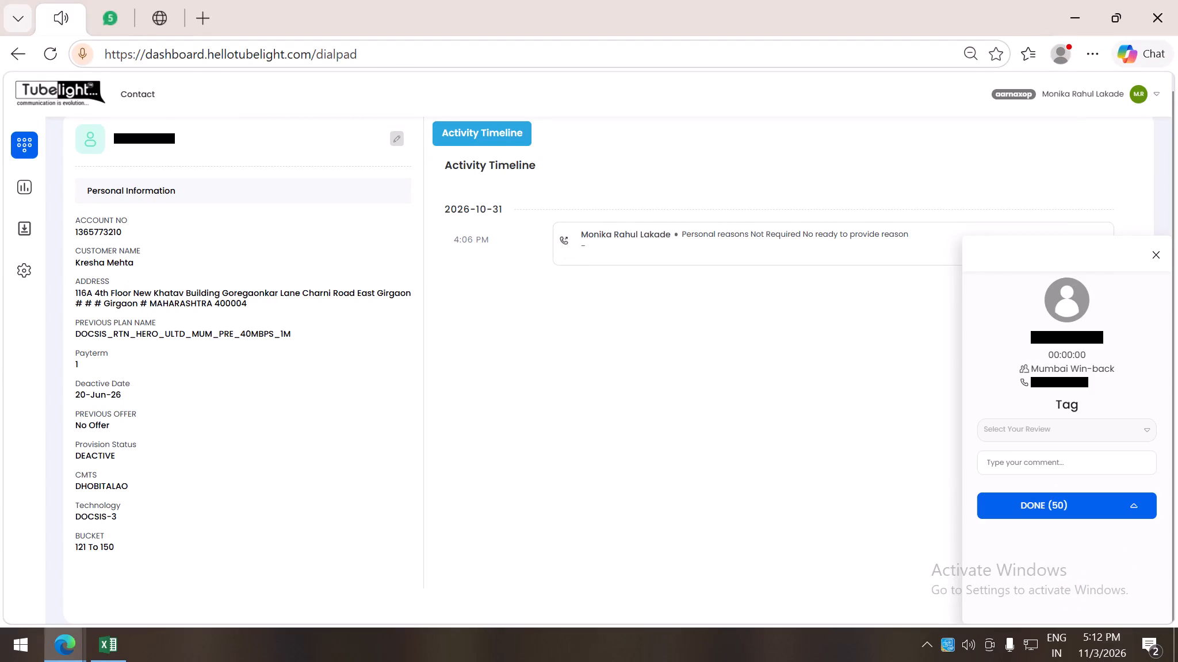
Tag the Charni Road East customer's Mumbai Win-back call as Personal reasons with its follow-on sub-reasons and submit it.
{"action": "left_click", "coordinate": [985, 425]}
{"action": "scroll", "coordinate": [1051, 499], "scroll_direction": "down", "scroll_amount": 1}
{"action": "left_click", "coordinate": [1047, 484]}
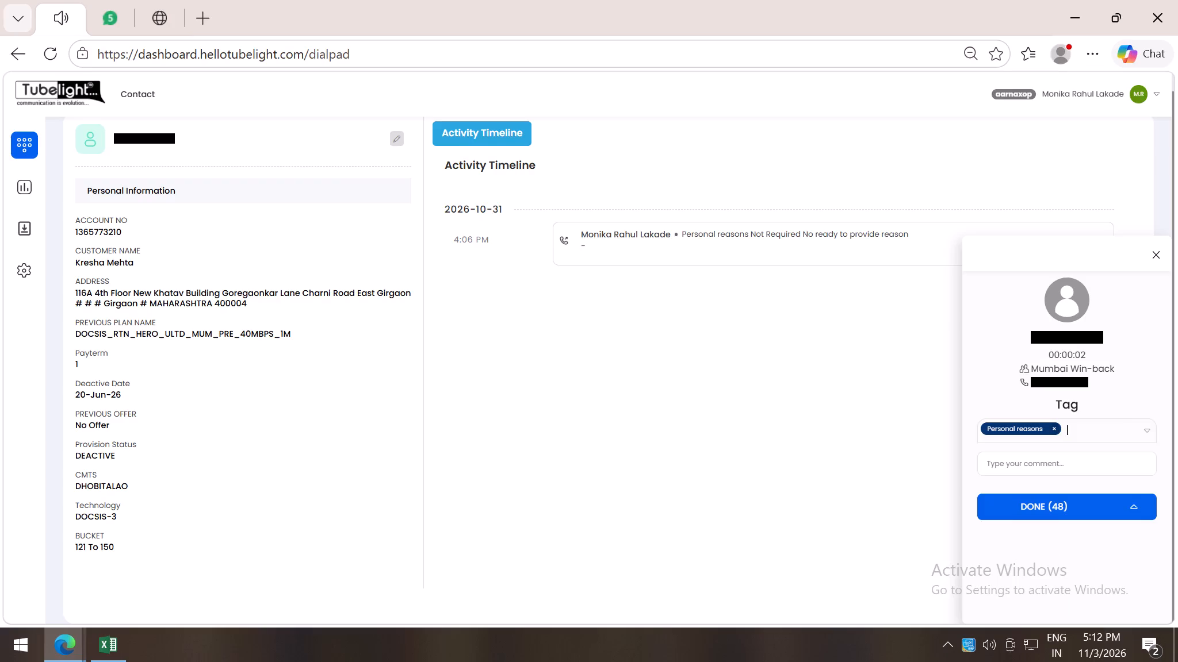
{"action": "left_click", "coordinate": [1070, 444]}
{"action": "left_click_drag", "start_coordinate": [1076, 428], "coordinate": [1069, 456]}
{"action": "left_click_drag", "start_coordinate": [1046, 492], "coordinate": [1050, 483]}
{"action": "left_click_drag", "start_coordinate": [1080, 440], "coordinate": [1076, 479]}
{"action": "left_click", "coordinate": [1068, 499]}
{"action": "left_click", "coordinate": [1057, 530]}
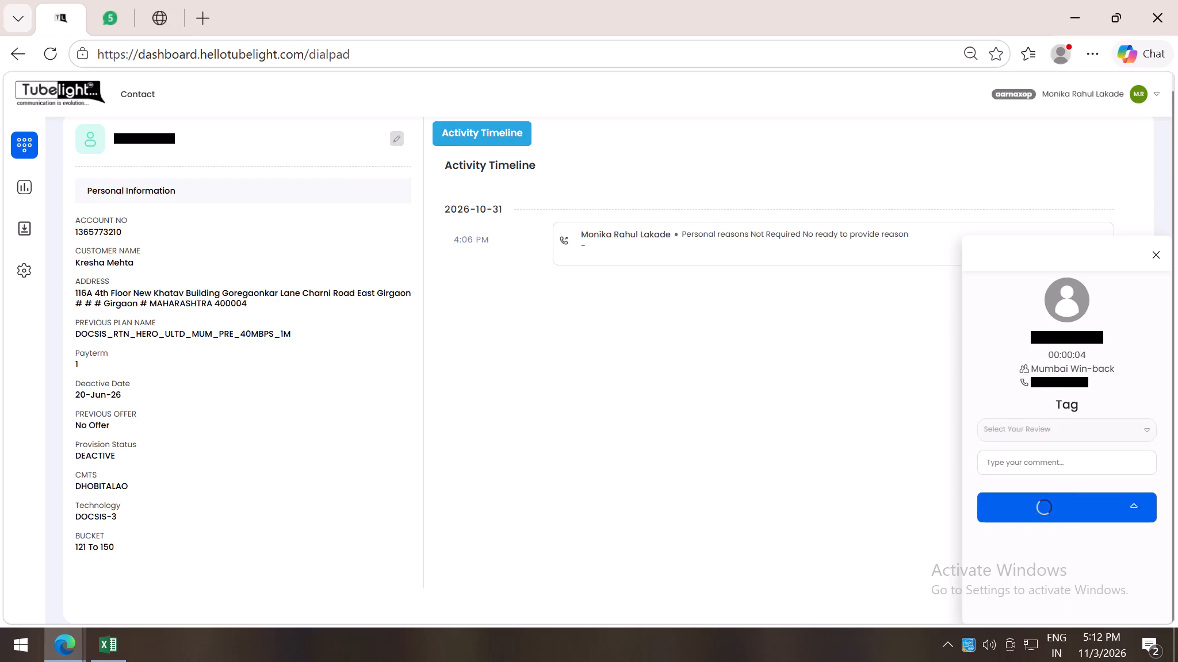
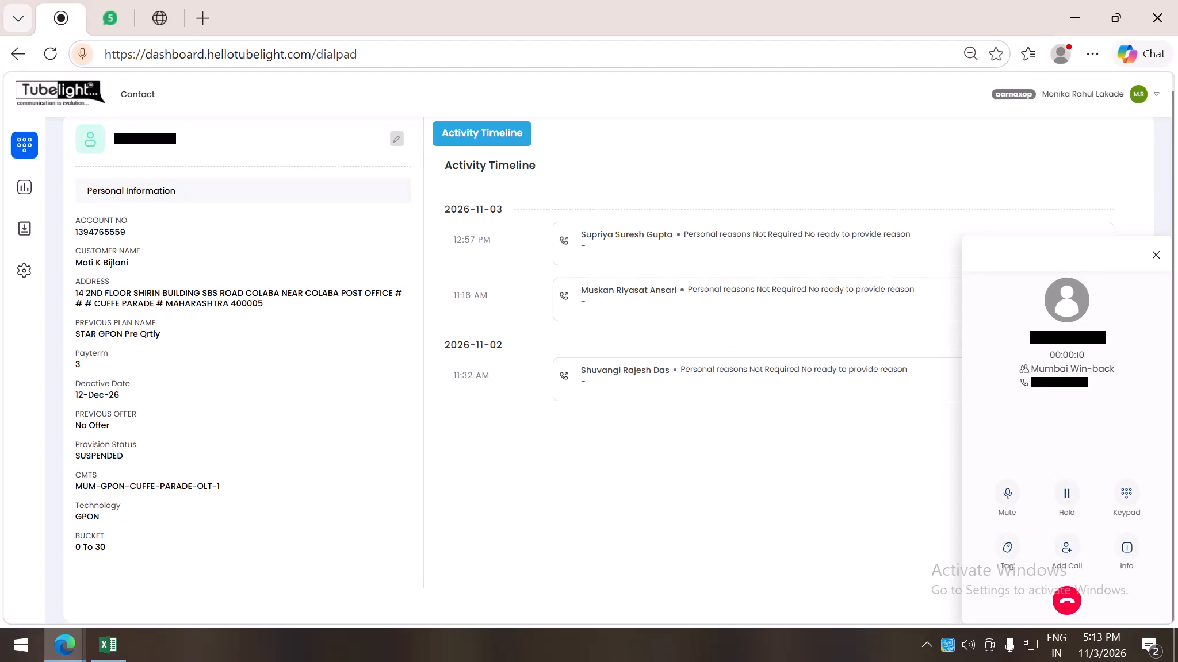
End the Colaba customer's Mumbai Win-back call, tag it Not Connect, Not Contactable, Call forward Voice email, and submit it.
{"action": "left_click", "coordinate": [1070, 593]}
{"action": "left_click", "coordinate": [1058, 429]}
{"action": "scroll", "coordinate": [1038, 483], "scroll_direction": "down", "scroll_amount": 2}
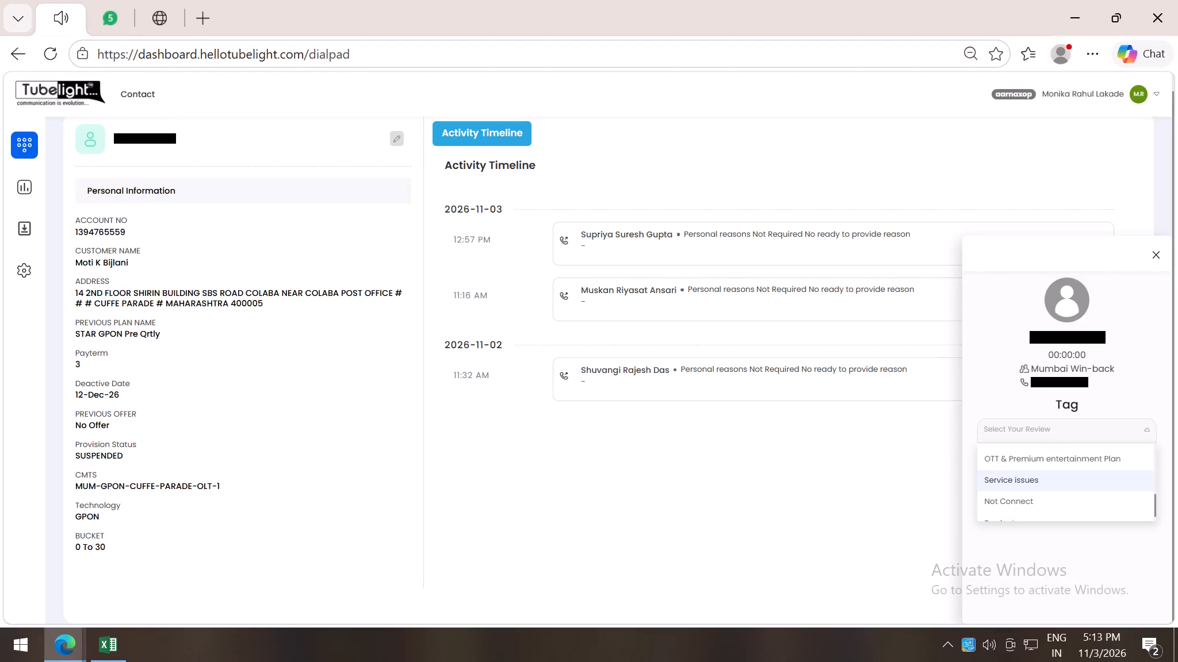
{"action": "left_click_drag", "start_coordinate": [1034, 495], "coordinate": [1038, 487]}
{"action": "left_click_drag", "start_coordinate": [1081, 438], "coordinate": [1056, 466]}
{"action": "left_click_drag", "start_coordinate": [1047, 475], "coordinate": [1054, 469]}
{"action": "left_click_drag", "start_coordinate": [1083, 447], "coordinate": [1050, 480]}
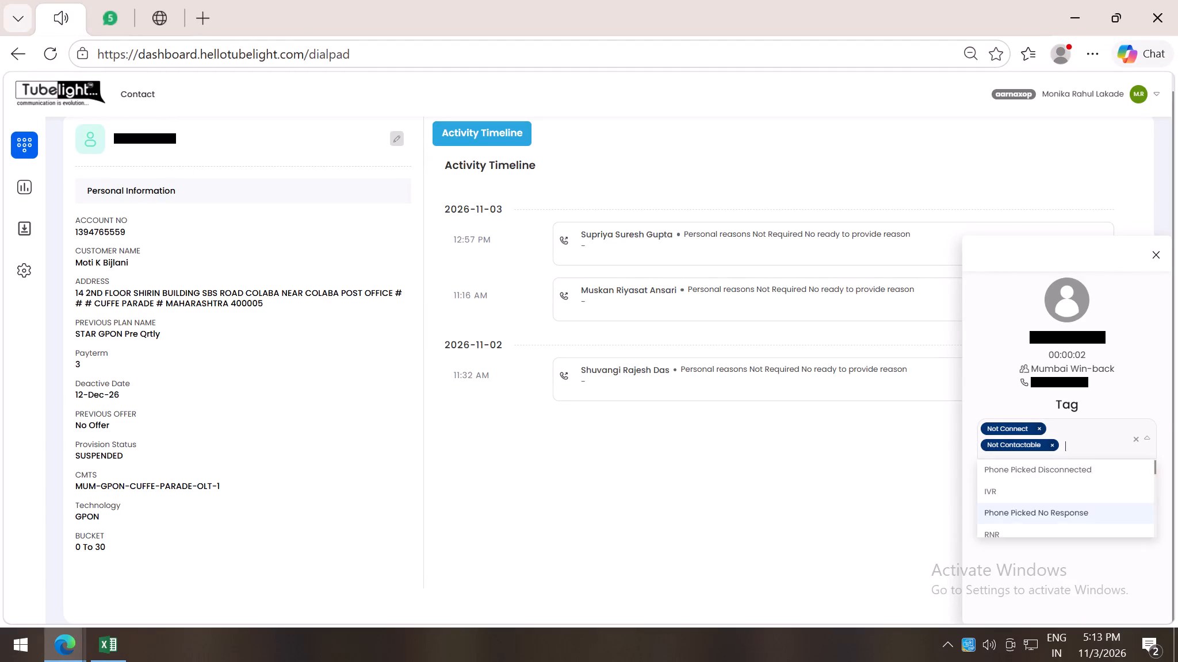
{"action": "scroll", "coordinate": [1026, 506], "scroll_direction": "down", "scroll_amount": 2}
{"action": "left_click_drag", "start_coordinate": [1035, 491], "coordinate": [1034, 506]}
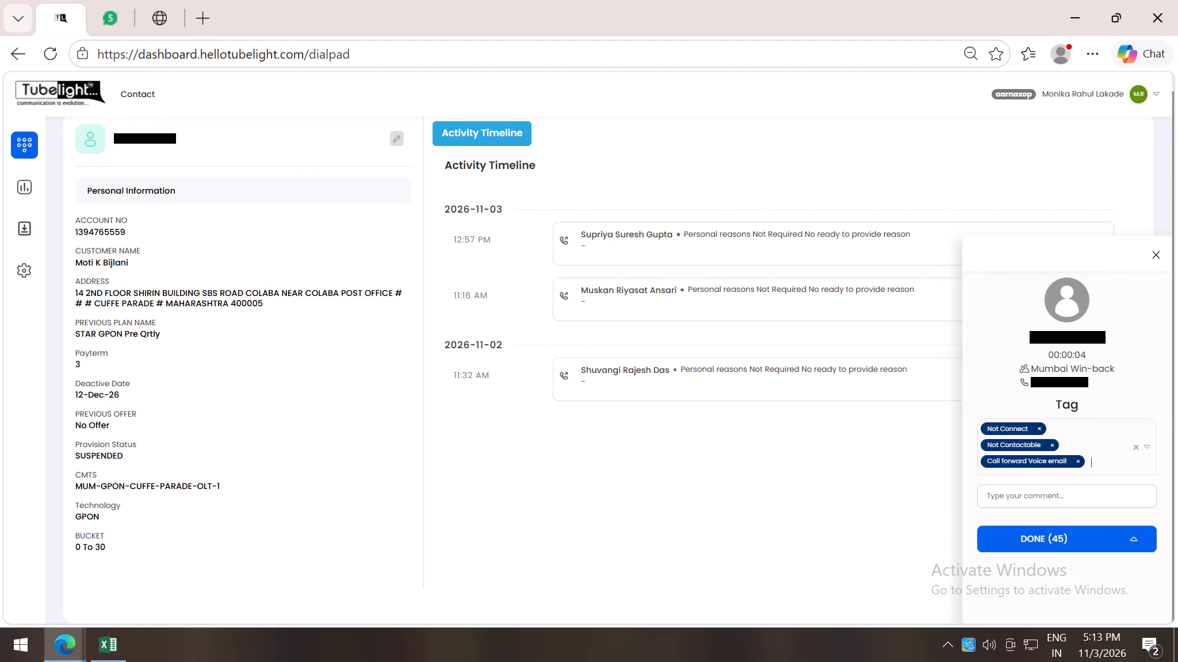
{"action": "left_click", "coordinate": [1019, 565]}
{"action": "left_click", "coordinate": [1020, 544]}
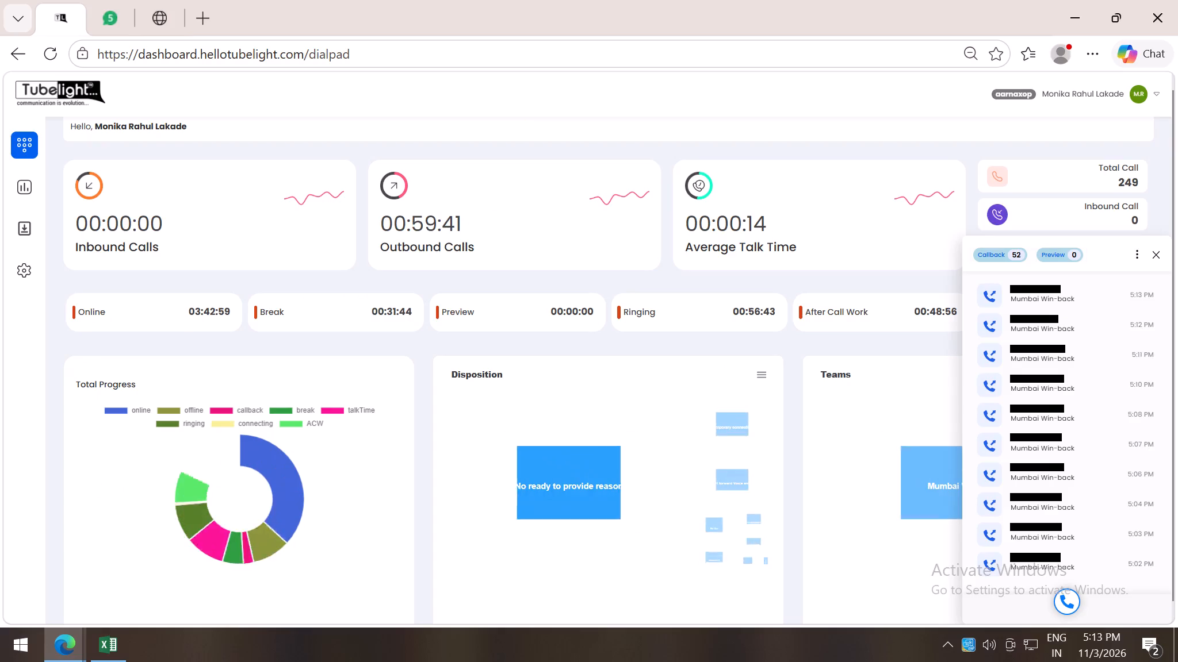
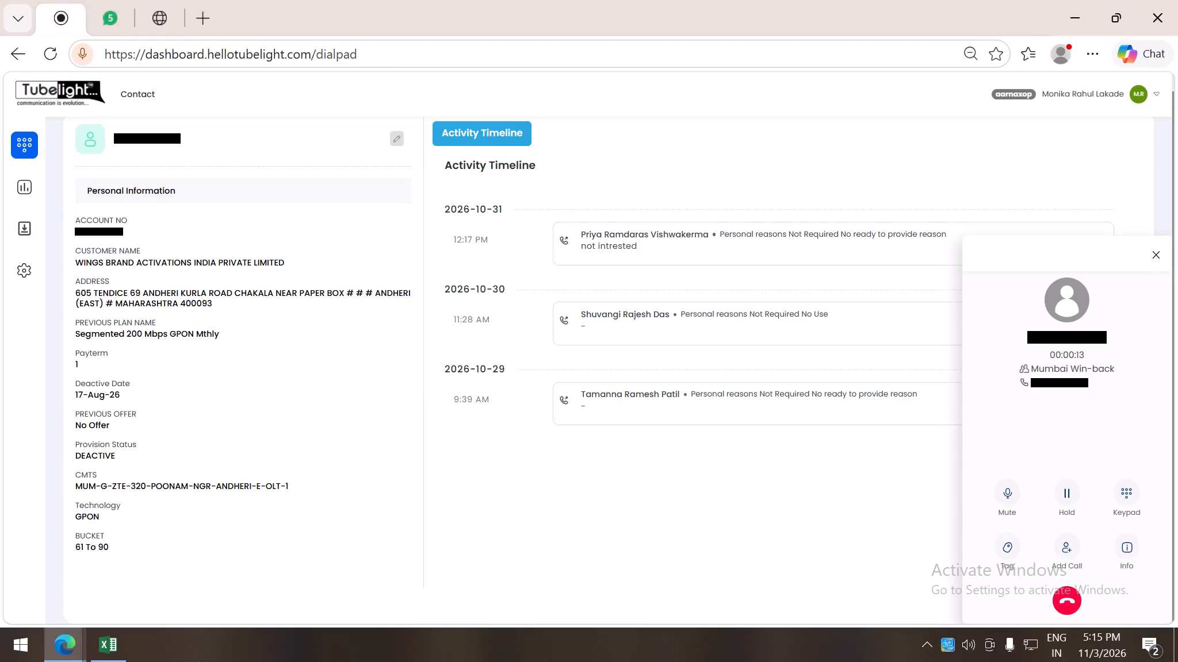
Highlight the caller's contact entry and the account number for Wings Brand Activations India on the active Mumbai Win-back call.
{"action": "triple_click", "coordinate": [1081, 340]}
{"action": "double_click", "coordinate": [1081, 340]}
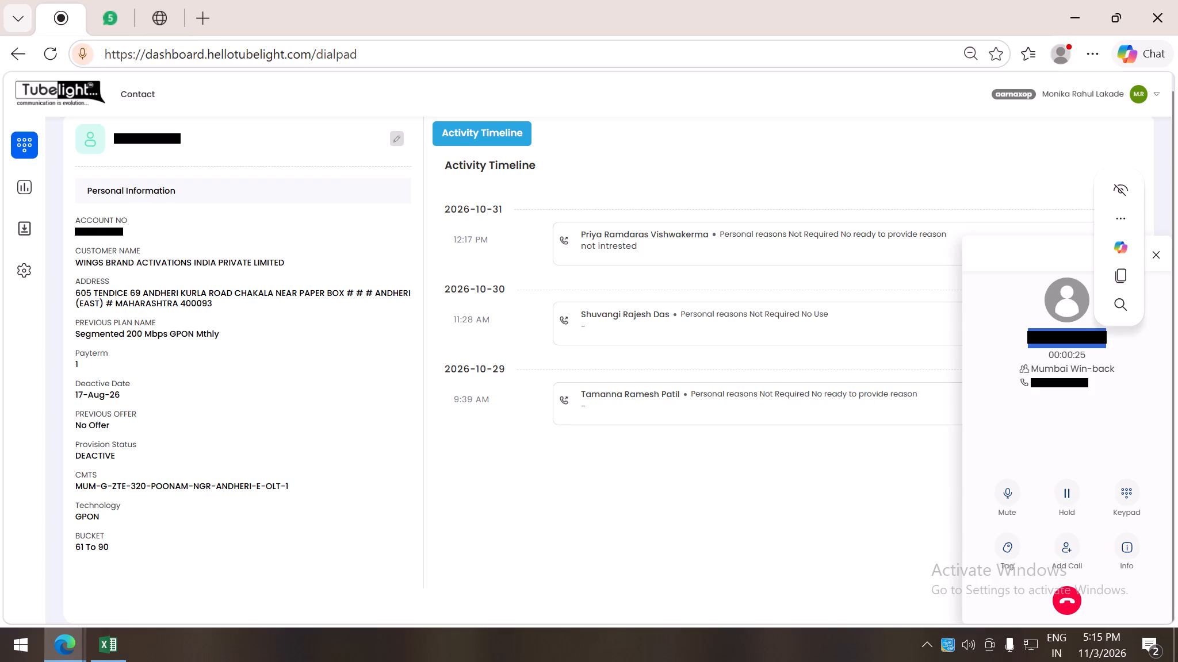
{"action": "triple_click", "coordinate": [105, 234]}
{"action": "double_click", "coordinate": [105, 234]}
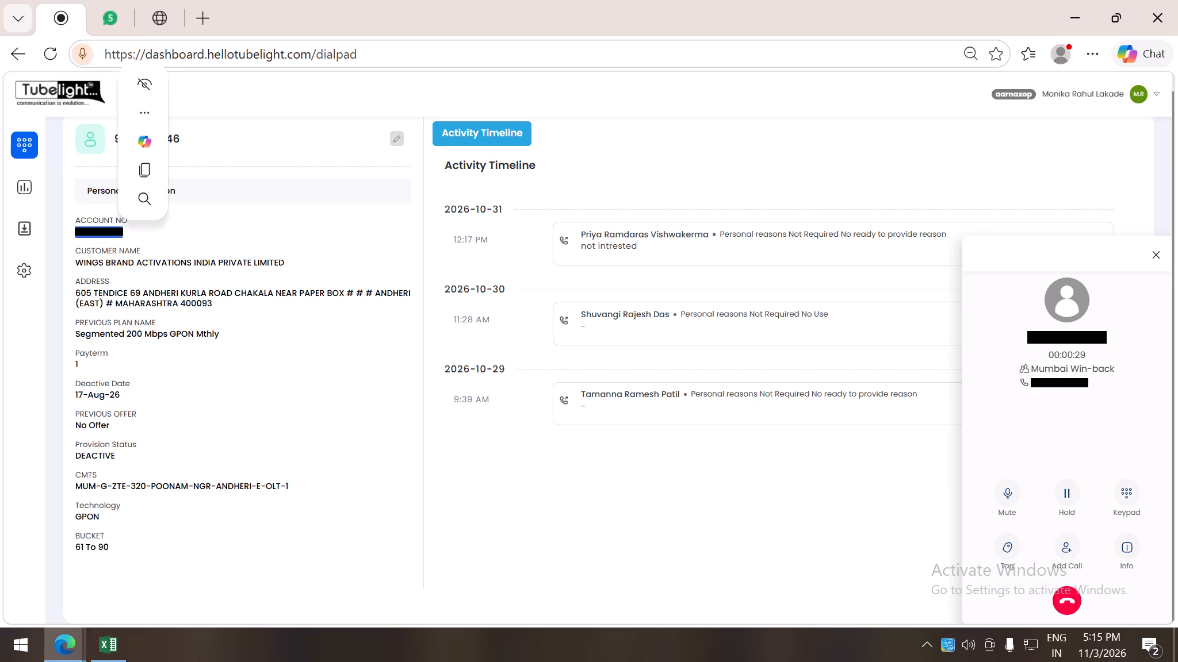
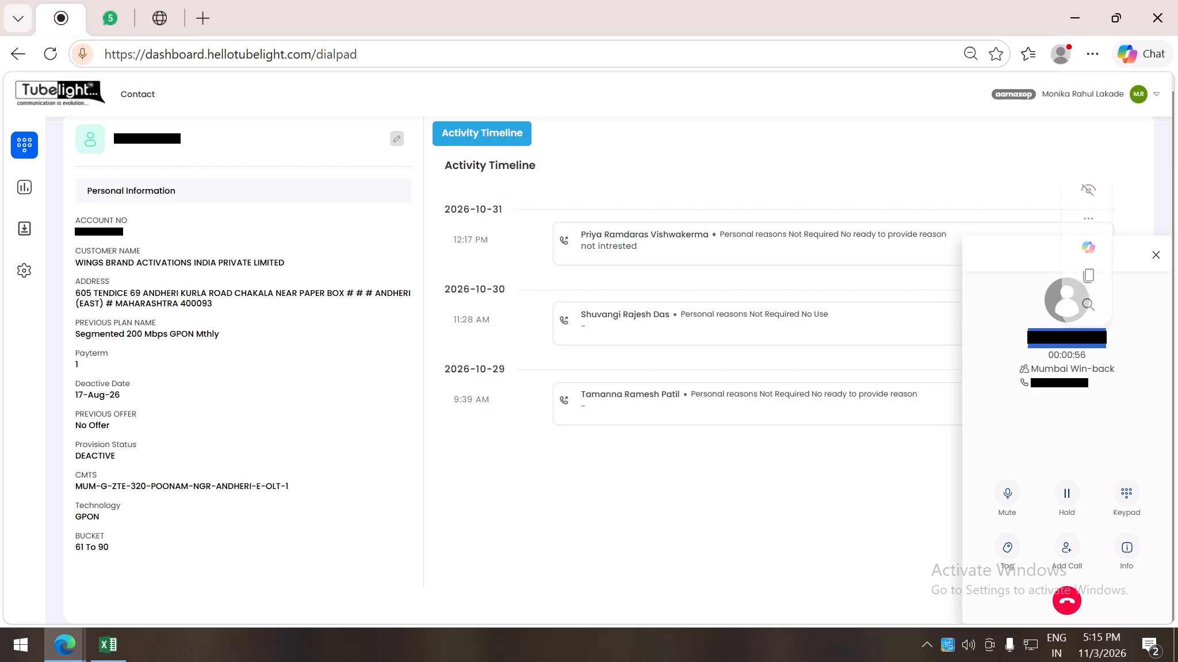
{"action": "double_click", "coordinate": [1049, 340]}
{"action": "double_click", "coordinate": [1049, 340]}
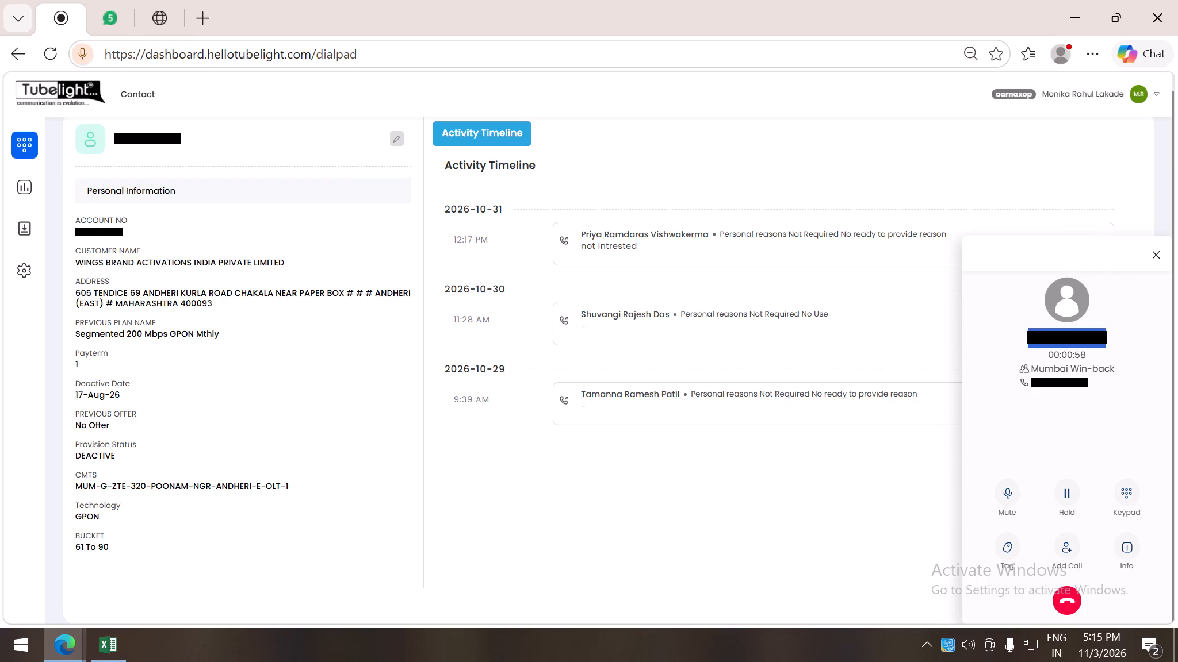
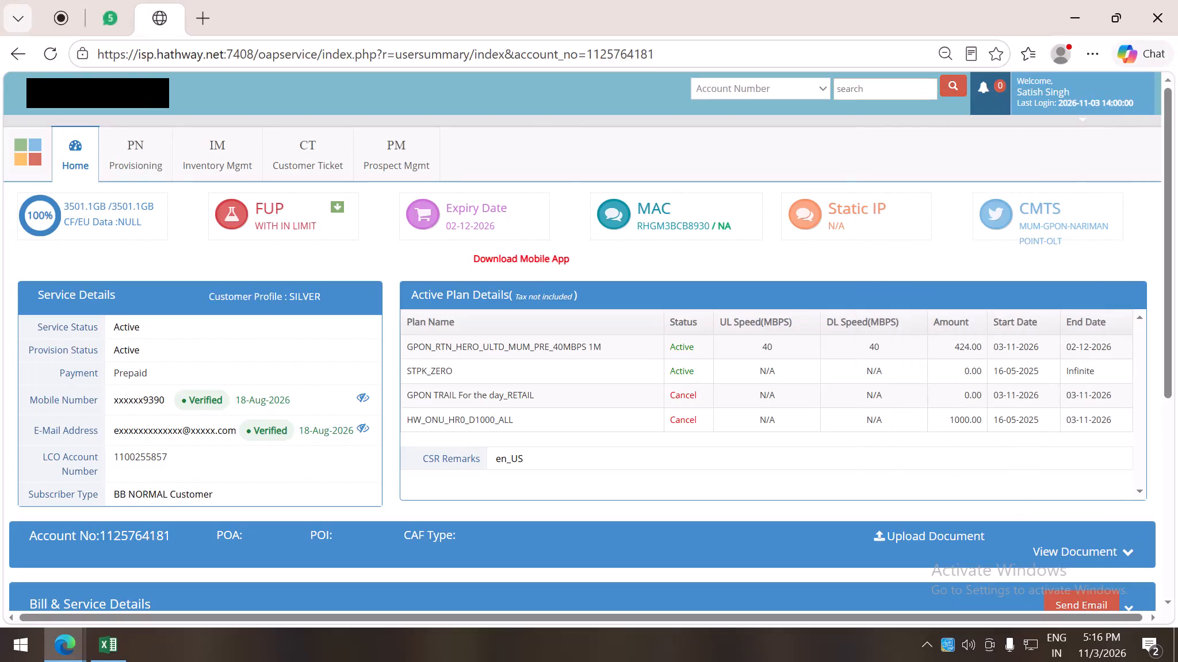
Switch to the Tubelight dialer and select the account number in WINGS BRAND ACTIVATIONS INDIA PRIVATE LIMITED's personal information for an account lookup.
{"action": "double_click", "coordinate": [845, 94]}
{"action": "double_click", "coordinate": [733, 149]}
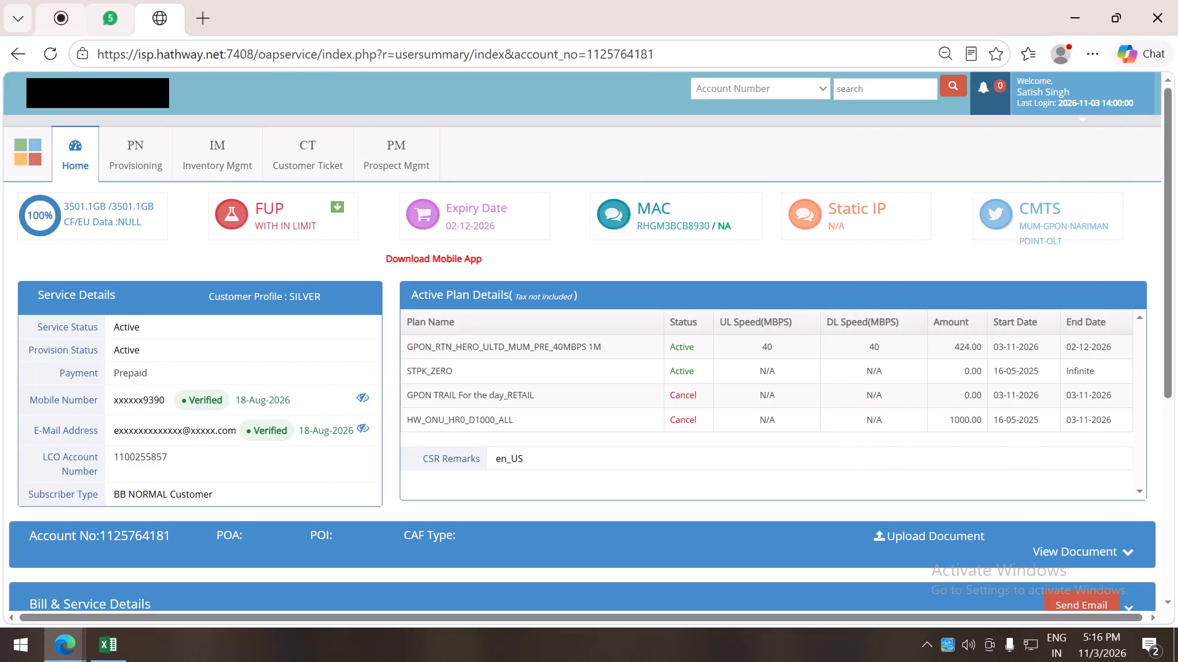
{"action": "left_click", "coordinate": [83, 17]}
{"action": "scroll", "coordinate": [235, 308], "scroll_direction": "down", "scroll_amount": 2}
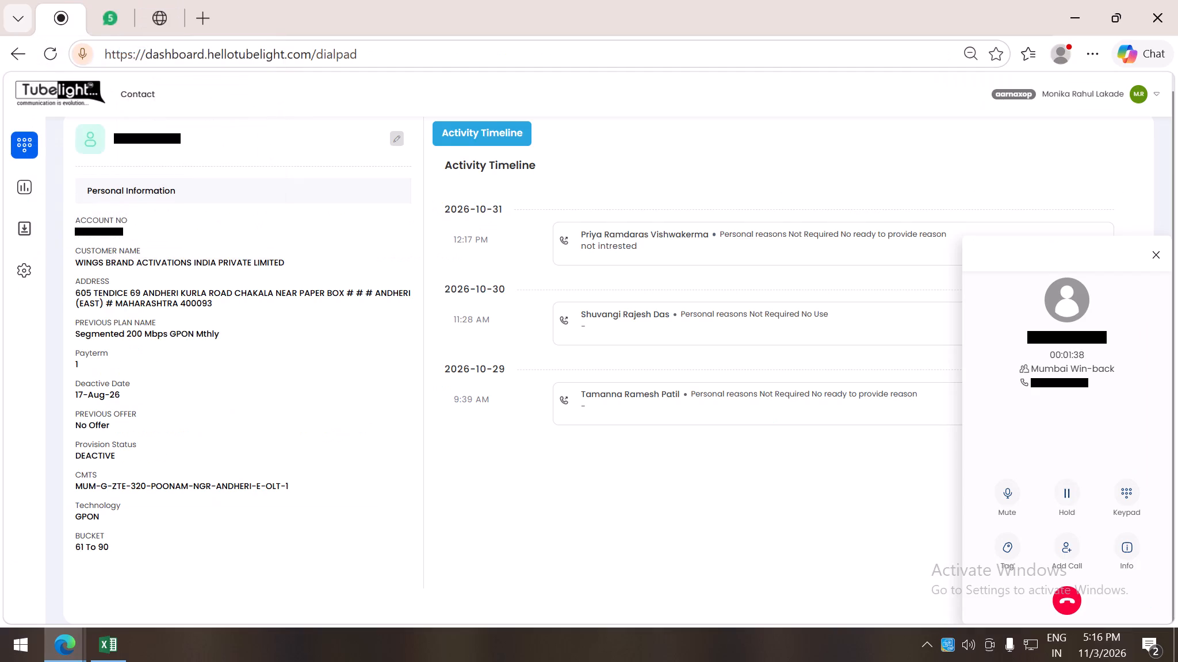
{"action": "double_click", "coordinate": [106, 236]}
{"action": "left_click", "coordinate": [106, 236]}
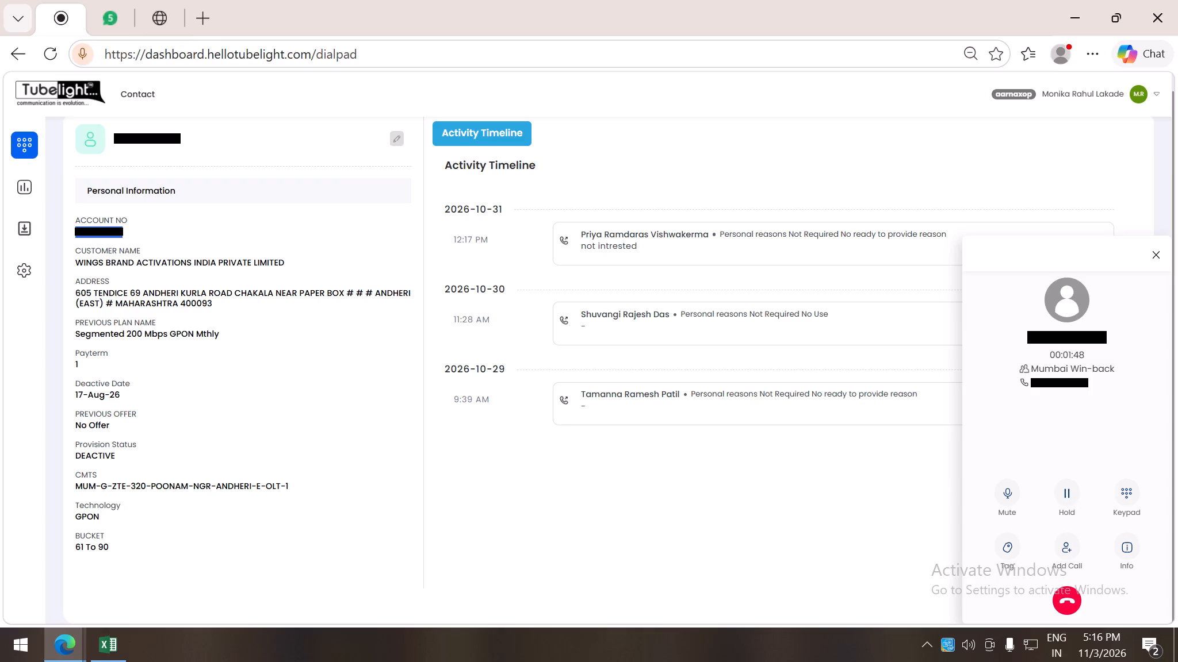
{"action": "scroll", "coordinate": [307, 317], "scroll_direction": "down", "scroll_amount": 3}
{"action": "left_click", "coordinate": [127, 241]}
{"action": "double_click", "coordinate": [127, 241]}
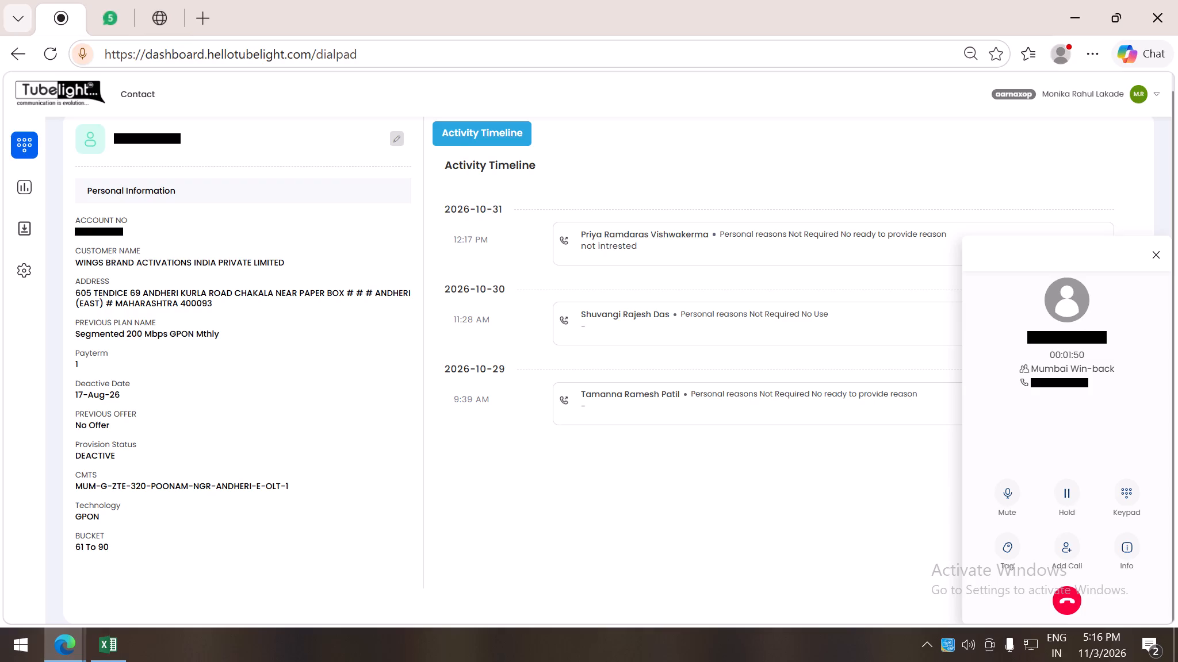
{"action": "left_click", "coordinate": [130, 233]}
{"action": "triple_click", "coordinate": [130, 233]}
{"action": "double_click", "coordinate": [130, 233]}
{"action": "double_click", "coordinate": [115, 234]}
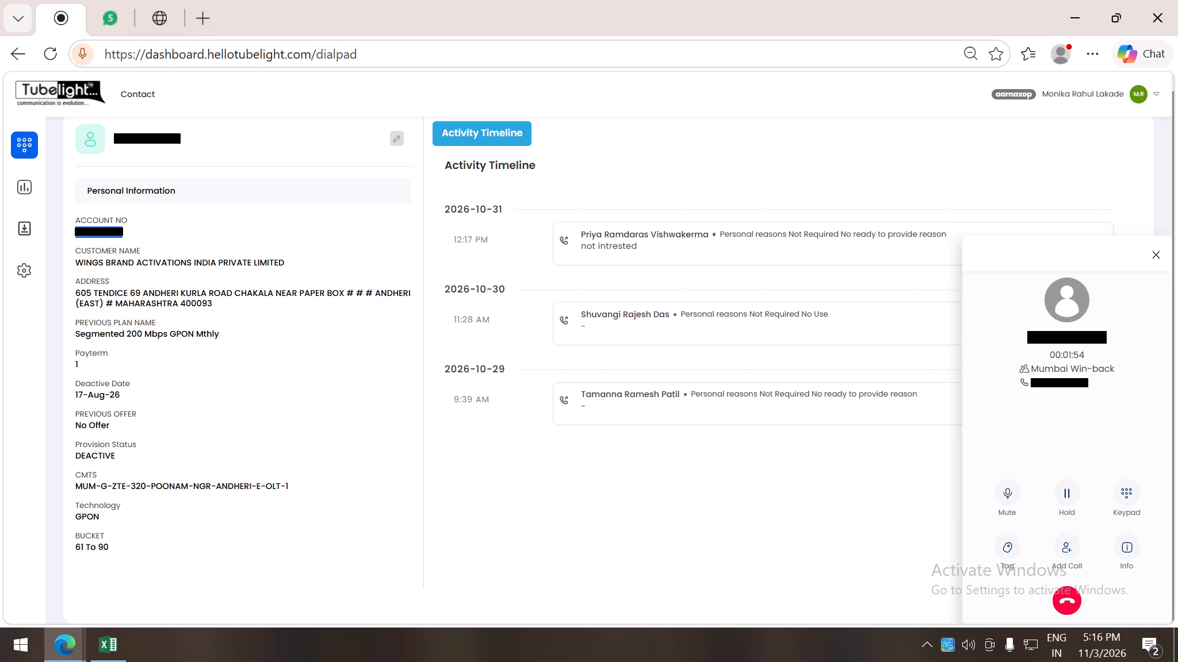
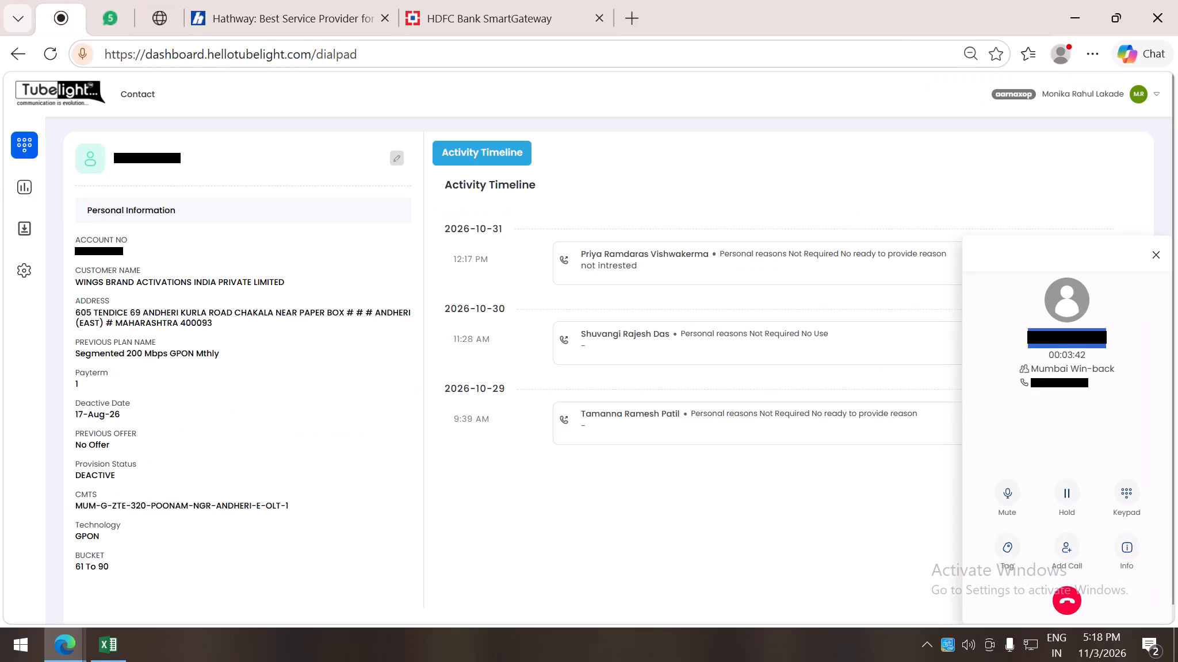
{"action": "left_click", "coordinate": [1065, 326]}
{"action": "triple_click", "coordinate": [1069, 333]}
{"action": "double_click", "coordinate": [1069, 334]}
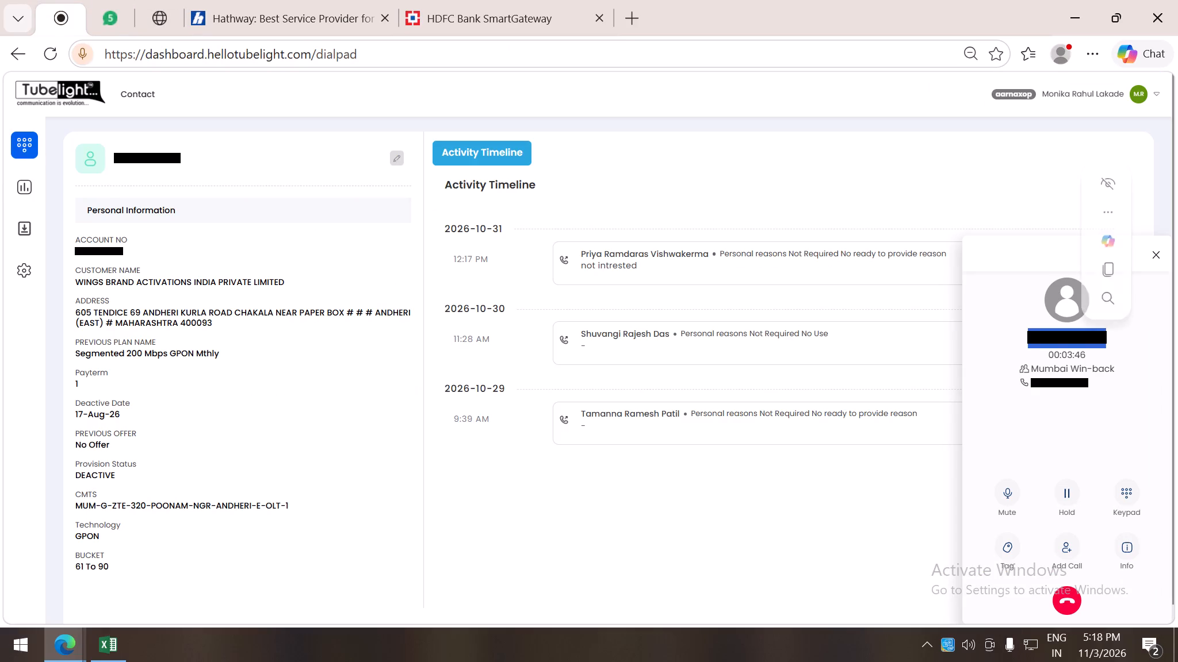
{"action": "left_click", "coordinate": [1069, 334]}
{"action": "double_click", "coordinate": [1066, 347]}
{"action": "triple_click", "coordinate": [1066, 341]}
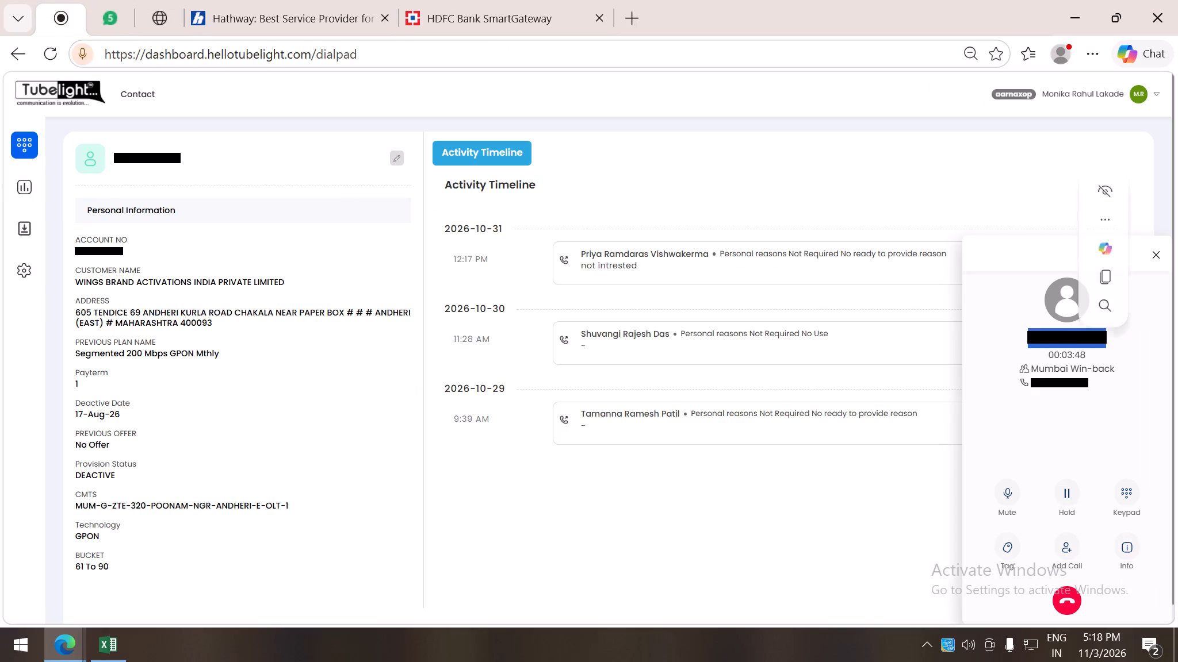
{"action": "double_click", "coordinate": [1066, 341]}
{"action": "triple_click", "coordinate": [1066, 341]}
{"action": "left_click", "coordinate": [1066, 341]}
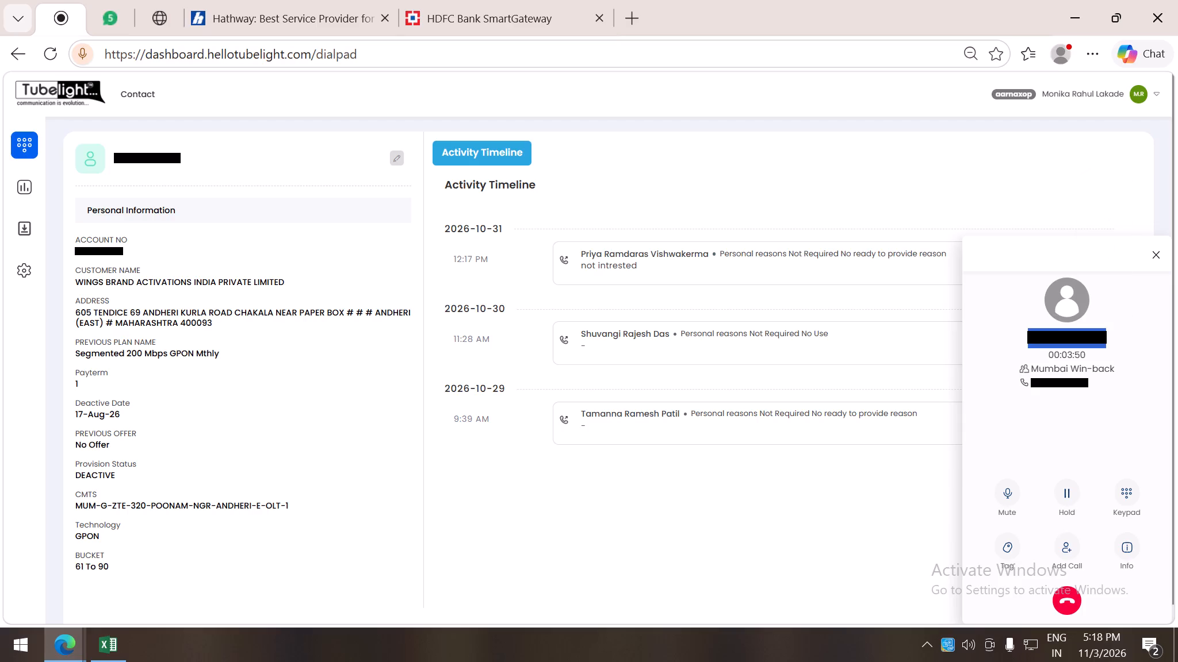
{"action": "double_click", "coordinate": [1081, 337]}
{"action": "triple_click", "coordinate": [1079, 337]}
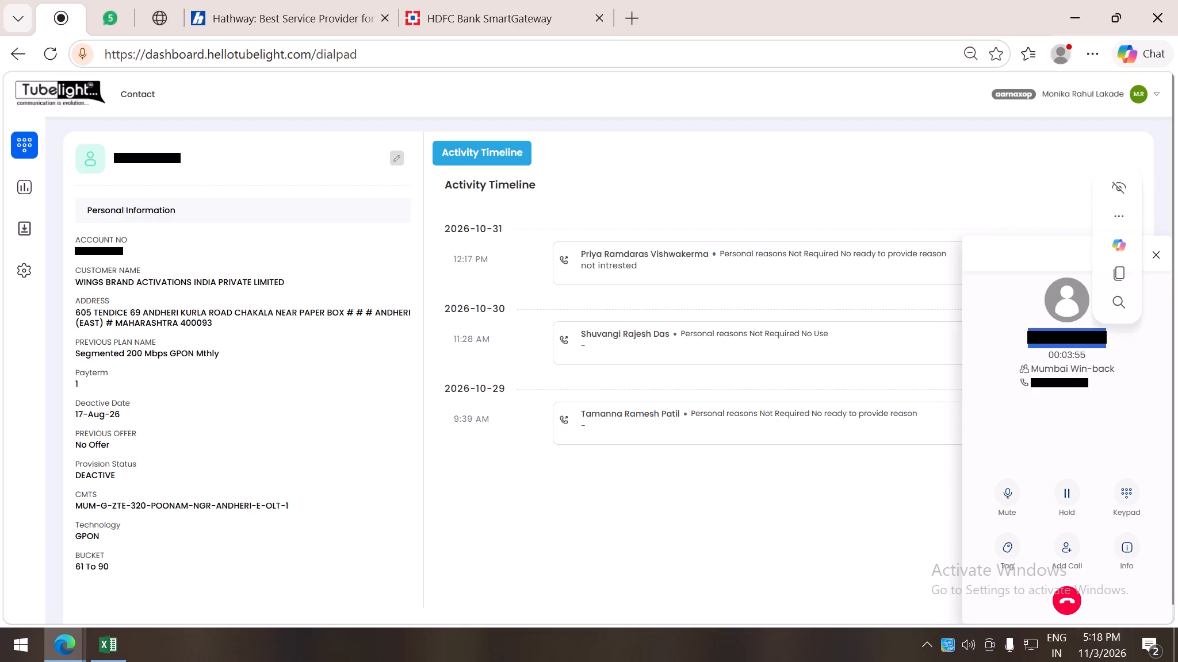
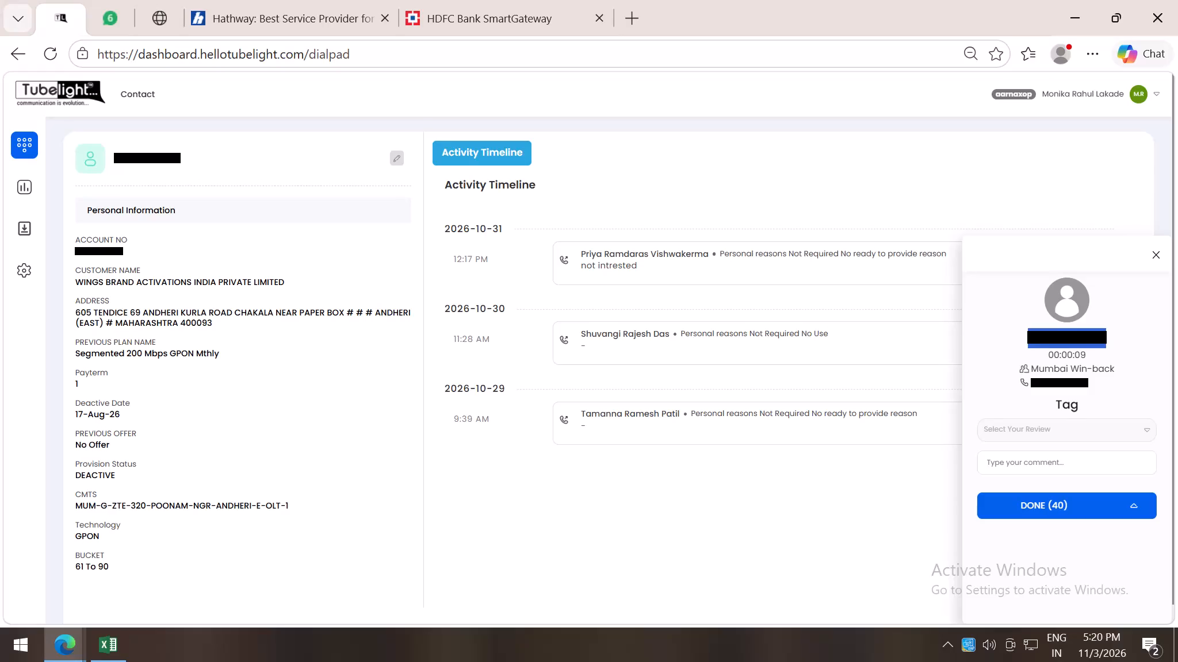
Tag the Mumbai Win-back call for Wings Brand Activations as Personal reasons, complete its sub-reason tags, and submit the disposition.
{"action": "left_click", "coordinate": [1069, 435]}
{"action": "scroll", "coordinate": [1049, 478], "scroll_direction": "down", "scroll_amount": 1}
{"action": "left_click", "coordinate": [1049, 490]}
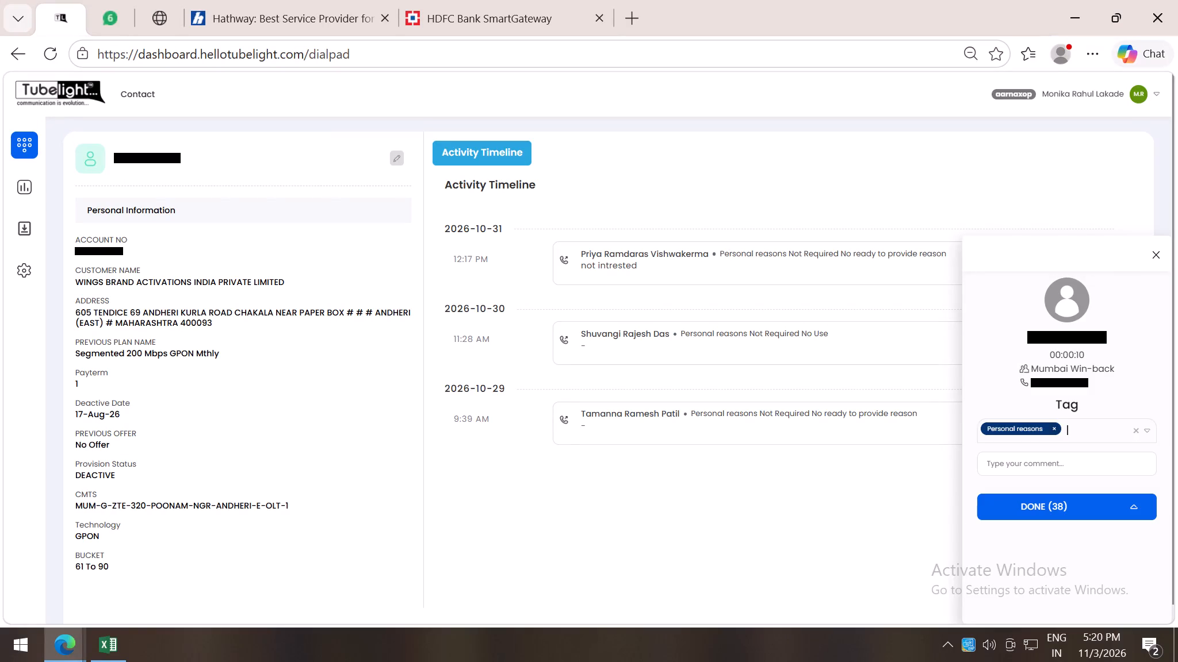
{"action": "left_click", "coordinate": [1060, 426]}
{"action": "left_click_drag", "start_coordinate": [1039, 429], "coordinate": [1040, 436]}
{"action": "scroll", "coordinate": [1023, 501], "scroll_direction": "down", "scroll_amount": 1}
{"action": "left_click_drag", "start_coordinate": [1028, 486], "coordinate": [1035, 478]}
{"action": "left_click_drag", "start_coordinate": [1072, 433], "coordinate": [1069, 438]}
{"action": "left_click", "coordinate": [1026, 501]}
{"action": "left_click_drag", "start_coordinate": [1072, 443], "coordinate": [1066, 471]}
{"action": "left_click", "coordinate": [1049, 506]}
{"action": "left_click", "coordinate": [1038, 531]}
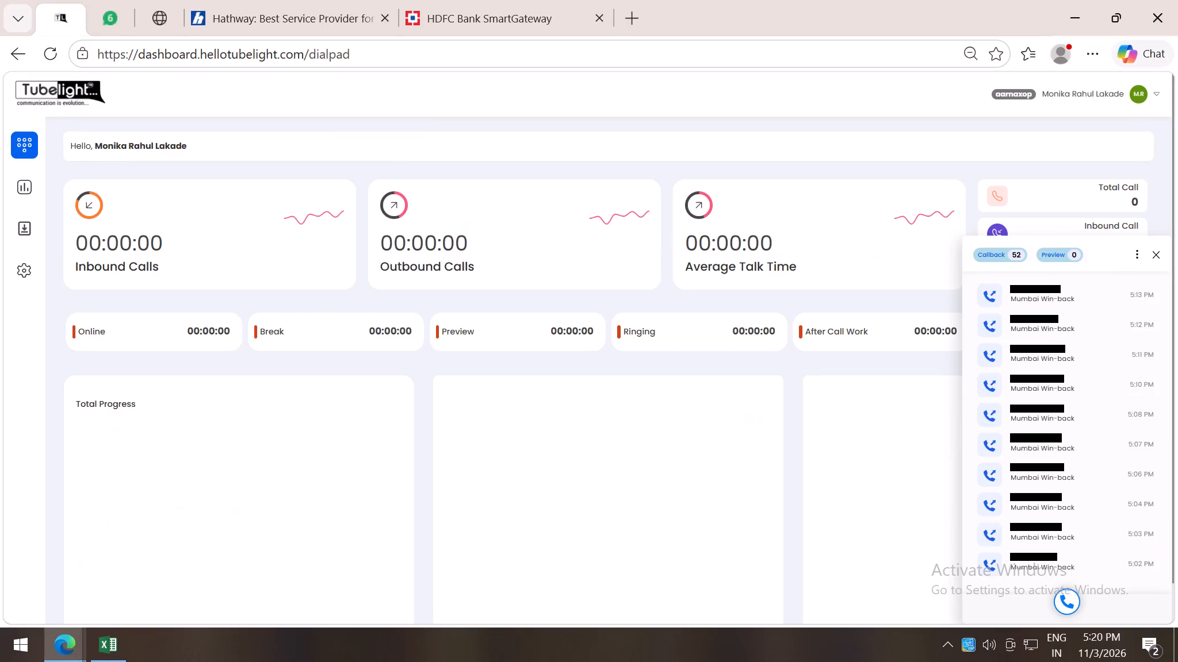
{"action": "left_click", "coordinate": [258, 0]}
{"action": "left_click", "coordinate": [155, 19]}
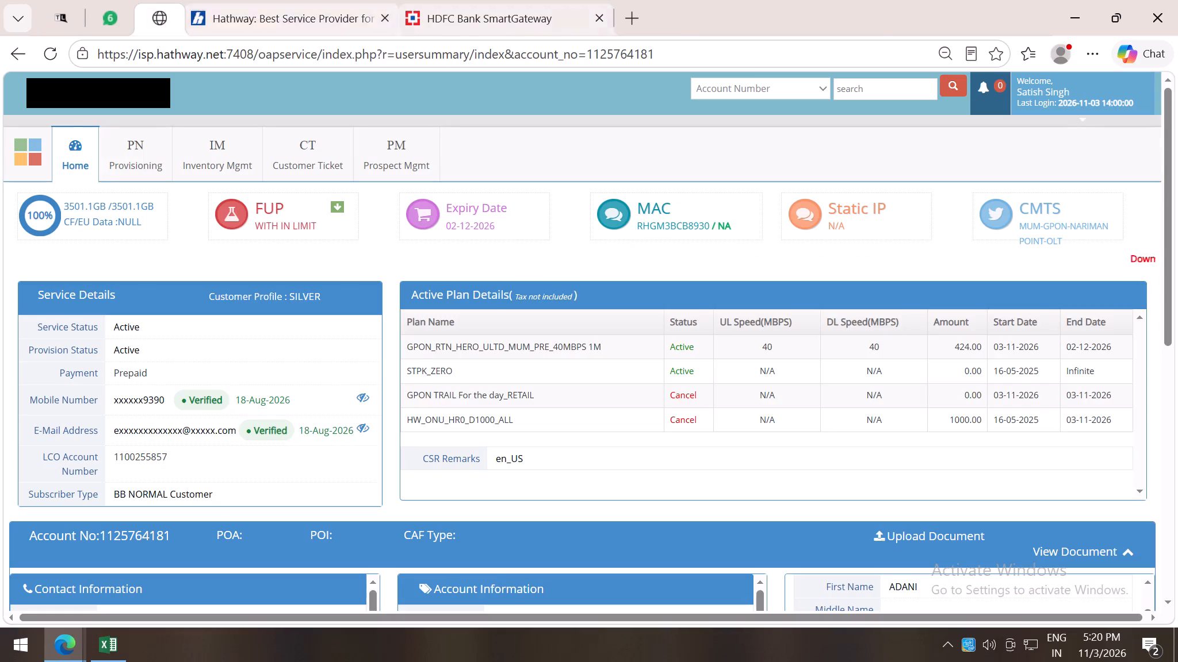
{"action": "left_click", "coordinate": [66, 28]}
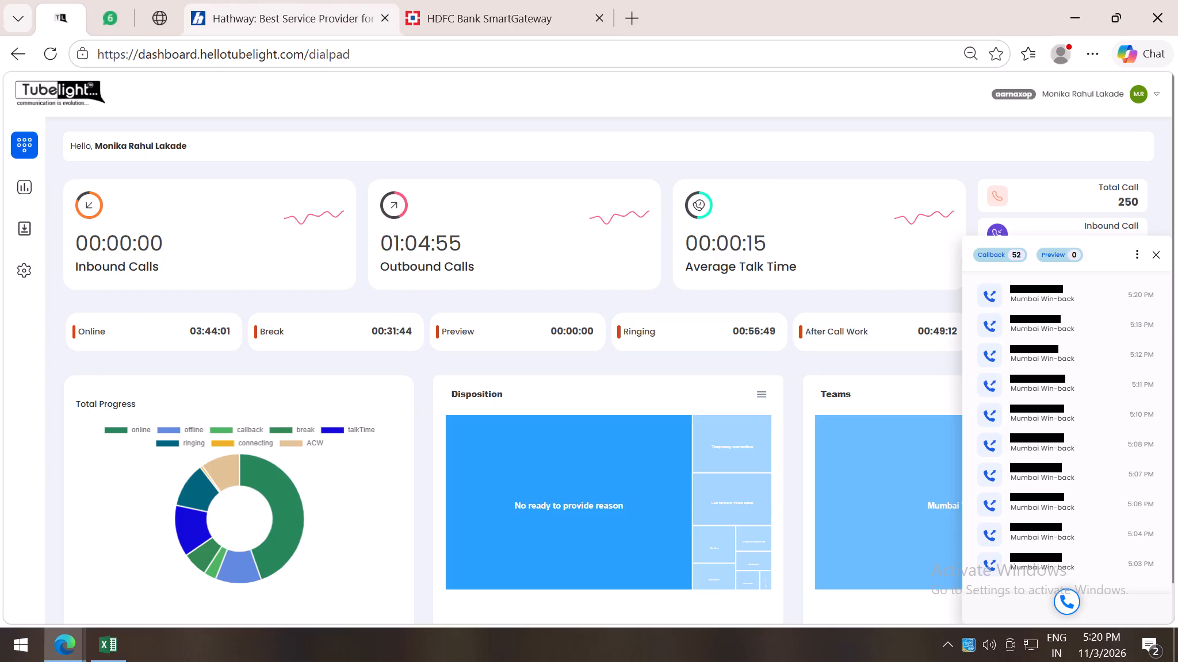
Switch to the Hathway account page for ADANI ENTERPRISES LTD, review its contact, address and active service details, and return to the Tubelight dialer.
{"action": "left_click", "coordinate": [163, 2]}
{"action": "scroll", "coordinate": [113, 329], "scroll_direction": "down", "scroll_amount": 7}
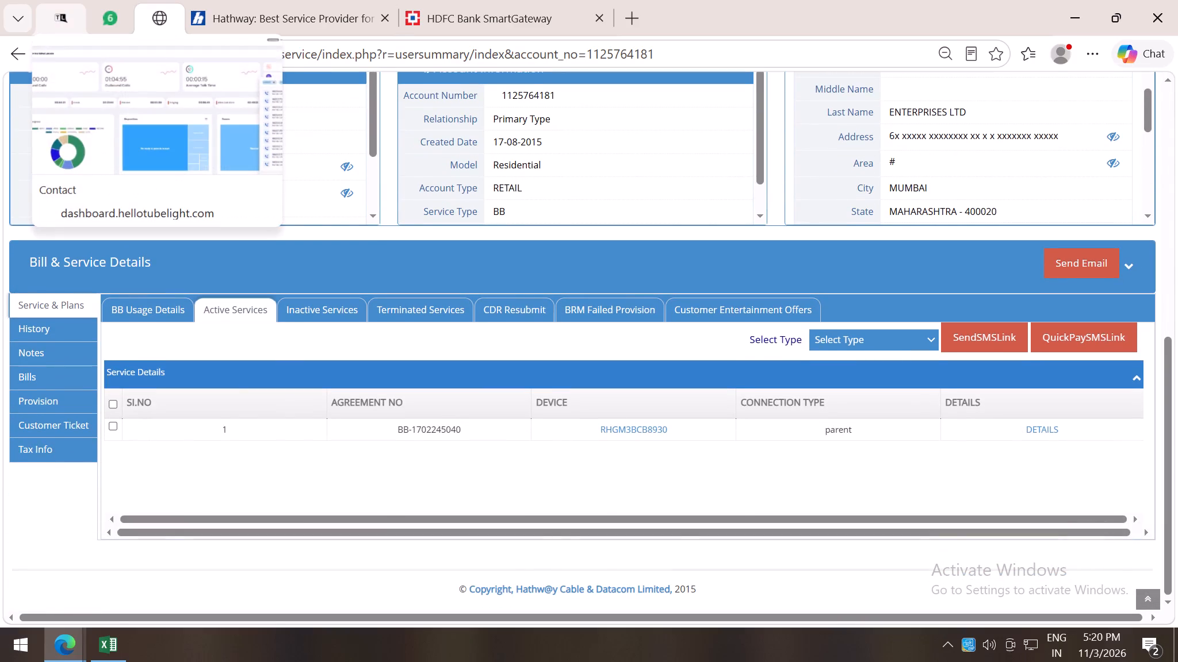
{"action": "scroll", "coordinate": [652, 192], "scroll_direction": "up", "scroll_amount": 7}
{"action": "scroll", "coordinate": [558, 298], "scroll_direction": "down", "scroll_amount": 4}
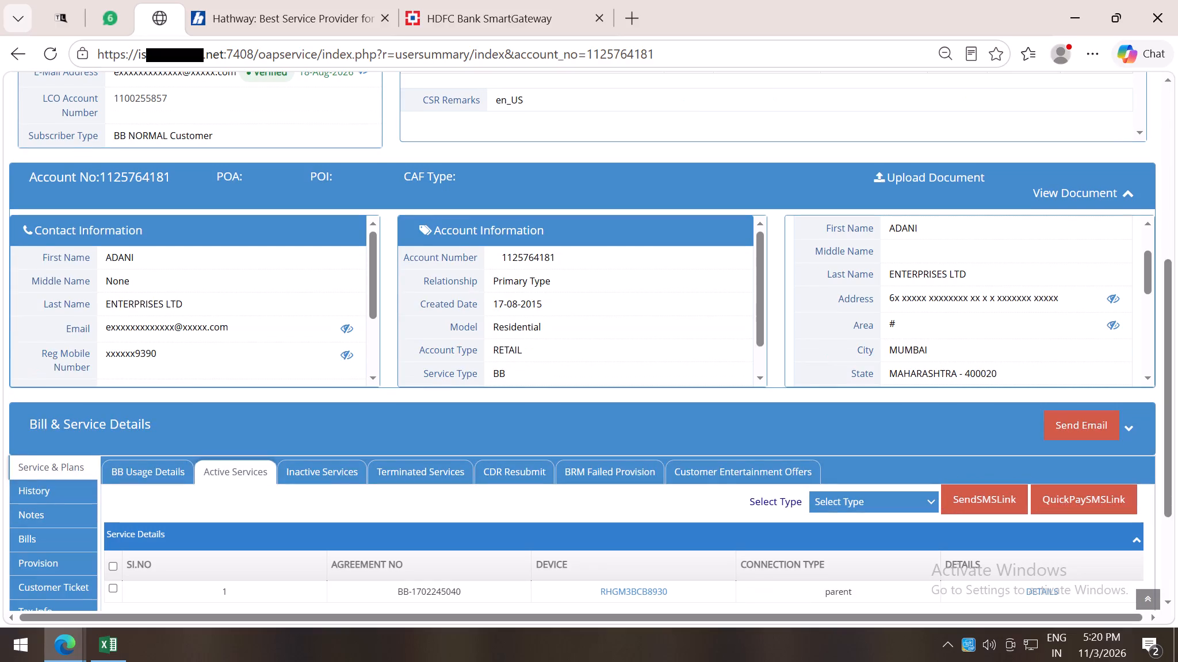
{"action": "scroll", "coordinate": [944, 372], "scroll_direction": "down", "scroll_amount": 2}
{"action": "scroll", "coordinate": [1005, 306], "scroll_direction": "down", "scroll_amount": 1}
{"action": "scroll", "coordinate": [1005, 306], "scroll_direction": "up", "scroll_amount": 10}
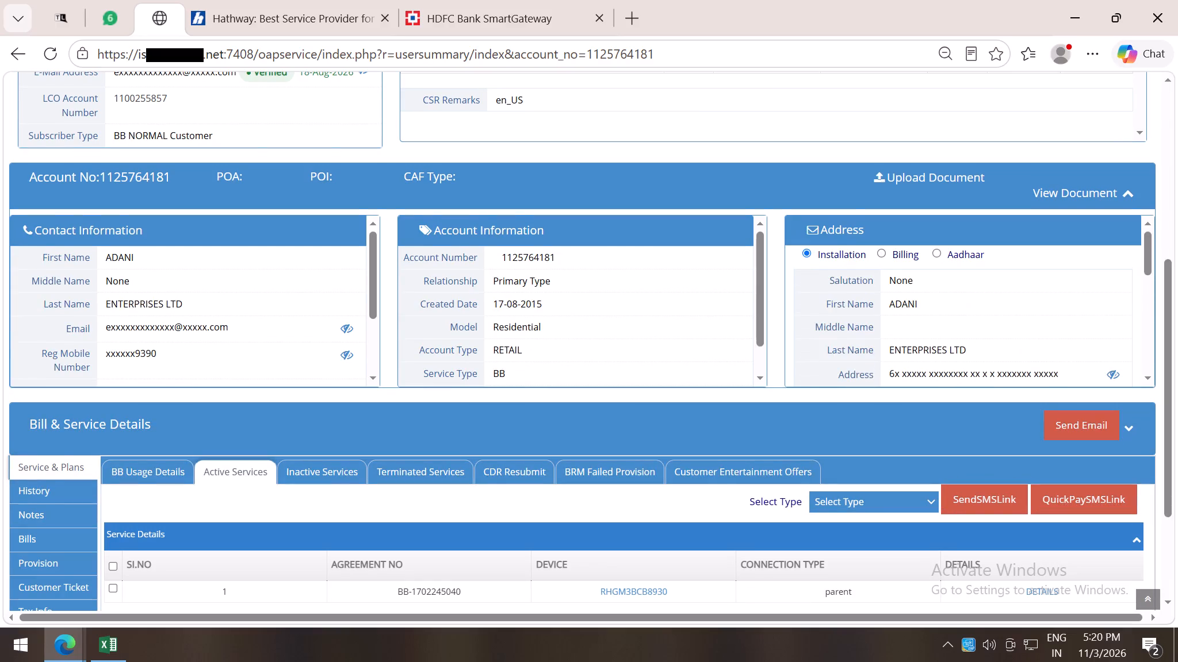
{"action": "scroll", "coordinate": [544, 242], "scroll_direction": "up", "scroll_amount": 5}
{"action": "left_click", "coordinate": [66, 4]}
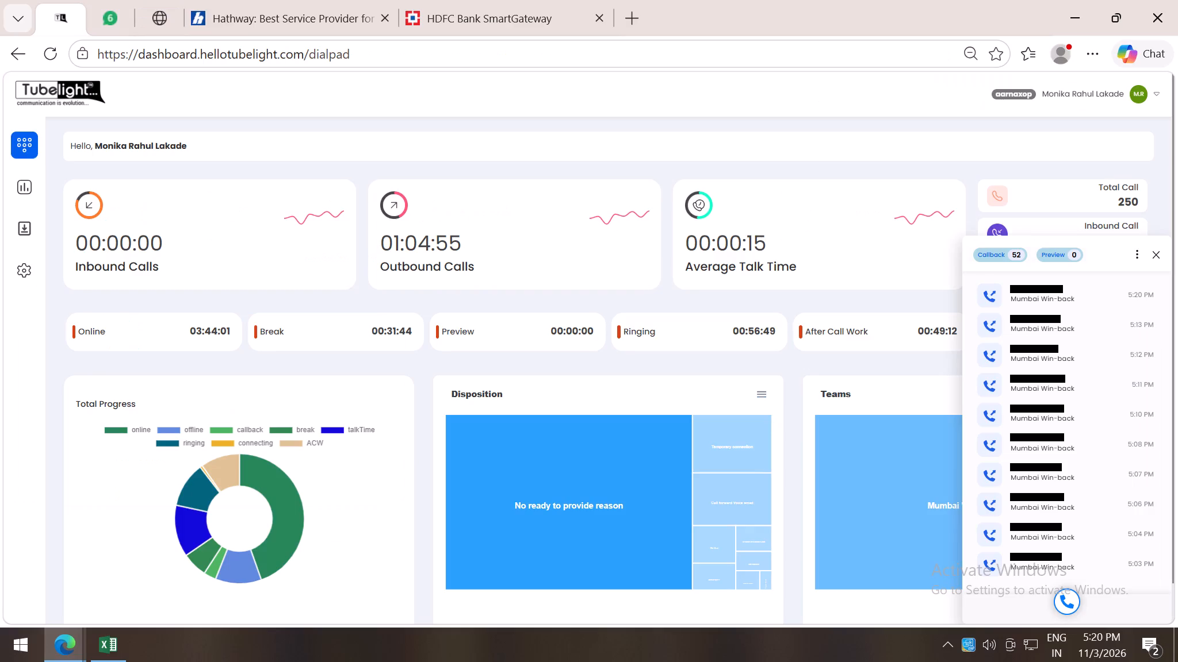
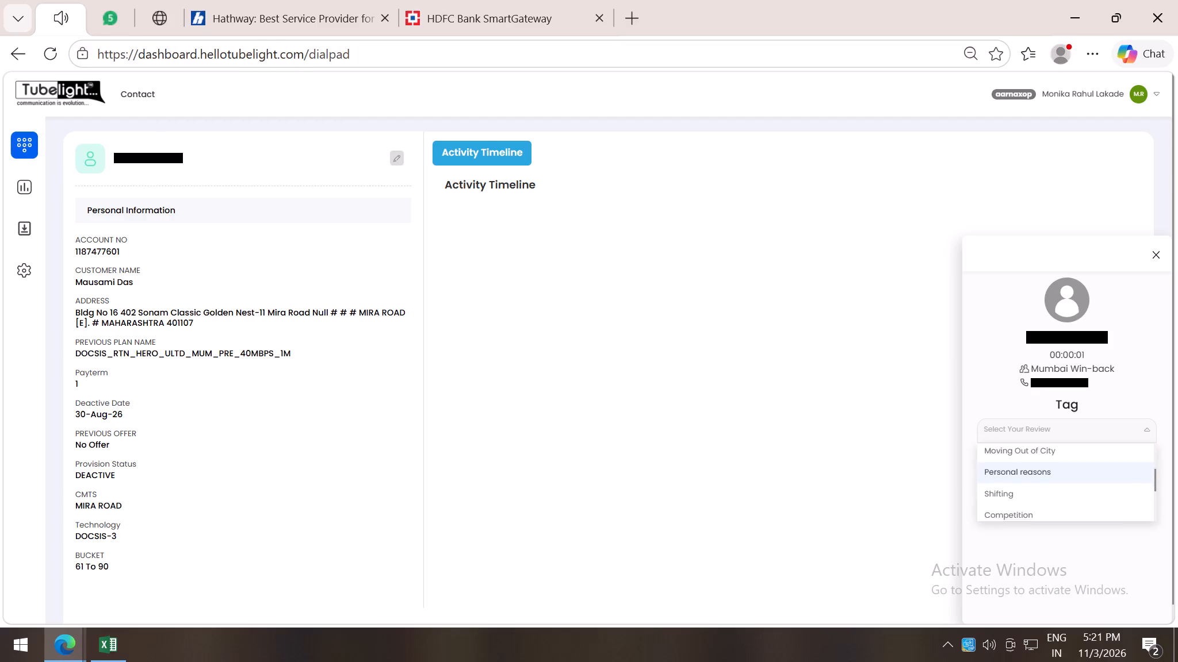
Select a review tag for the Mira Road customer's Mumbai Win-back call, complete its sub-tags, and submit the disposition.
{"action": "scroll", "coordinate": [1022, 471], "scroll_direction": "up", "scroll_amount": 1}
{"action": "left_click", "coordinate": [1022, 478]}
{"action": "left_click_drag", "start_coordinate": [1085, 433], "coordinate": [1053, 467]}
{"action": "left_click", "coordinate": [1021, 488]}
{"action": "left_click", "coordinate": [1083, 444]}
{"action": "left_click", "coordinate": [1072, 494]}
{"action": "left_click", "coordinate": [1071, 537]}
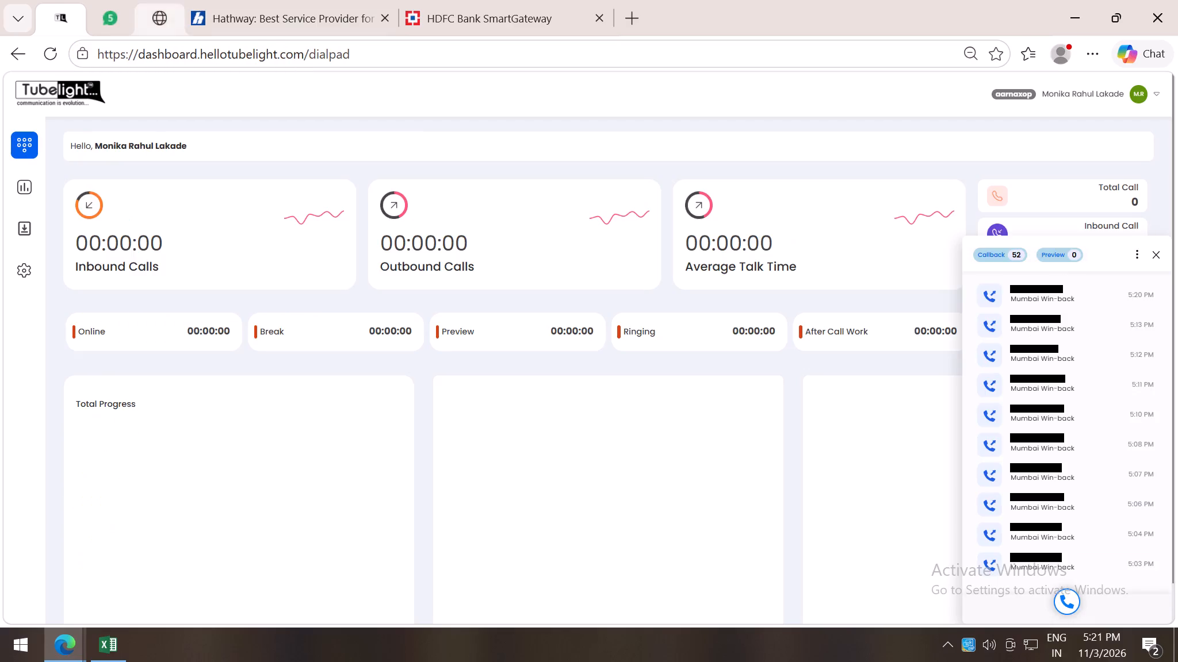
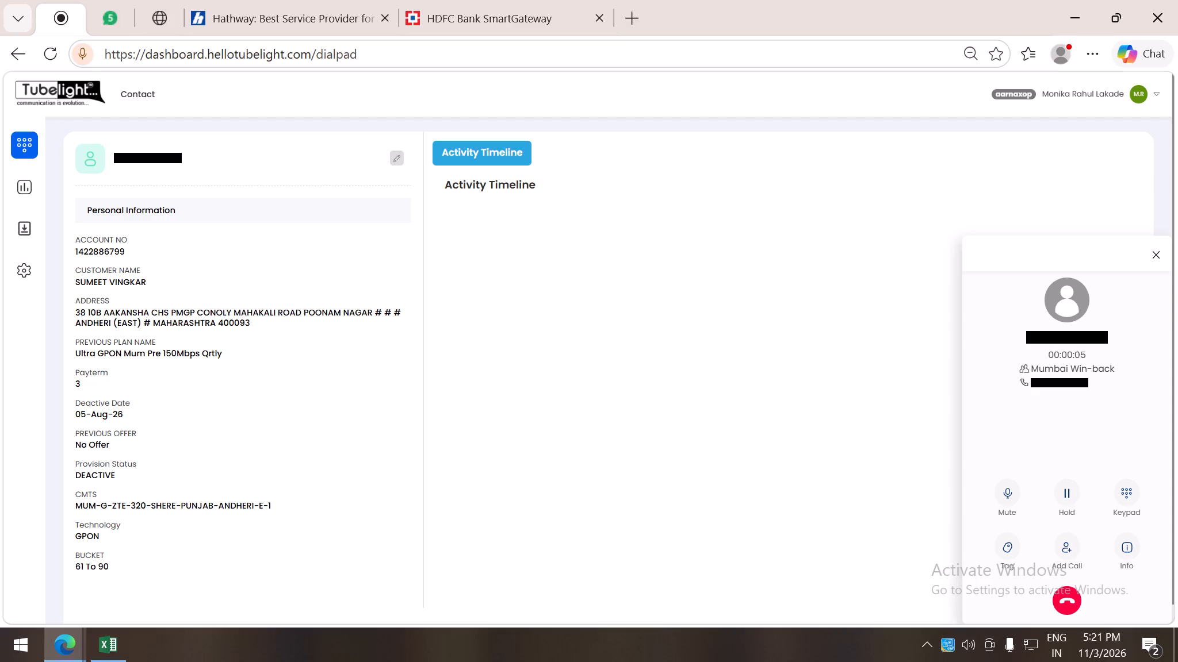
Tag the Andheri (East) customer's Mumbai Win-back call as Personal reasons with the sub-tag Not Required.
{"action": "left_click", "coordinate": [1045, 424]}
{"action": "scroll", "coordinate": [1034, 459], "scroll_direction": "down", "scroll_amount": 1}
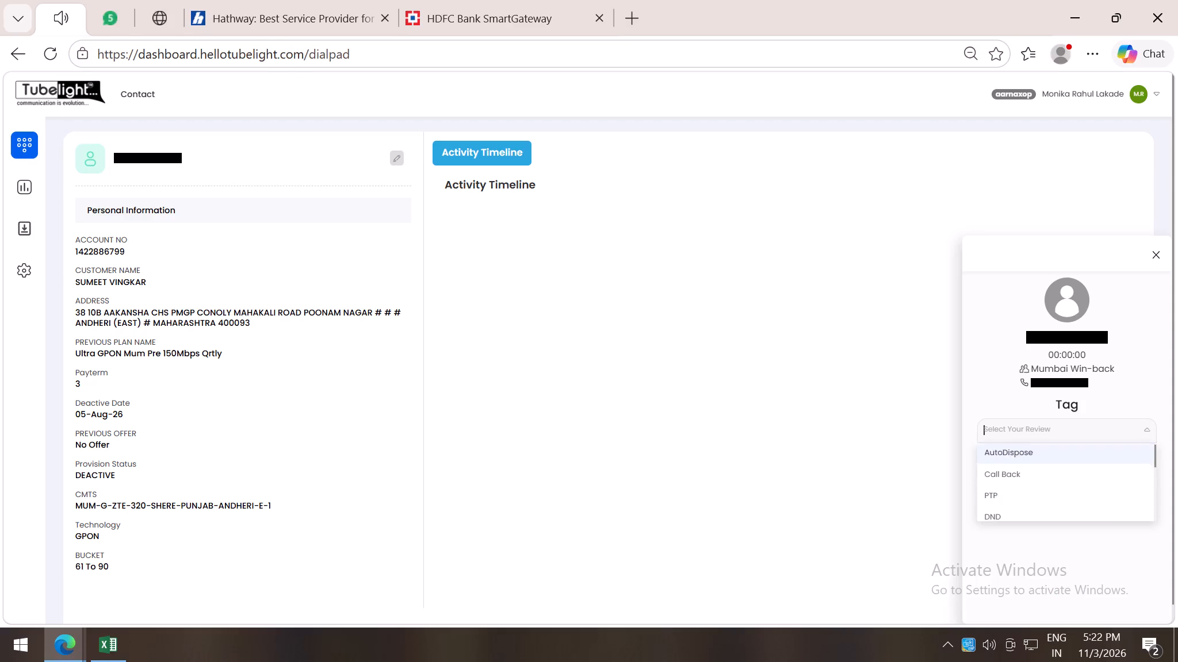
{"action": "scroll", "coordinate": [1033, 462], "scroll_direction": "down", "scroll_amount": 1}
{"action": "scroll", "coordinate": [1028, 474], "scroll_direction": "up", "scroll_amount": 1}
{"action": "left_click", "coordinate": [1029, 469]}
{"action": "left_click_drag", "start_coordinate": [1080, 428], "coordinate": [1073, 438]}
{"action": "left_click_drag", "start_coordinate": [1028, 490], "coordinate": [1028, 490]}
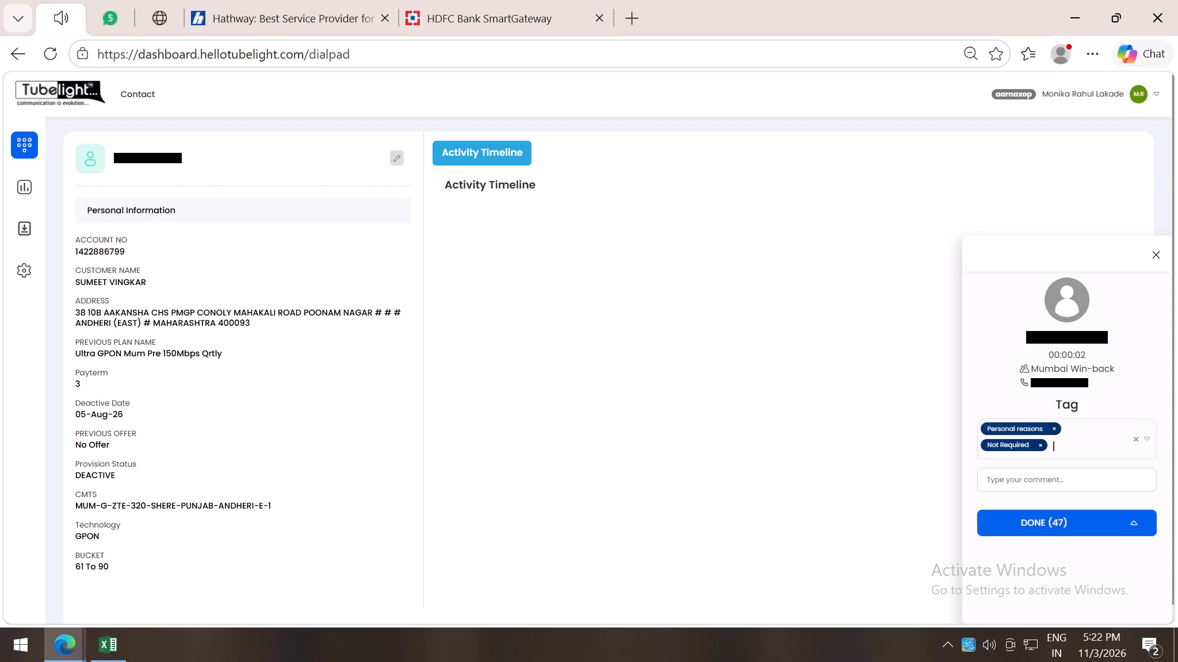
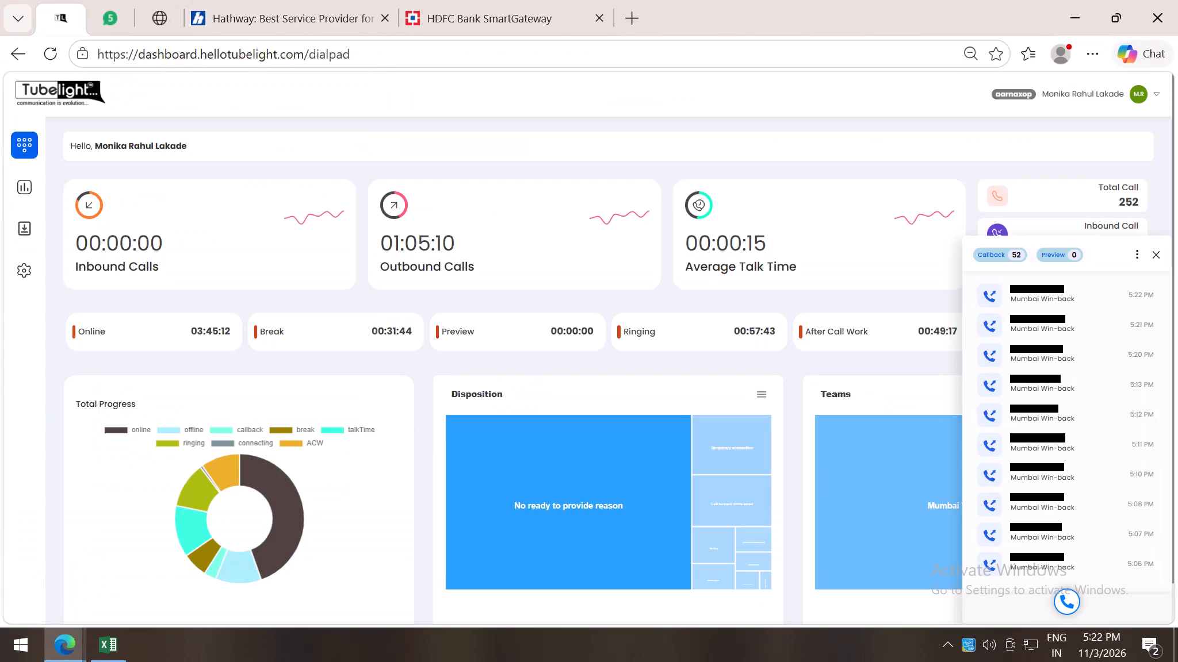
Reload the dialer dashboard page.
{"action": "key", "text": "F5"}
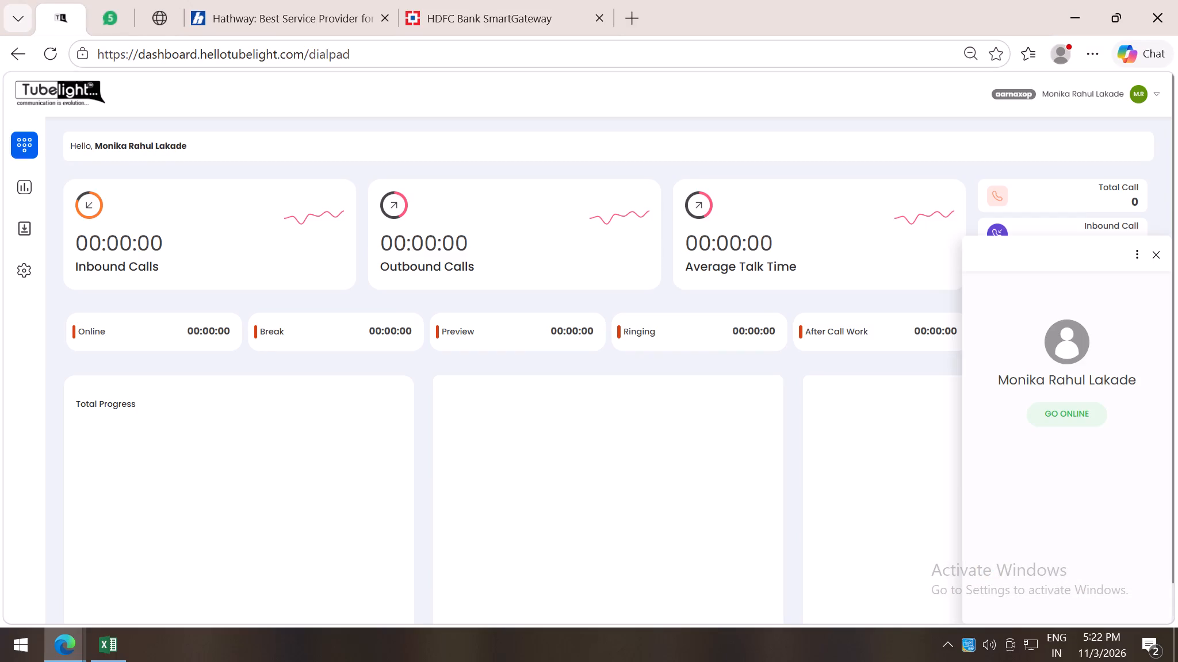
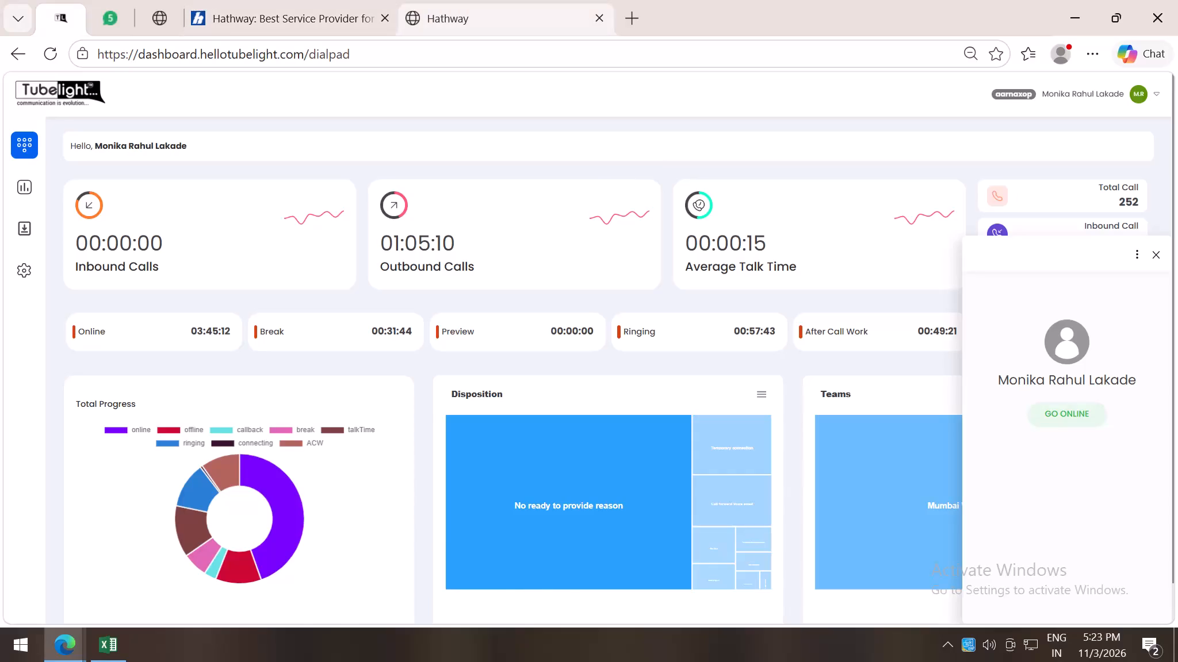
Close the extra Hathway browser tab and return to the Tubelight dialer dashboard.
{"action": "left_click", "coordinate": [600, 16]}
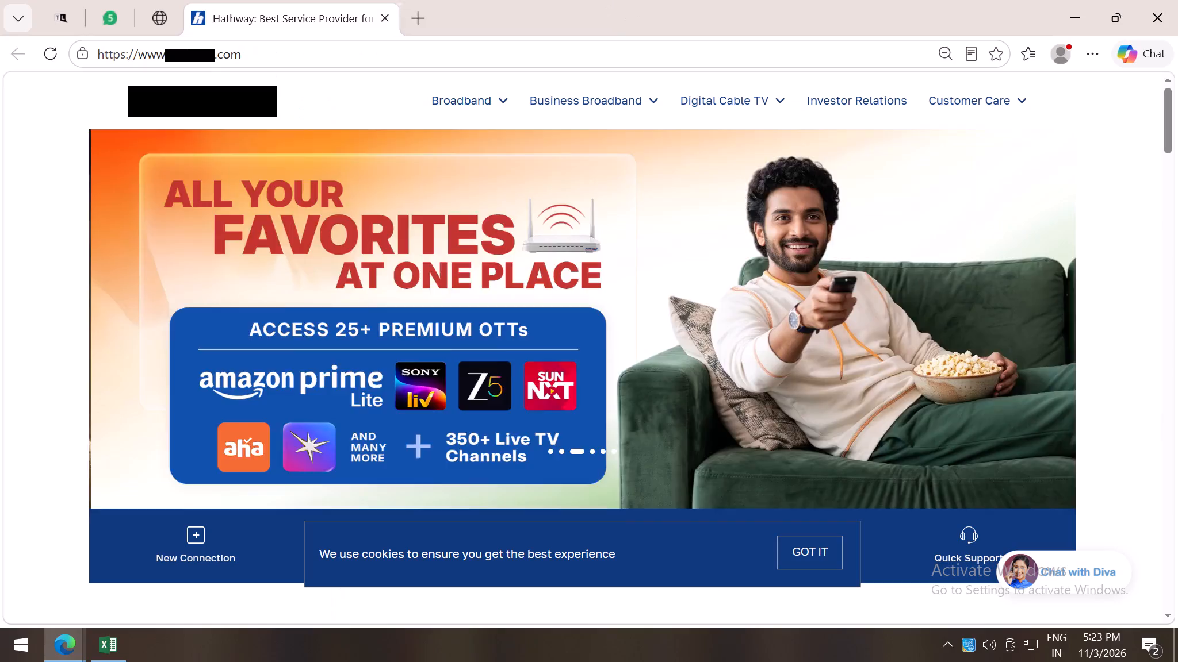
{"action": "left_click", "coordinate": [41, 12]}
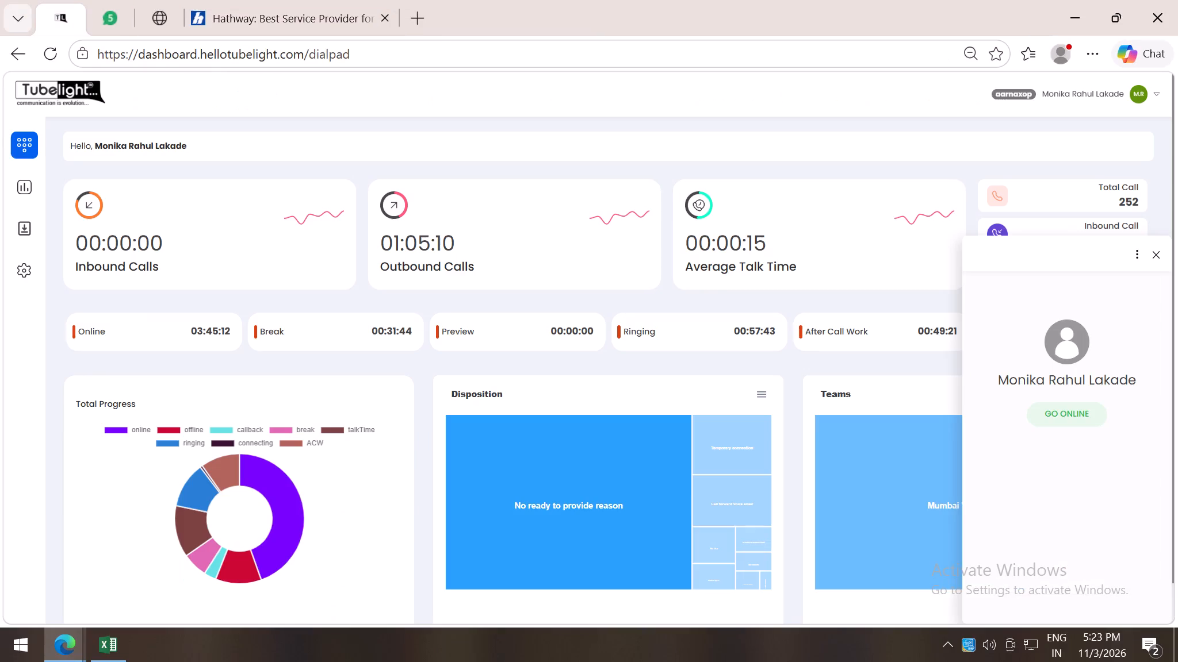
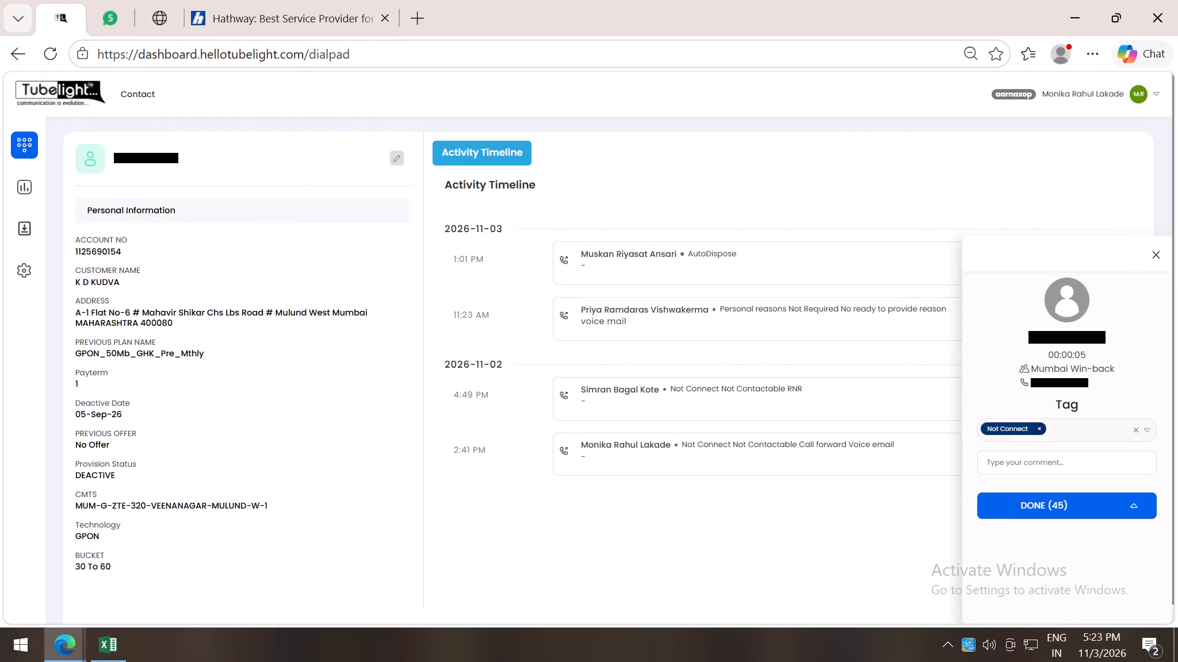
Add the sub-tag Not Contactable under Not Connect for the Mulund West customer's Mumbai Win-back call and browse the next-level reasons.
{"action": "left_click", "coordinate": [1064, 438]}
{"action": "left_click_drag", "start_coordinate": [1042, 474], "coordinate": [1047, 465]}
{"action": "left_click_drag", "start_coordinate": [1073, 436], "coordinate": [1055, 461]}
{"action": "scroll", "coordinate": [990, 496], "scroll_direction": "down", "scroll_amount": 2}
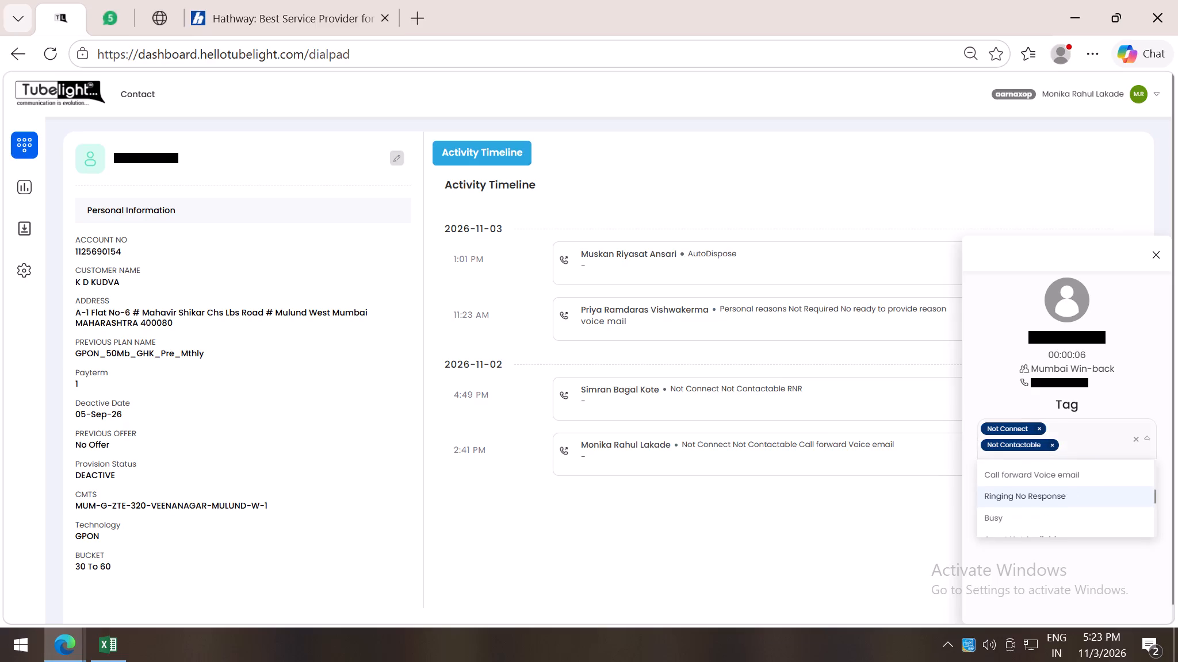
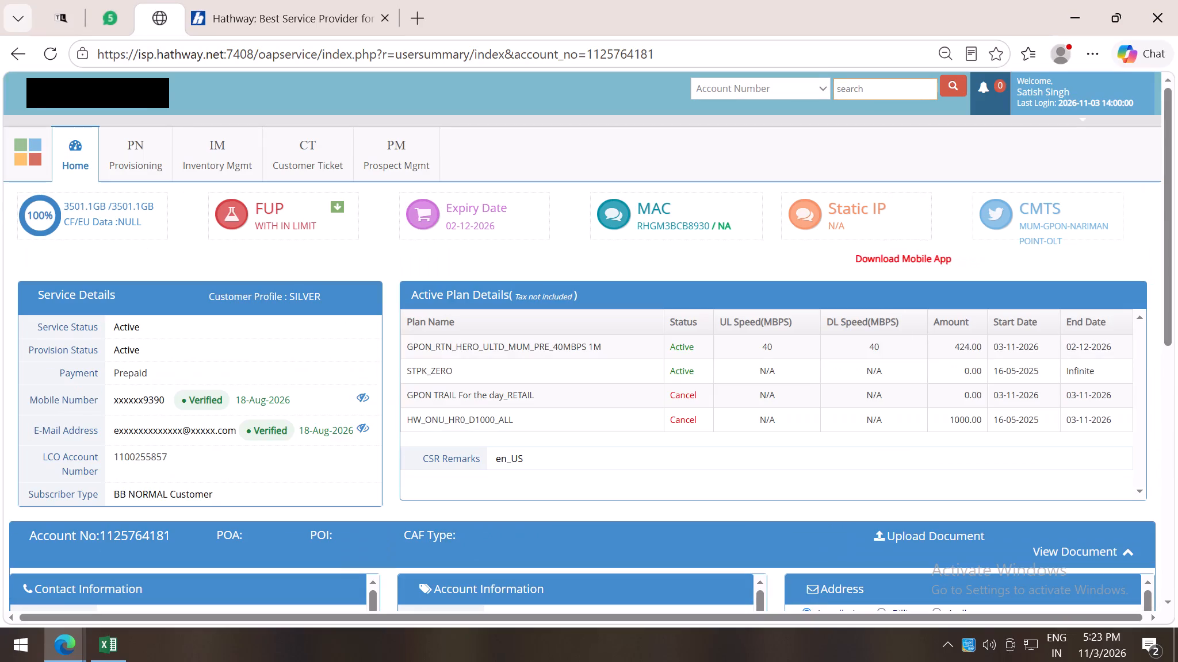
Search the Hathway customer records by Registered Mobile Number using the copied customer number.
{"action": "key", "text": "ctrl+v"}
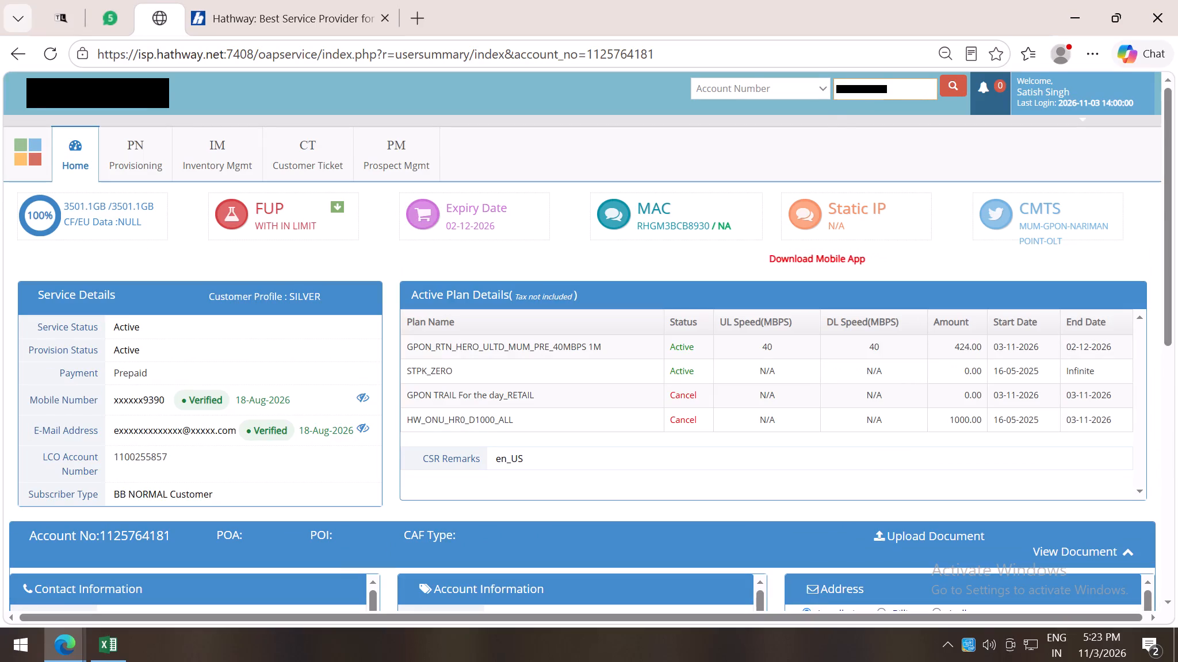
{"action": "left_click", "coordinate": [822, 94]}
{"action": "left_click", "coordinate": [779, 225]}
{"action": "left_click", "coordinate": [953, 91]}
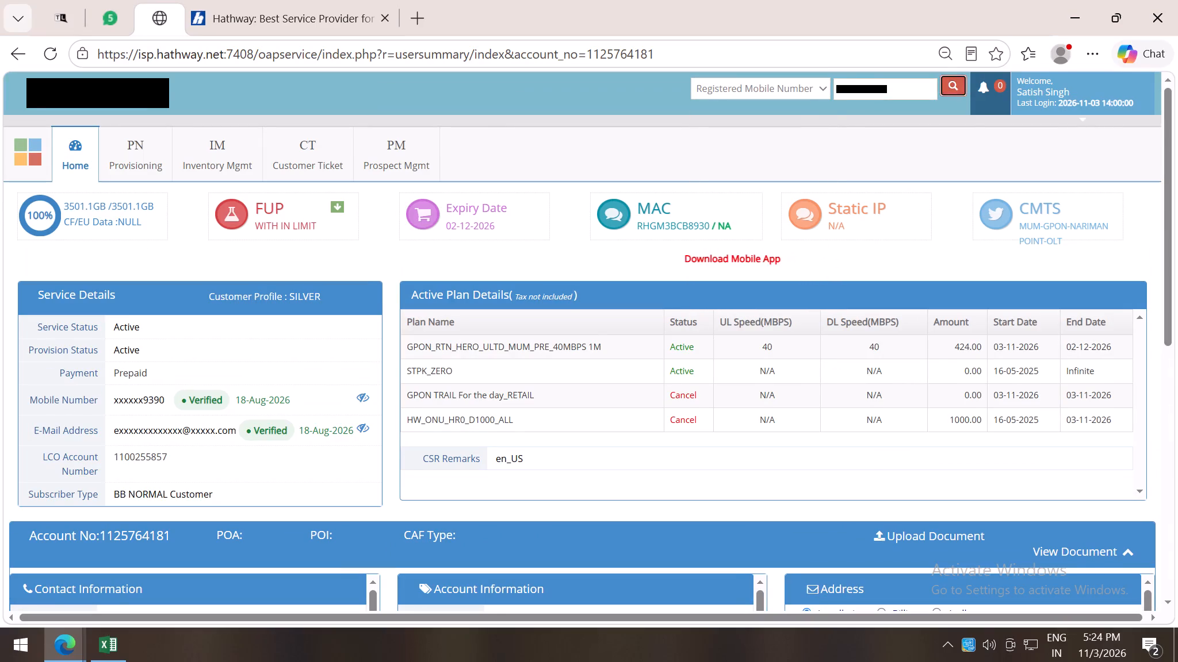
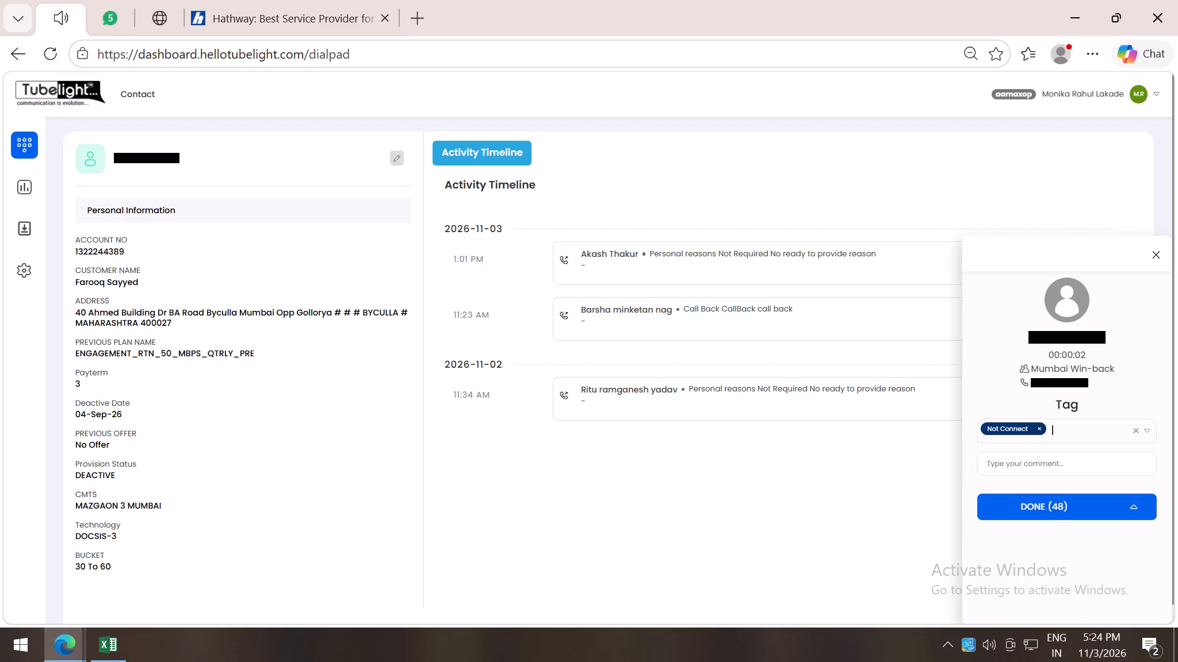
Complete the call's tag with Not Contactable and Call forward Voice email under Not Connect, and submit it.
{"action": "left_click_drag", "start_coordinate": [1113, 428], "coordinate": [1105, 435]}
{"action": "left_click", "coordinate": [1064, 481]}
{"action": "left_click_drag", "start_coordinate": [1101, 448], "coordinate": [1096, 454]}
{"action": "scroll", "coordinate": [1046, 503], "scroll_direction": "down", "scroll_amount": 2}
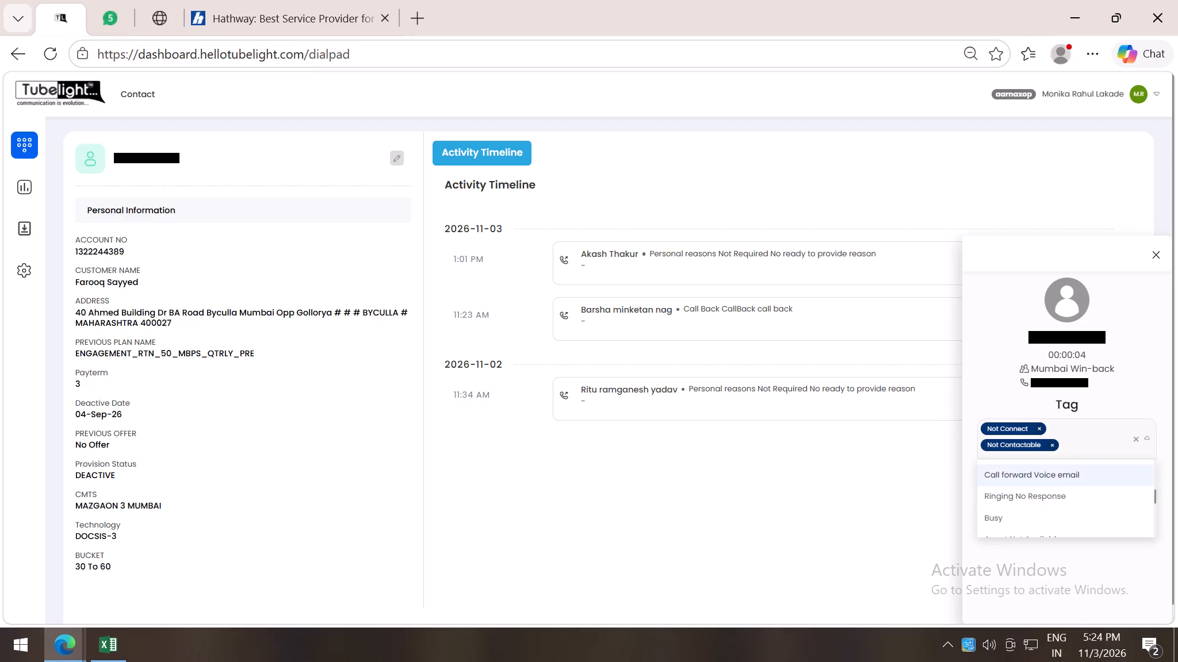
{"action": "left_click", "coordinate": [1056, 471]}
{"action": "left_click", "coordinate": [1064, 536]}
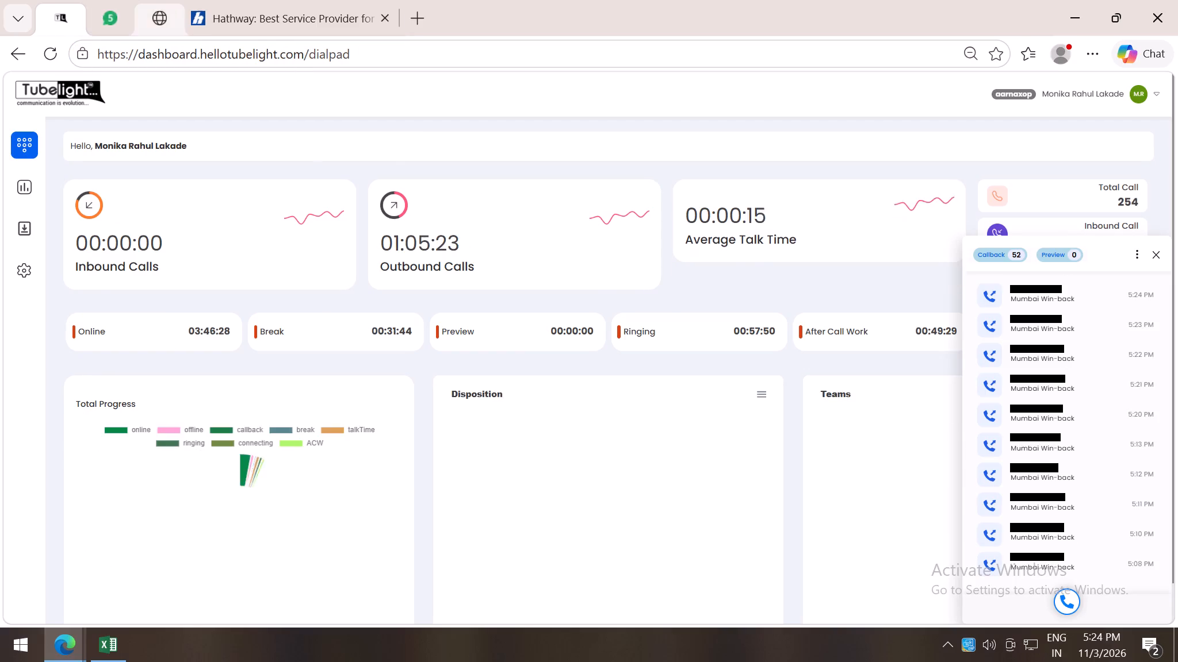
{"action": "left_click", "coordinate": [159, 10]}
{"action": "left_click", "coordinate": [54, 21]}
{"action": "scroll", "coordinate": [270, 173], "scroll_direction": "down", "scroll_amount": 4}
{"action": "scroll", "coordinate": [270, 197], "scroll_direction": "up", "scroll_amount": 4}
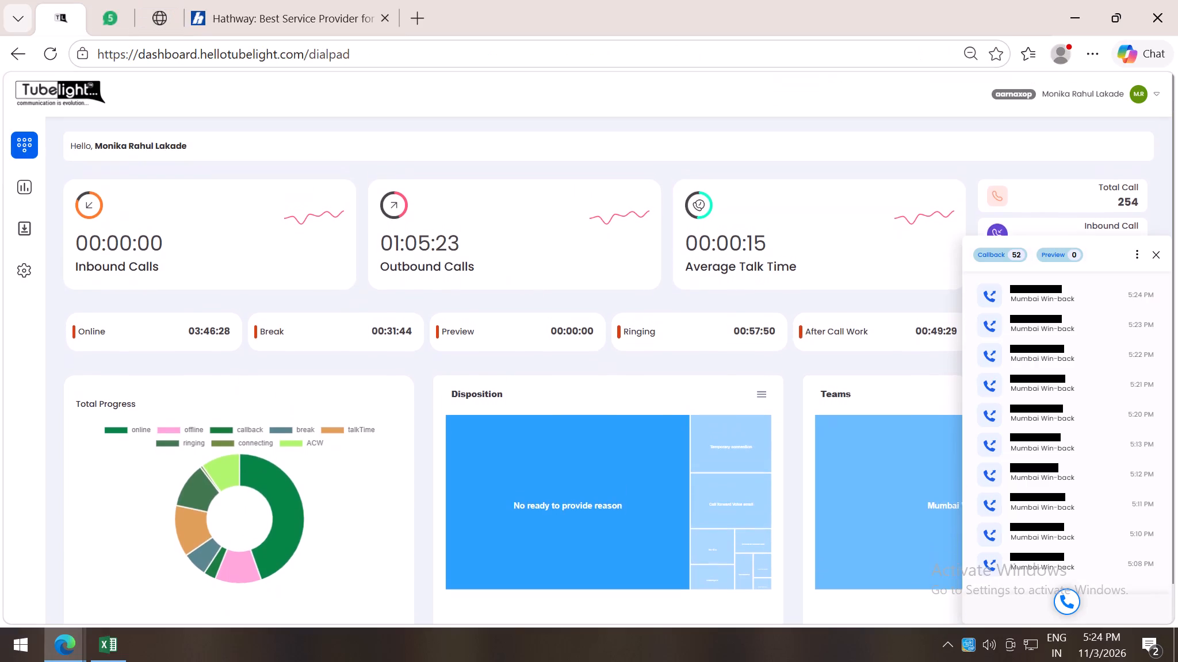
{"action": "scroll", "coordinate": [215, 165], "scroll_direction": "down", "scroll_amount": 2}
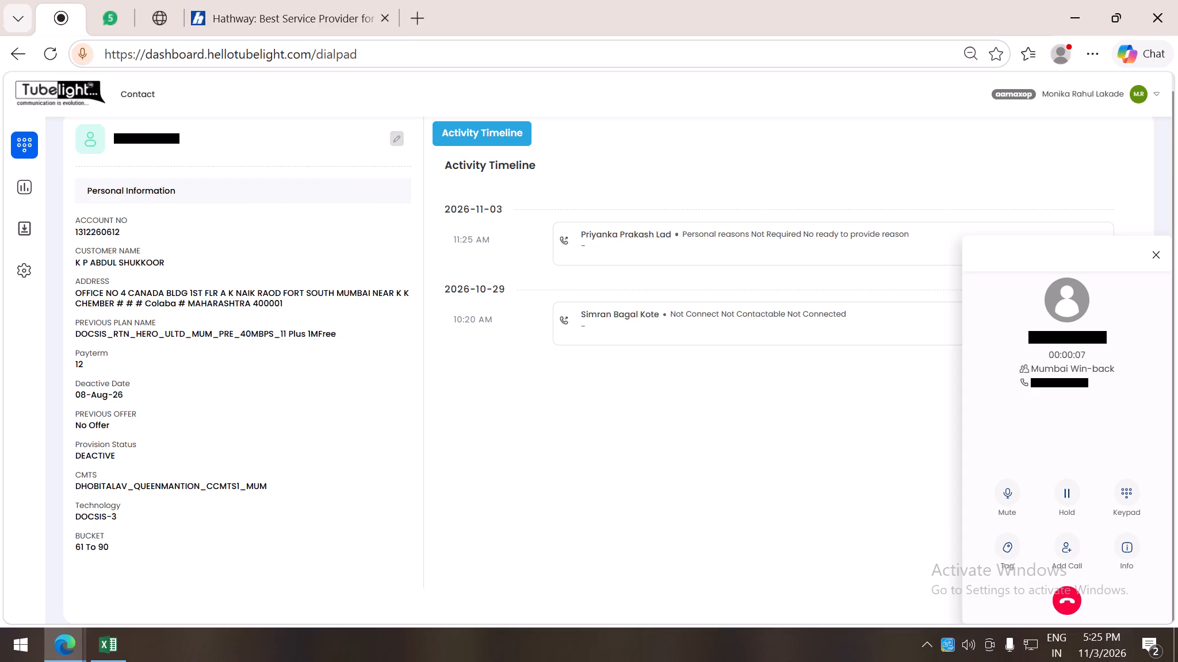
End the current Mumbai Win-back call and tag it with Personal reasons.
{"action": "left_click", "coordinate": [1066, 602]}
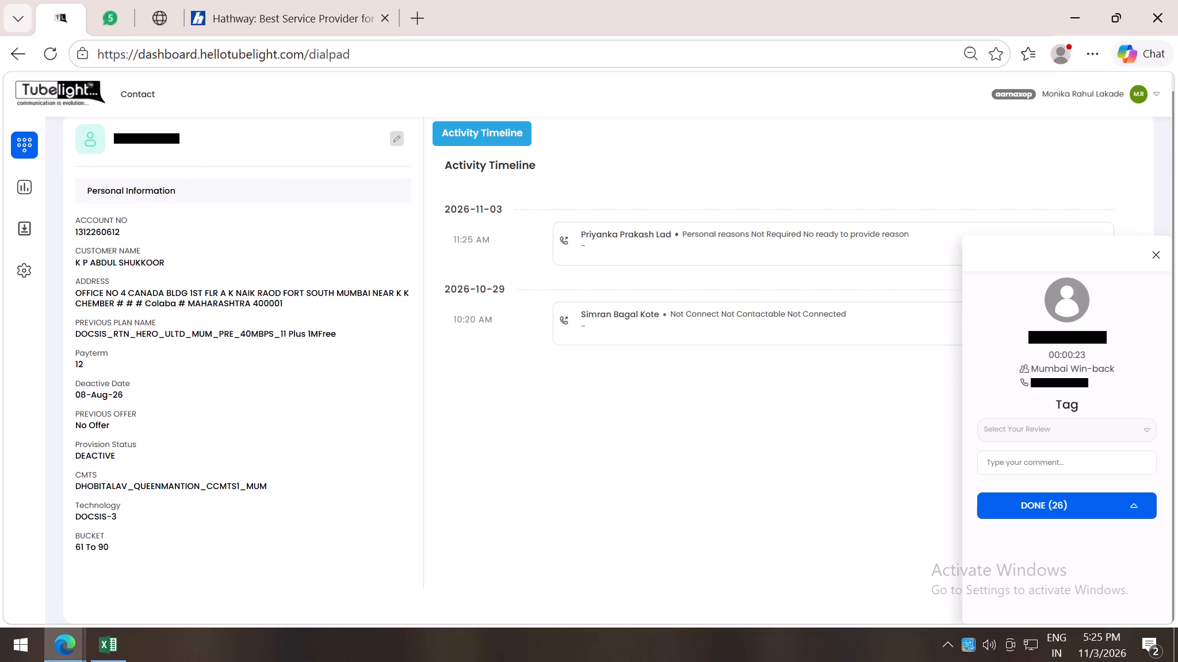
{"action": "left_click", "coordinate": [1082, 424]}
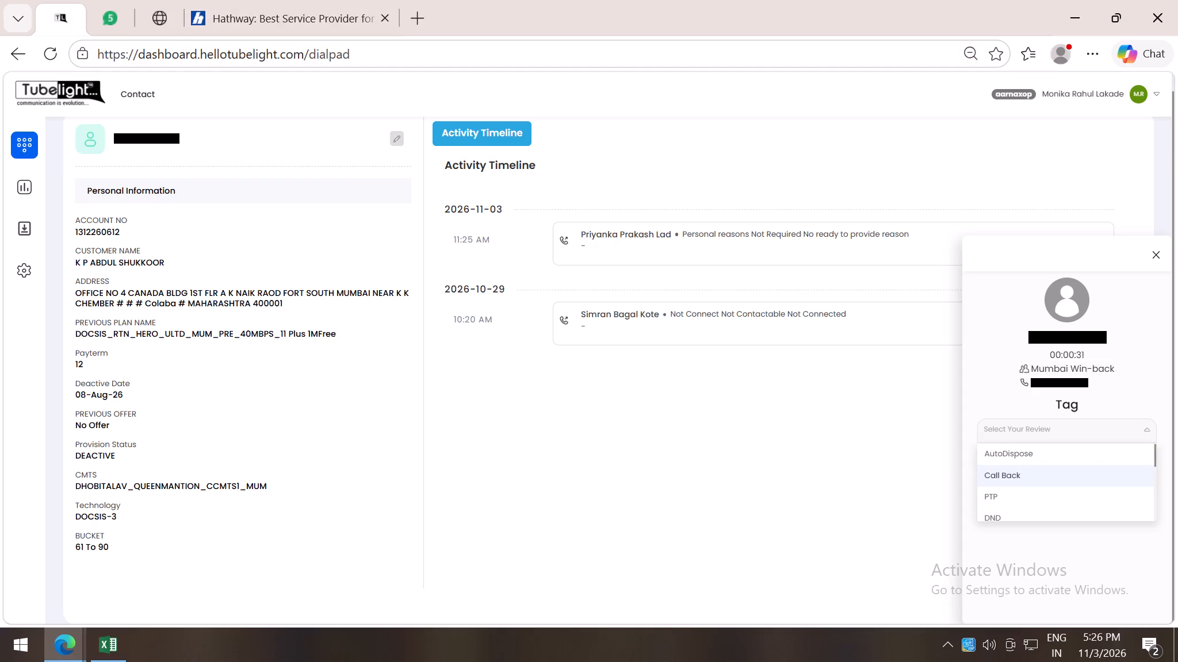
{"action": "scroll", "coordinate": [1011, 495], "scroll_direction": "down", "scroll_amount": 1}
{"action": "left_click", "coordinate": [1019, 488]}
{"action": "left_click", "coordinate": [1068, 437]}
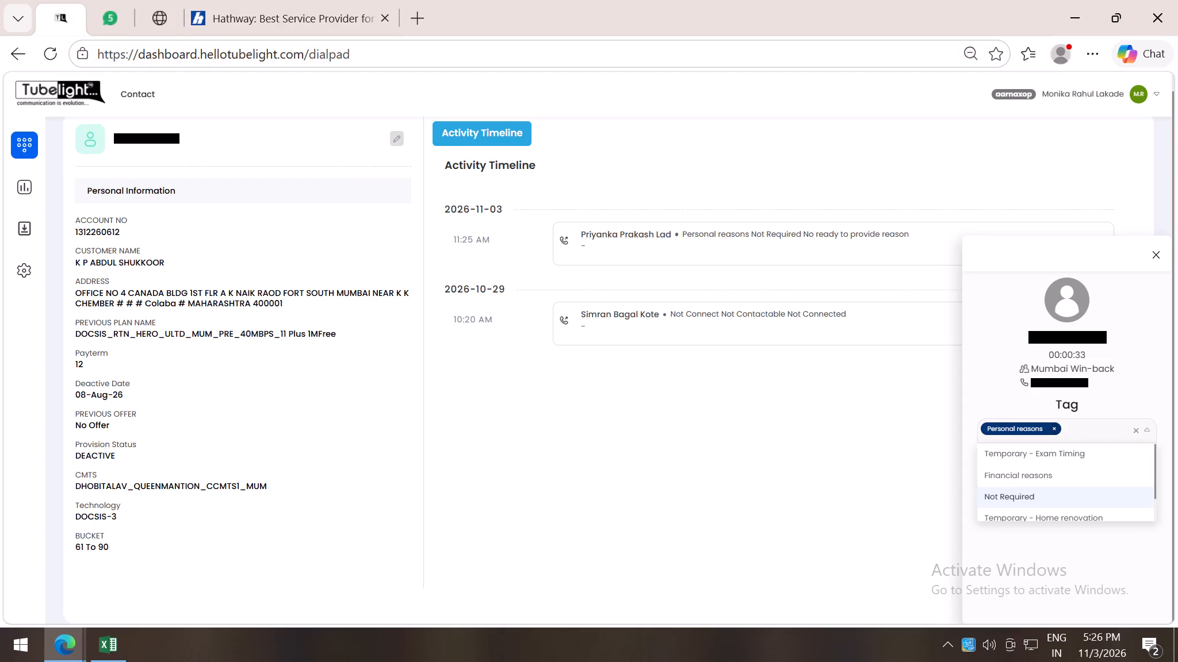
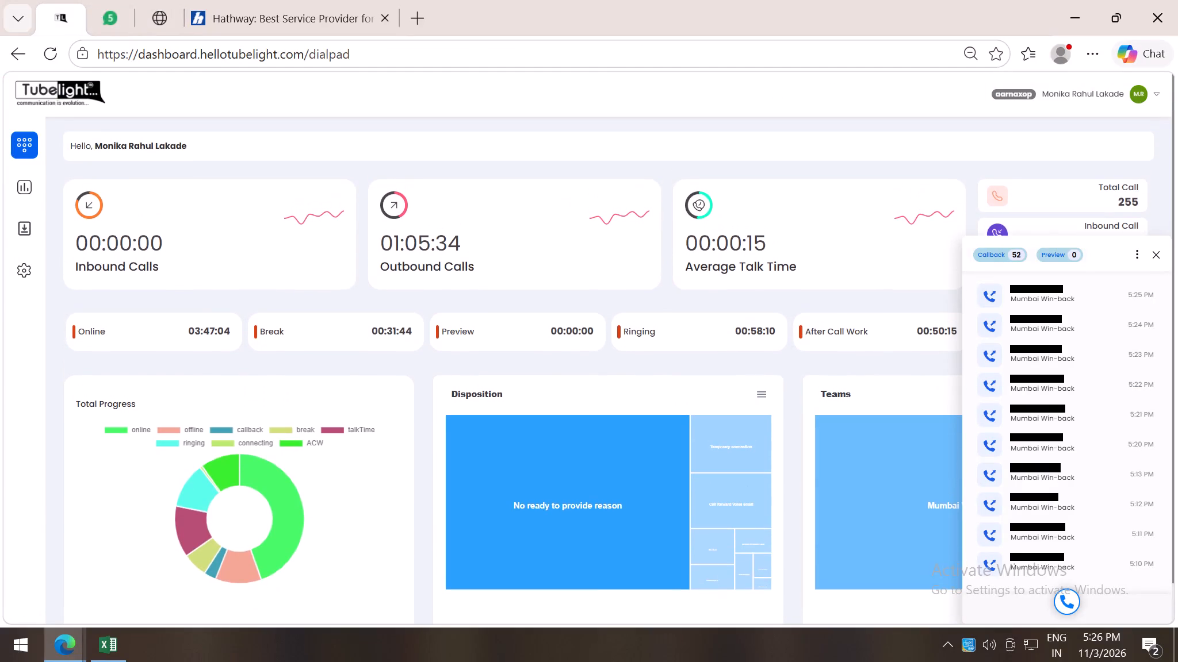
Select the customer's account number in the personal information of the current Mumbai Win-back call.
{"action": "scroll", "coordinate": [223, 238], "scroll_direction": "up", "scroll_amount": 2}
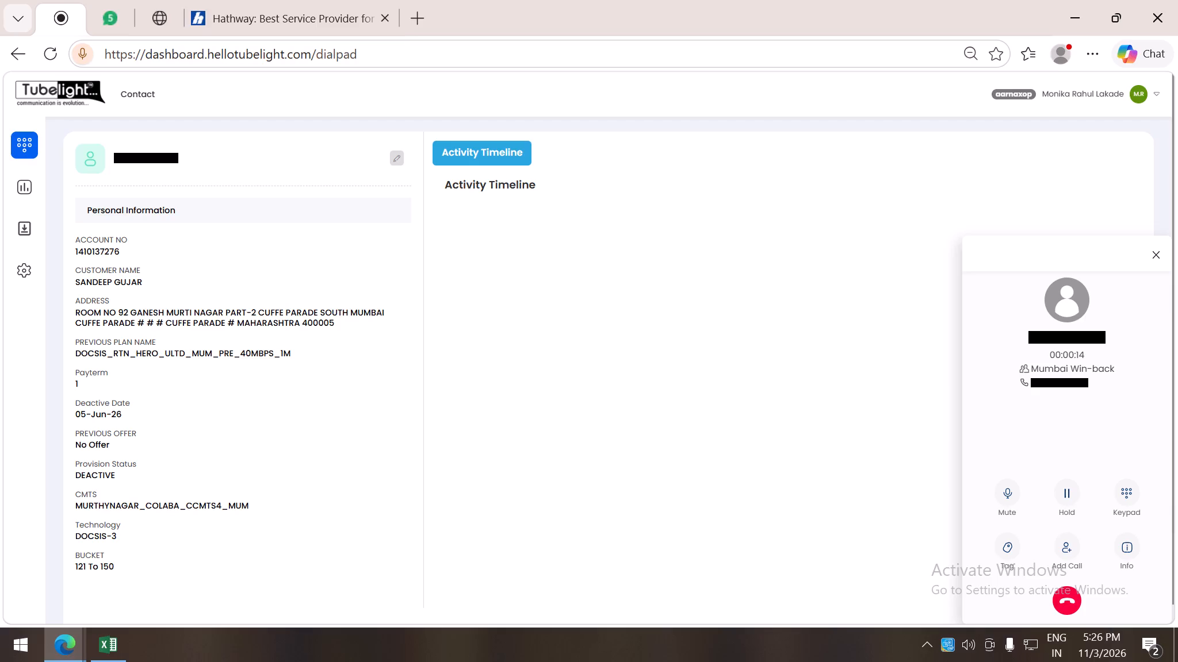
{"action": "left_click", "coordinate": [107, 255]}
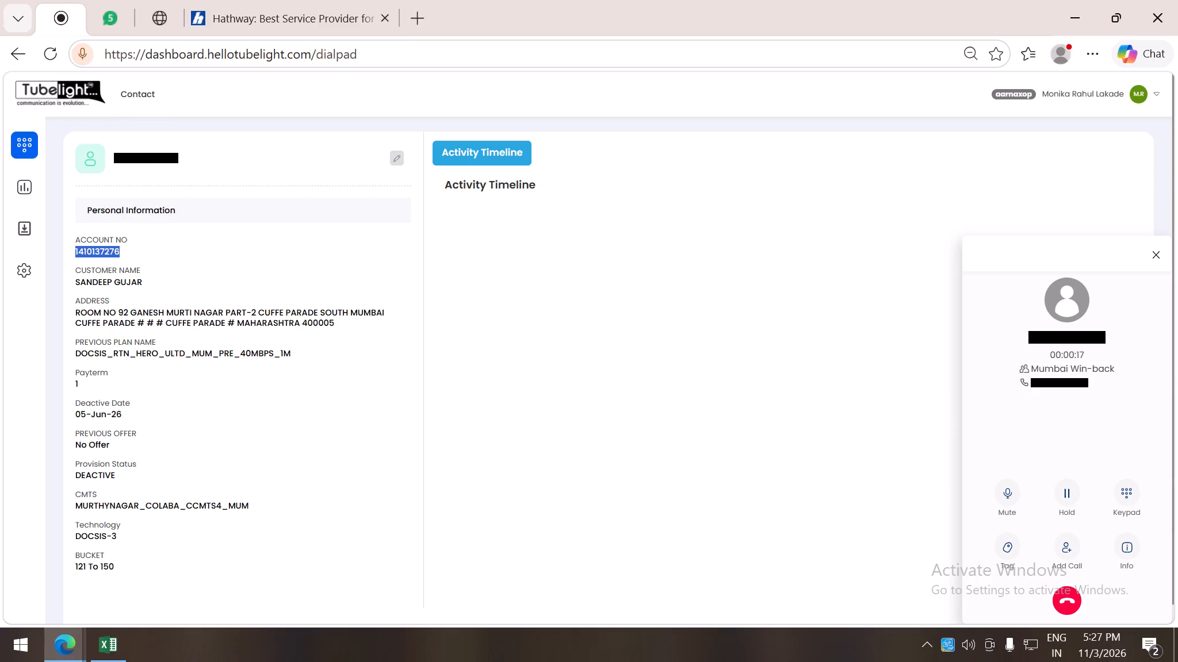
{"action": "left_click", "coordinate": [107, 255]}
{"action": "double_click", "coordinate": [107, 255]}
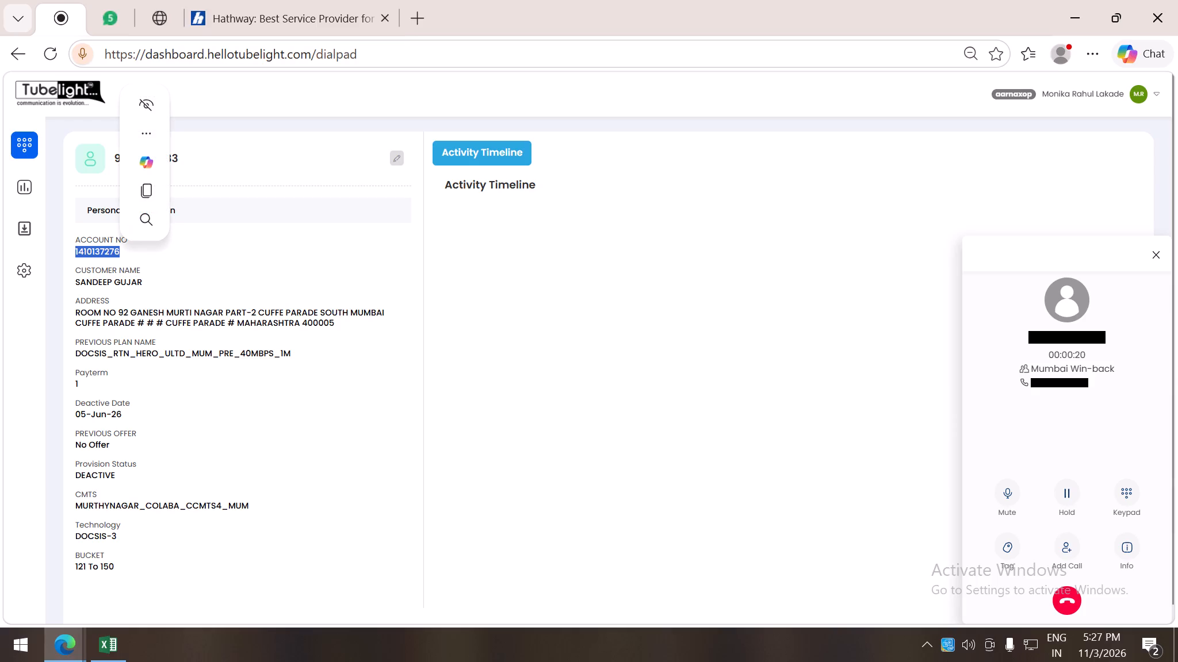